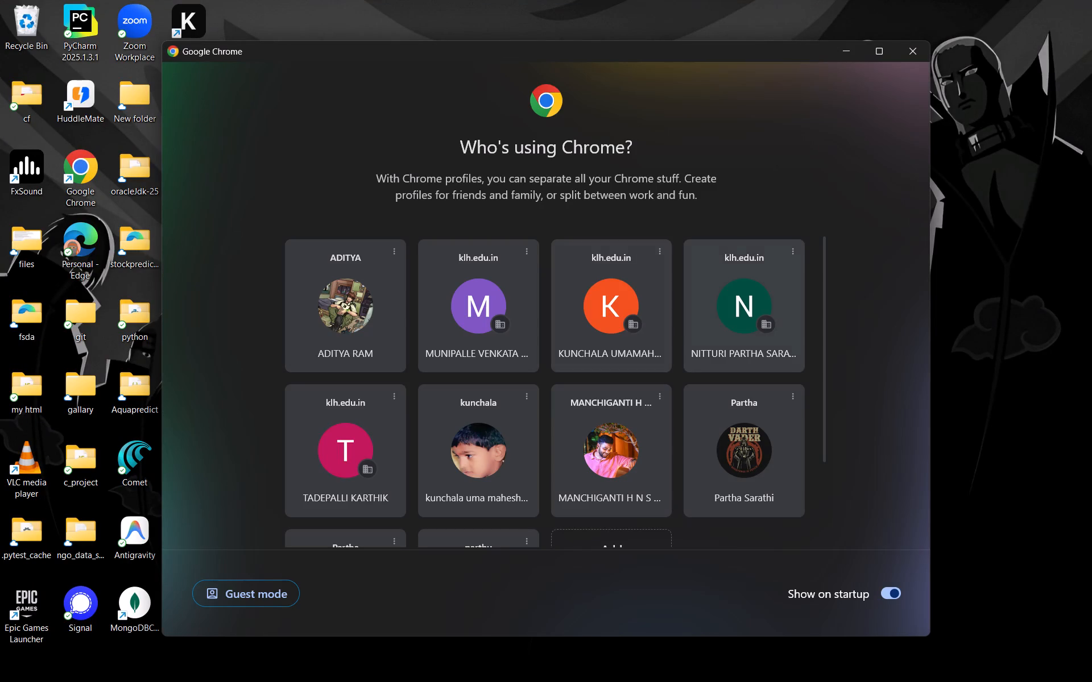
# Open the klh.edu.in browser profile marked N and go to the CareerCraft site sas.klh.edu.in.
pyautogui.click(733, 309)
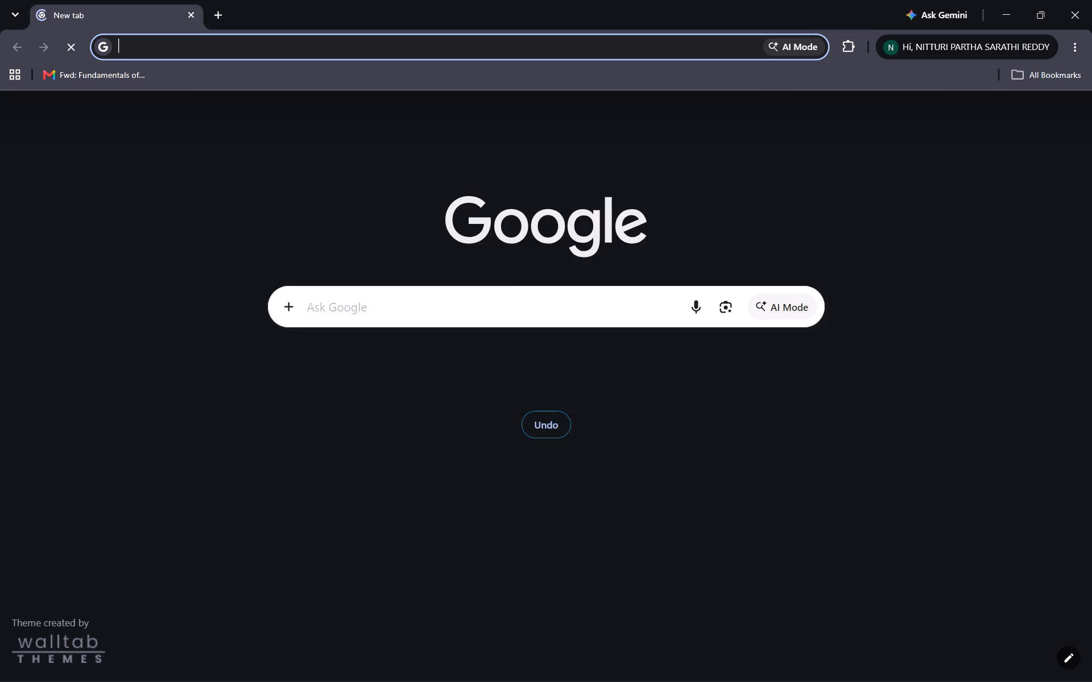
pyautogui.write('sa')
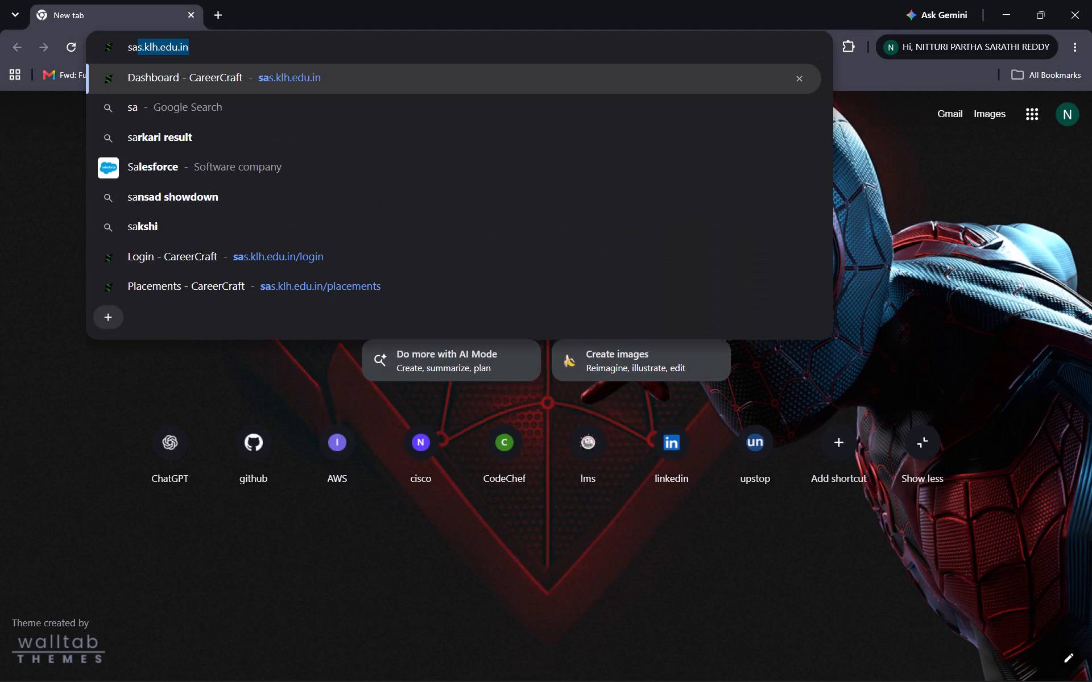
pyautogui.press('Return')
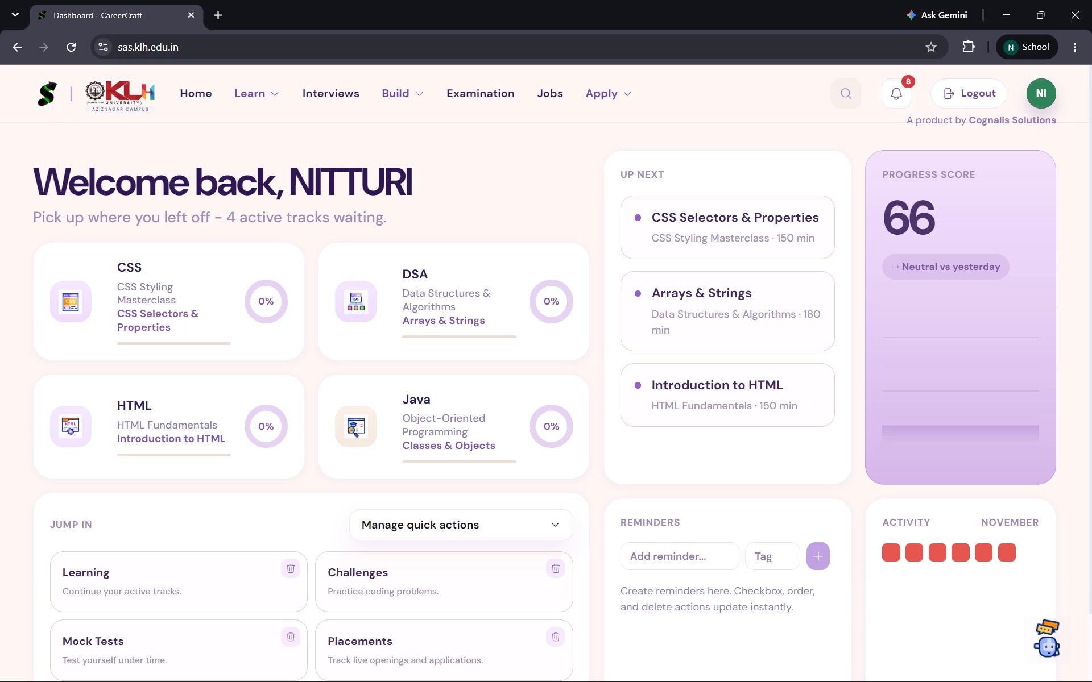
# Open the Certifications section of the student's CareerCraft profile.
pyautogui.click(1042, 95)
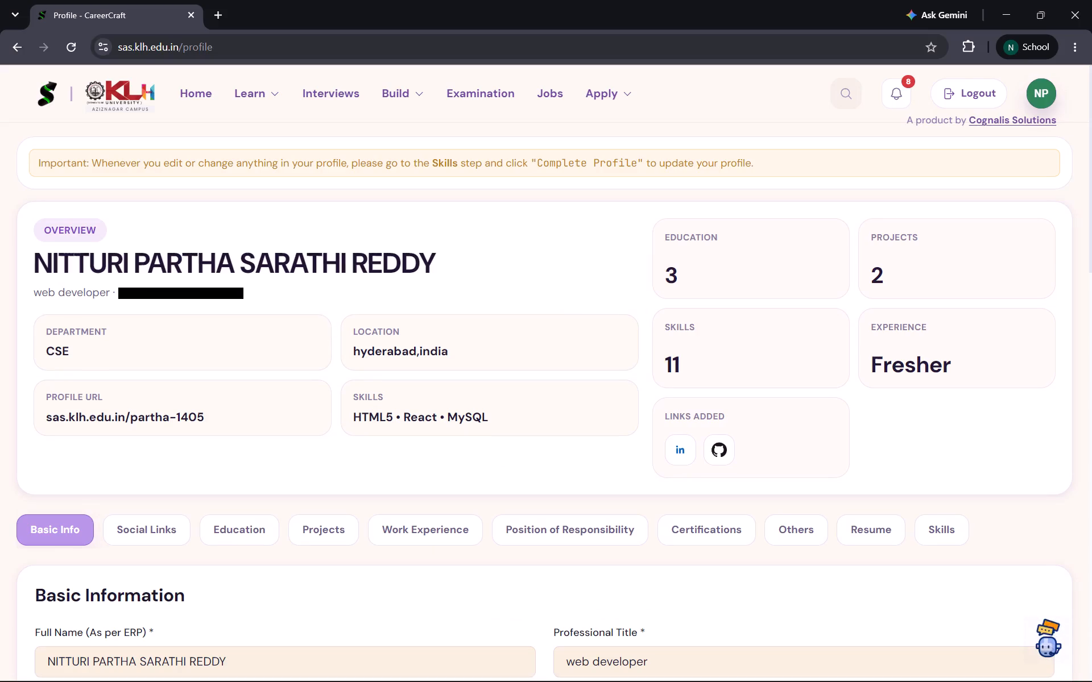
pyautogui.click(732, 534)
pyautogui.scroll(-5, 732, 534)
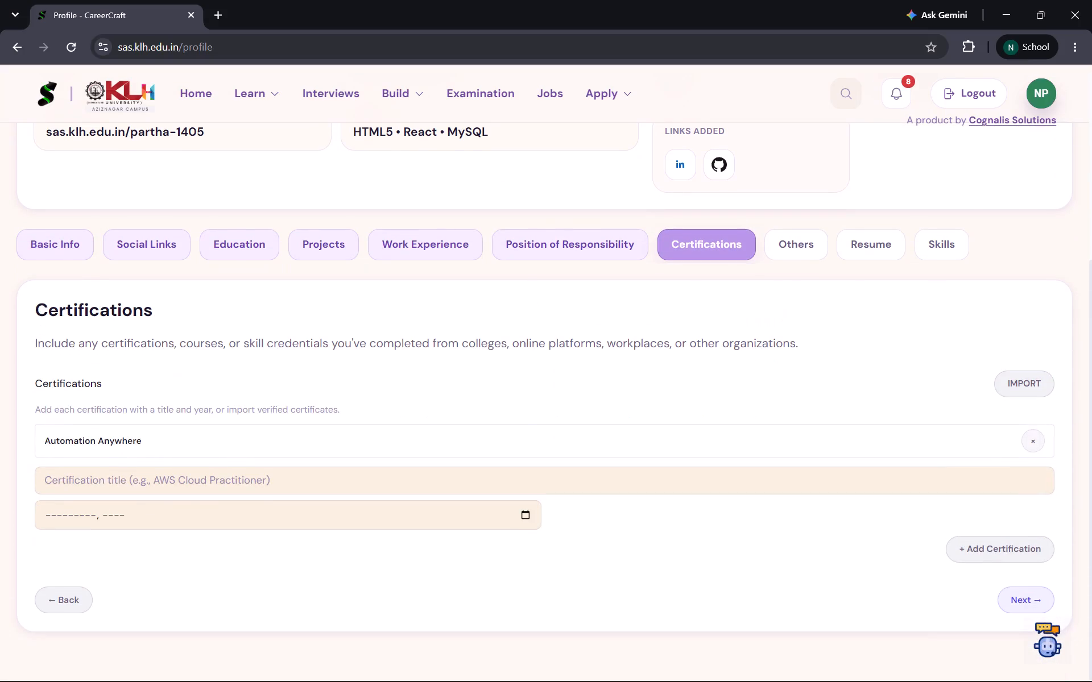
pyautogui.scroll(-4, 732, 534)
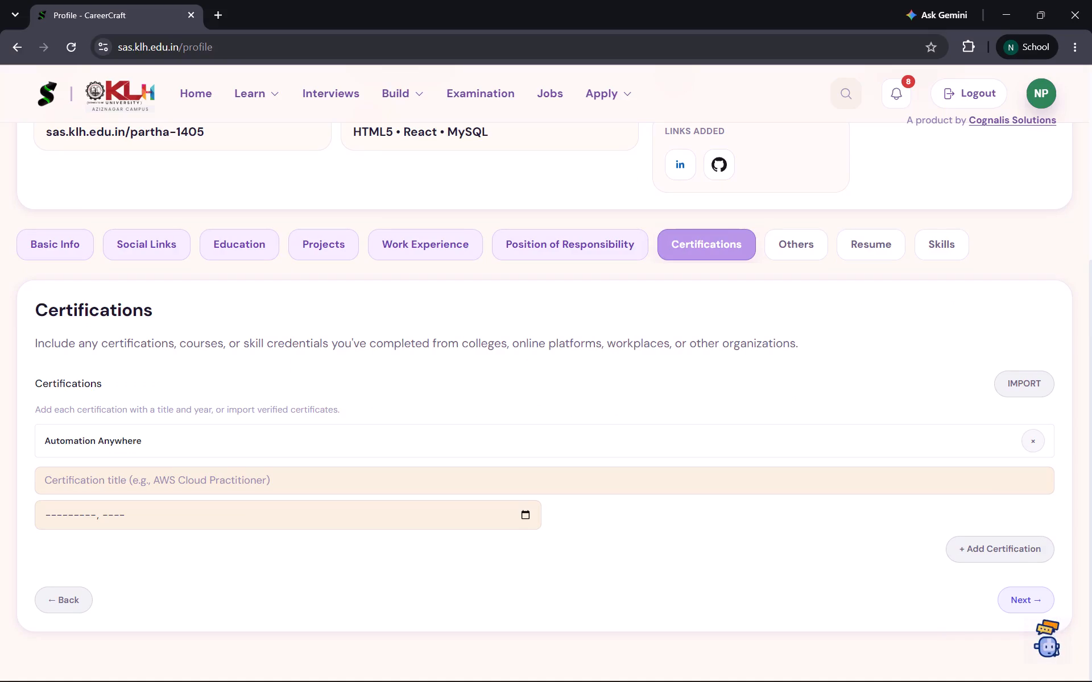
pyautogui.scroll(-6, 871, 539)
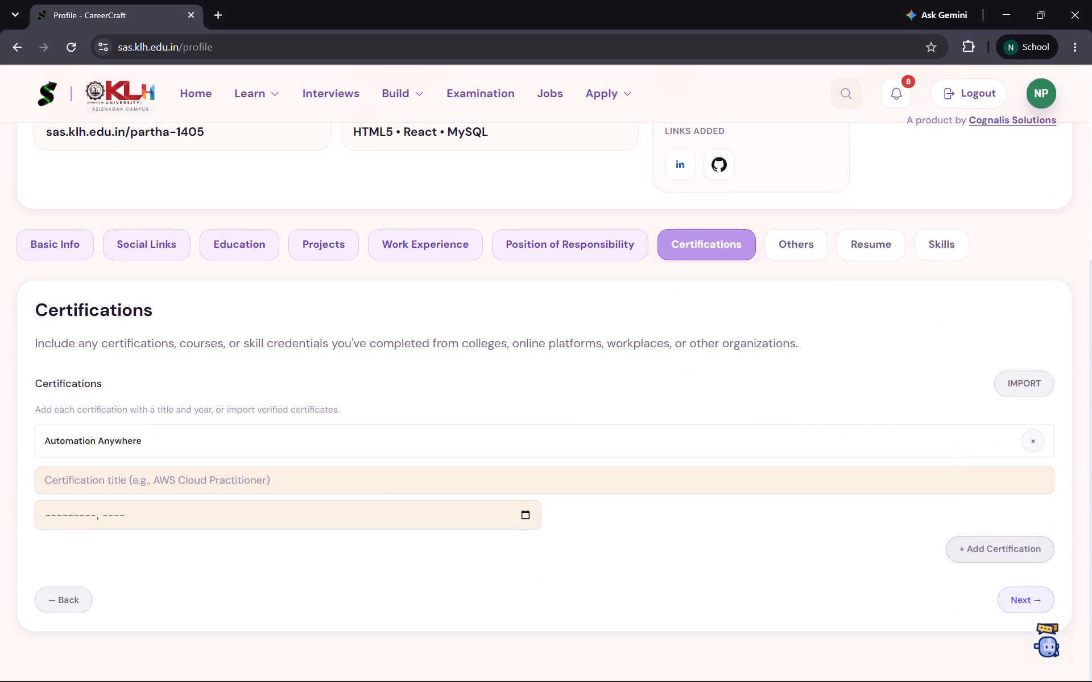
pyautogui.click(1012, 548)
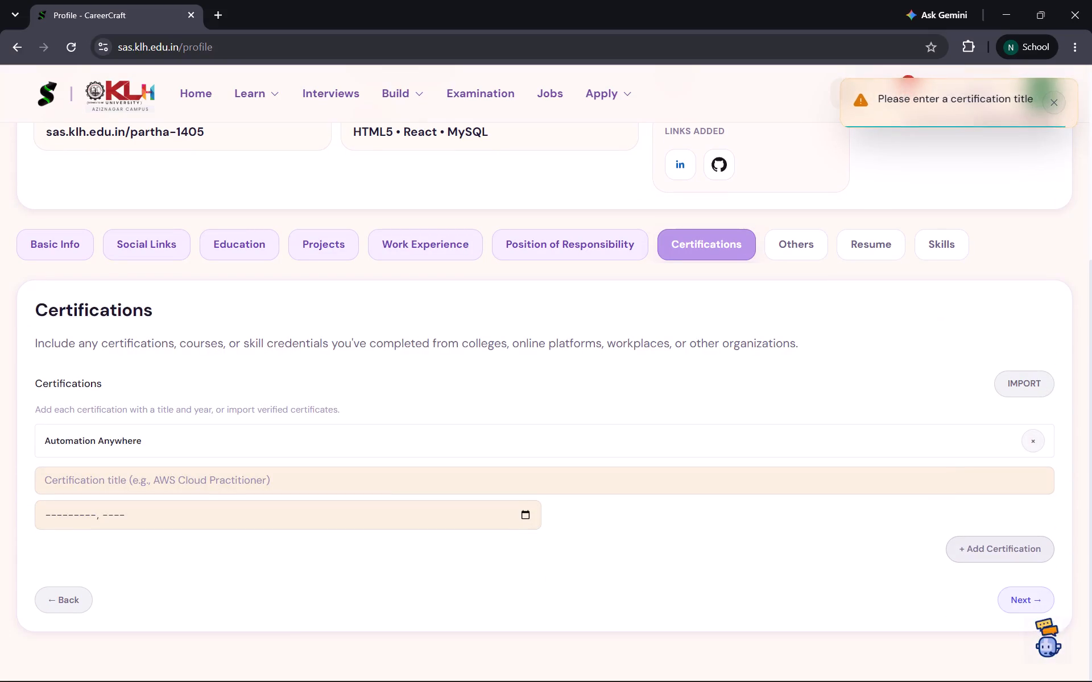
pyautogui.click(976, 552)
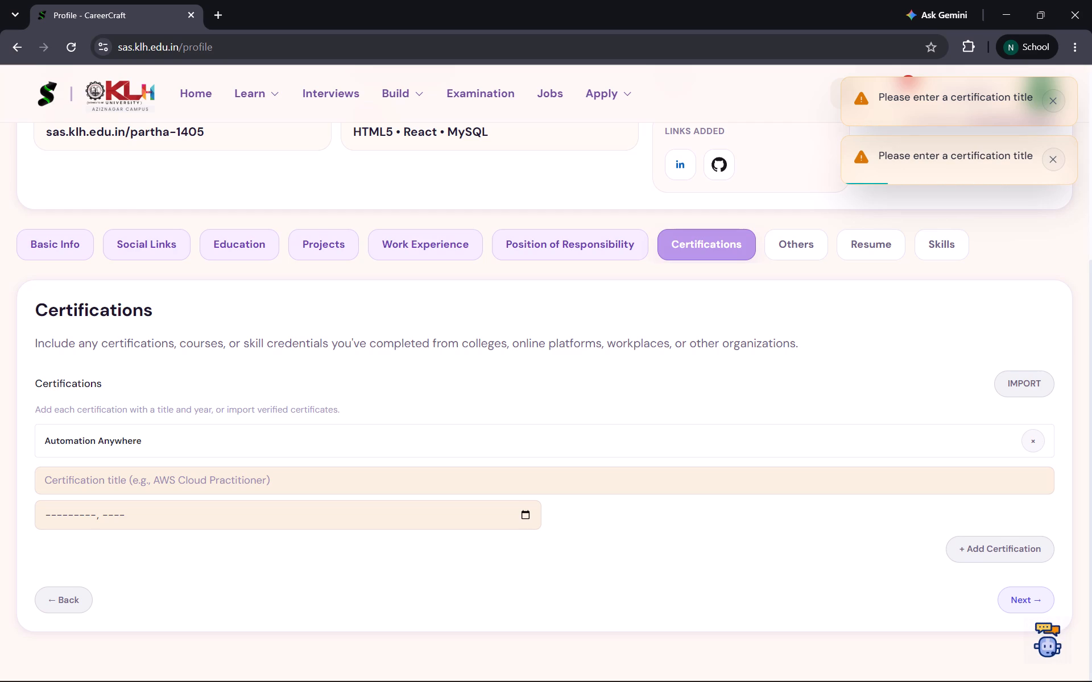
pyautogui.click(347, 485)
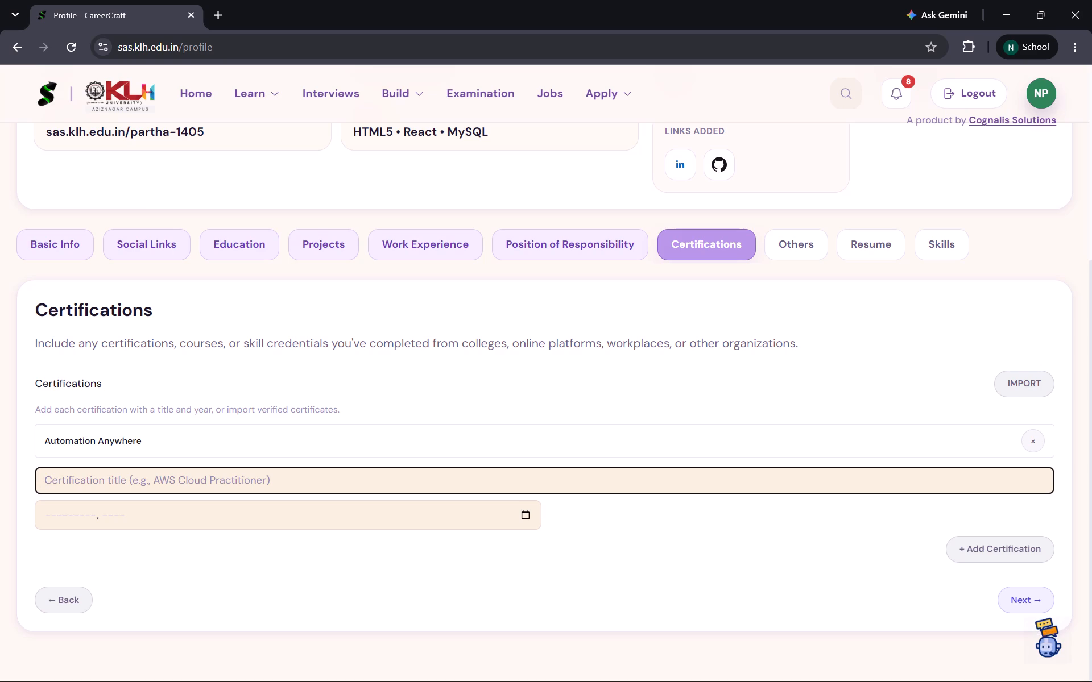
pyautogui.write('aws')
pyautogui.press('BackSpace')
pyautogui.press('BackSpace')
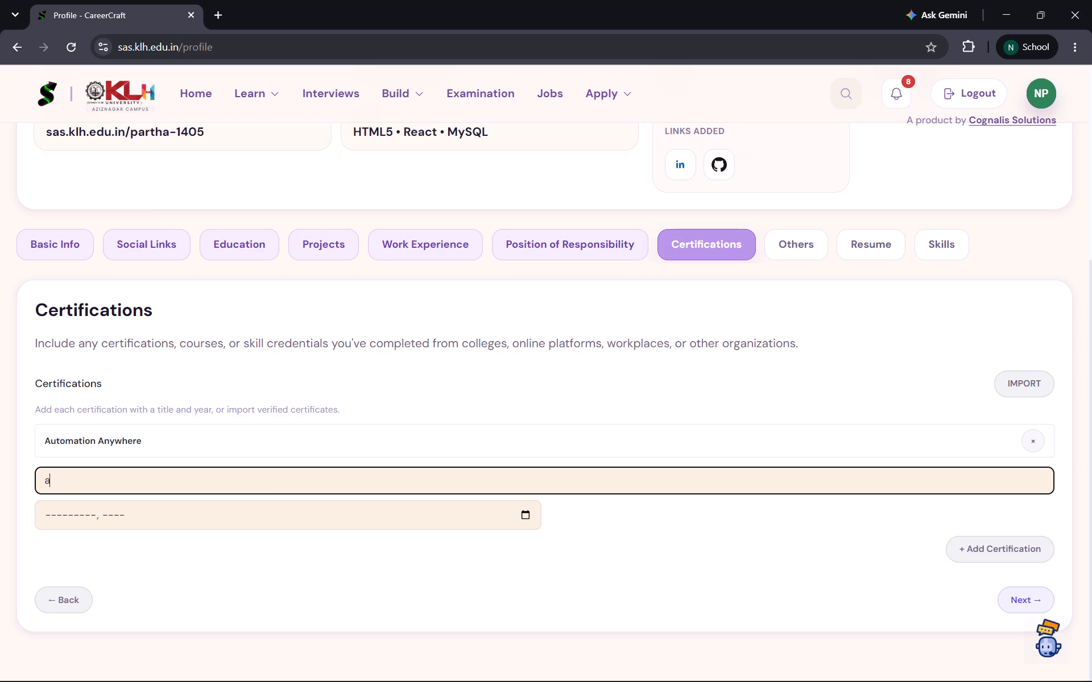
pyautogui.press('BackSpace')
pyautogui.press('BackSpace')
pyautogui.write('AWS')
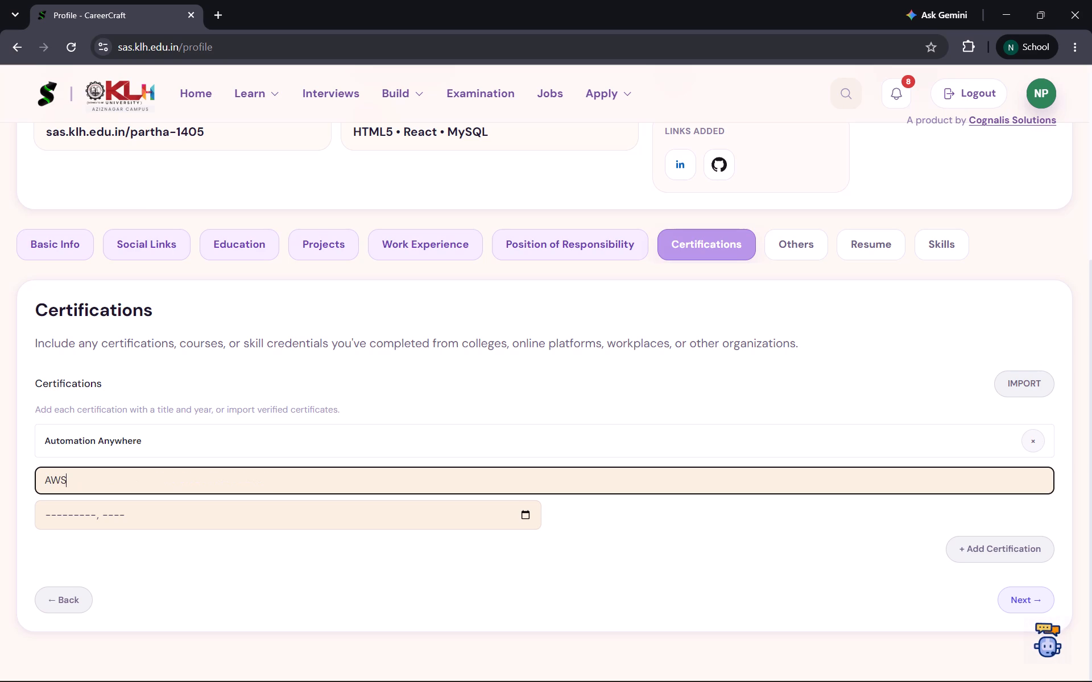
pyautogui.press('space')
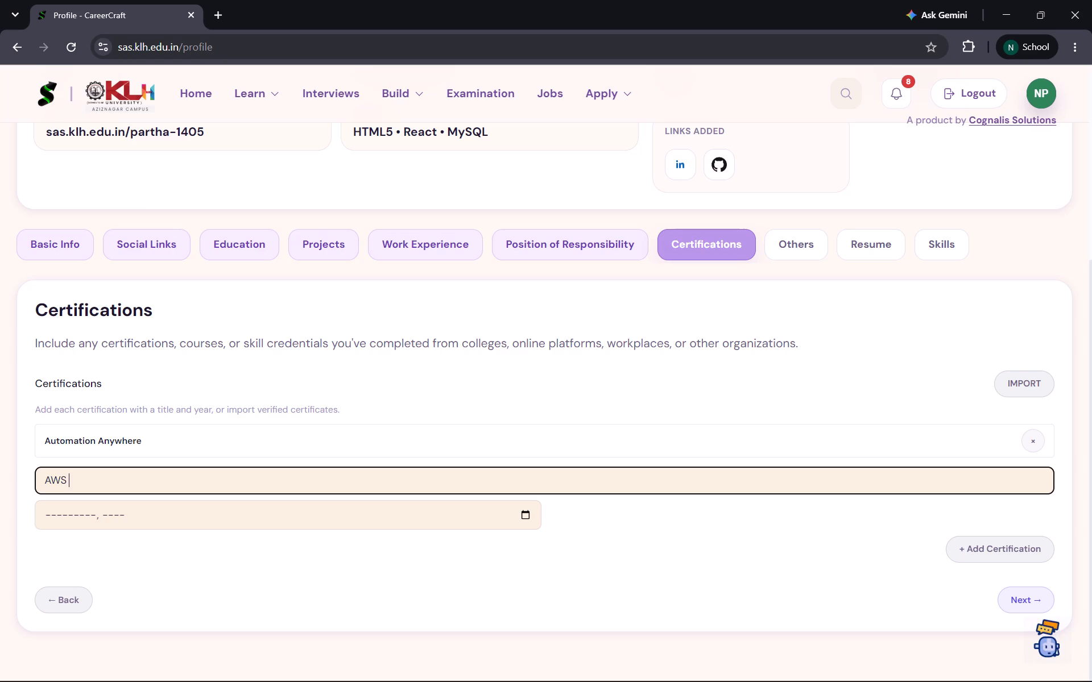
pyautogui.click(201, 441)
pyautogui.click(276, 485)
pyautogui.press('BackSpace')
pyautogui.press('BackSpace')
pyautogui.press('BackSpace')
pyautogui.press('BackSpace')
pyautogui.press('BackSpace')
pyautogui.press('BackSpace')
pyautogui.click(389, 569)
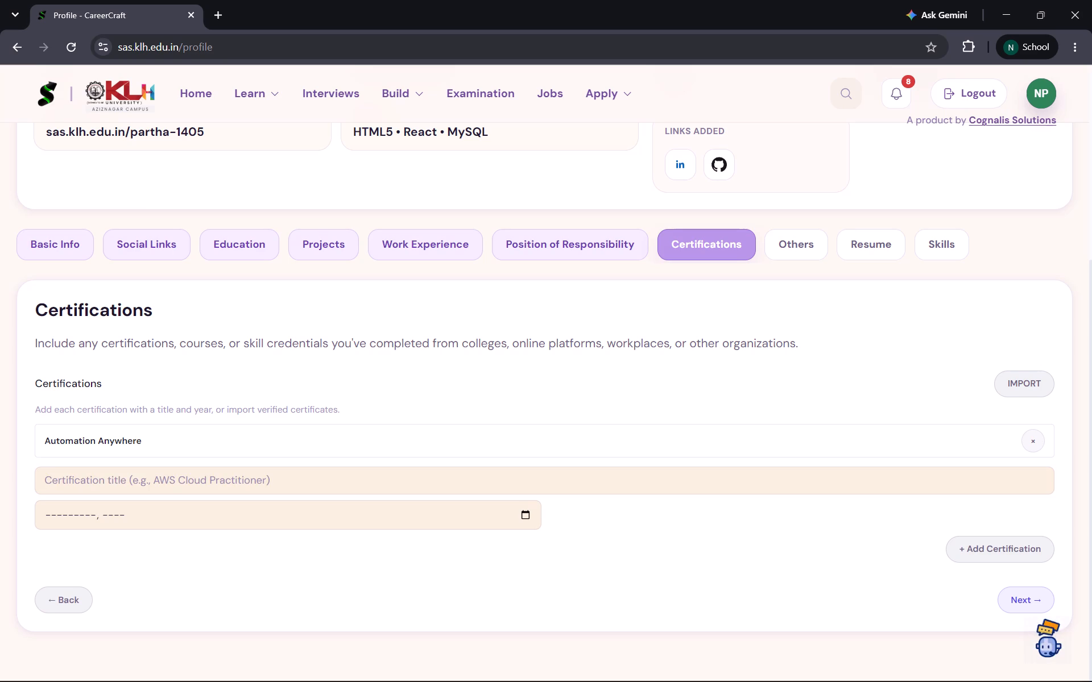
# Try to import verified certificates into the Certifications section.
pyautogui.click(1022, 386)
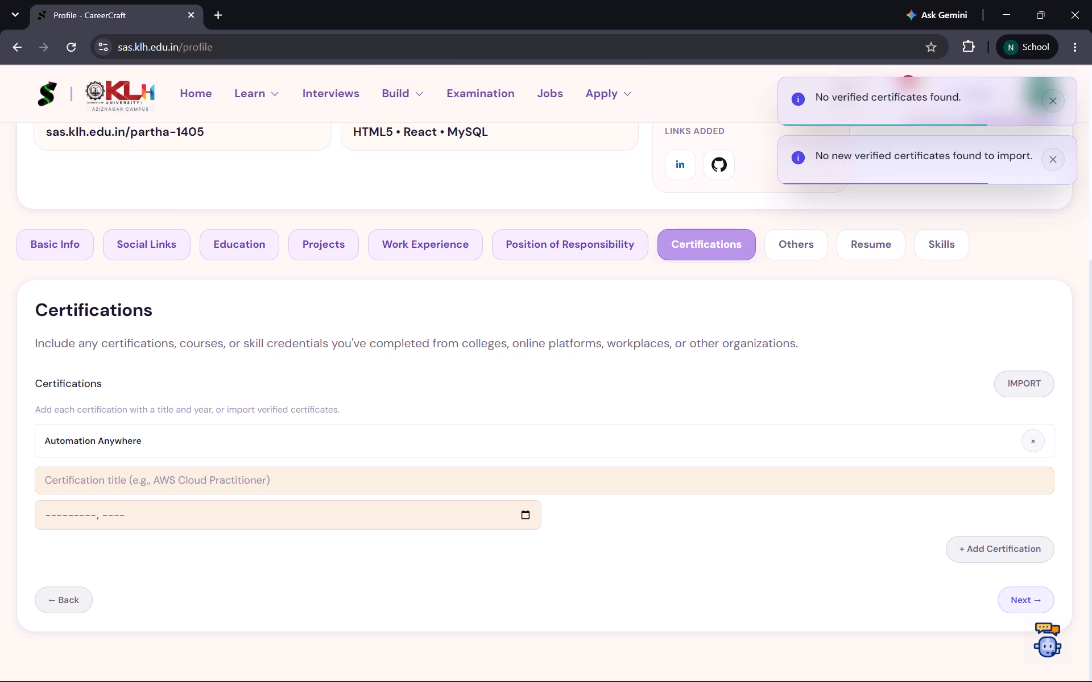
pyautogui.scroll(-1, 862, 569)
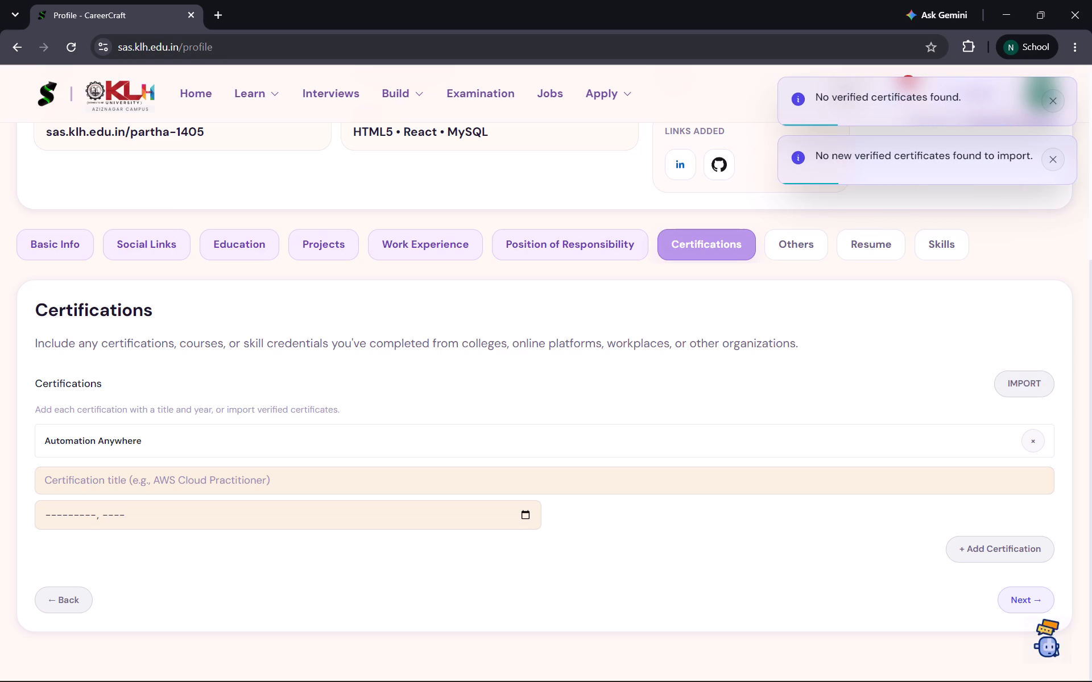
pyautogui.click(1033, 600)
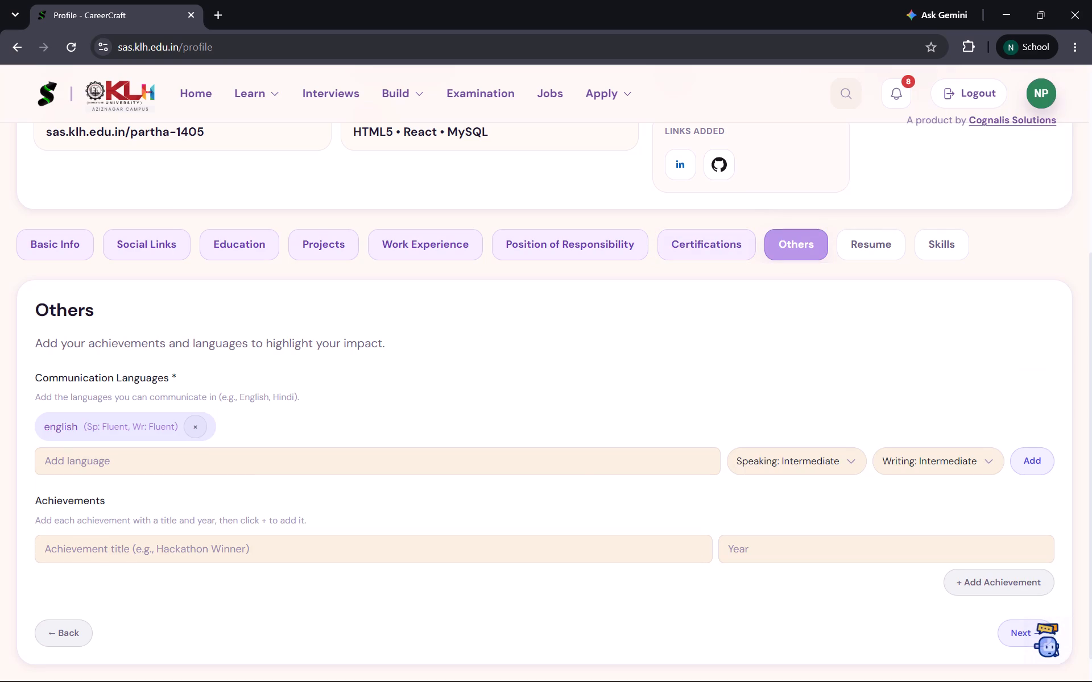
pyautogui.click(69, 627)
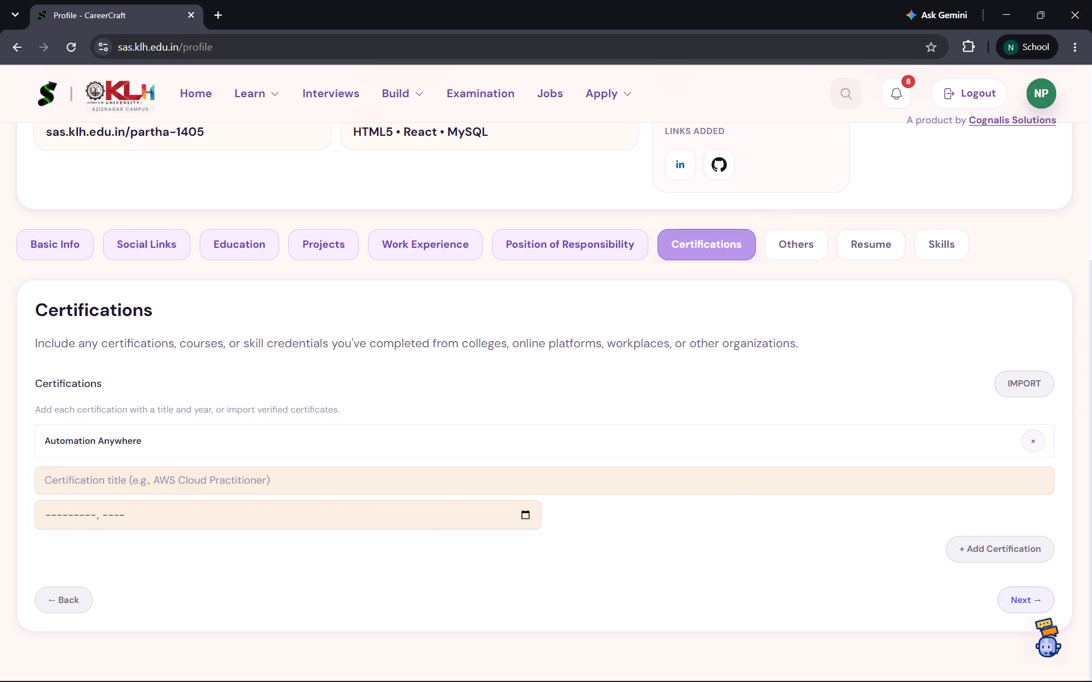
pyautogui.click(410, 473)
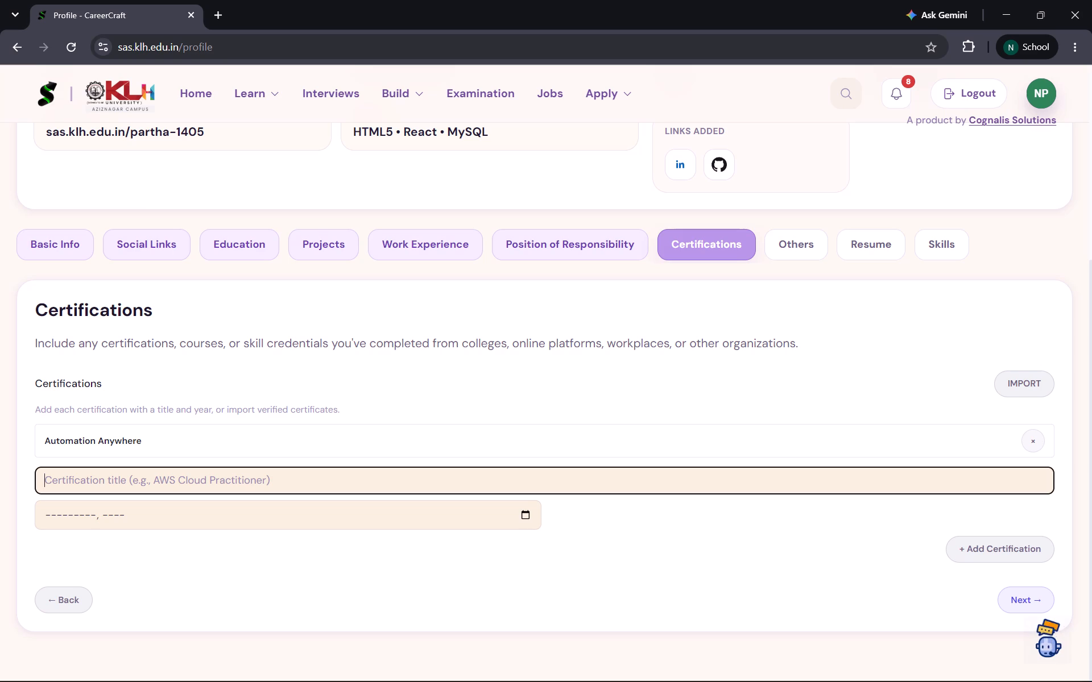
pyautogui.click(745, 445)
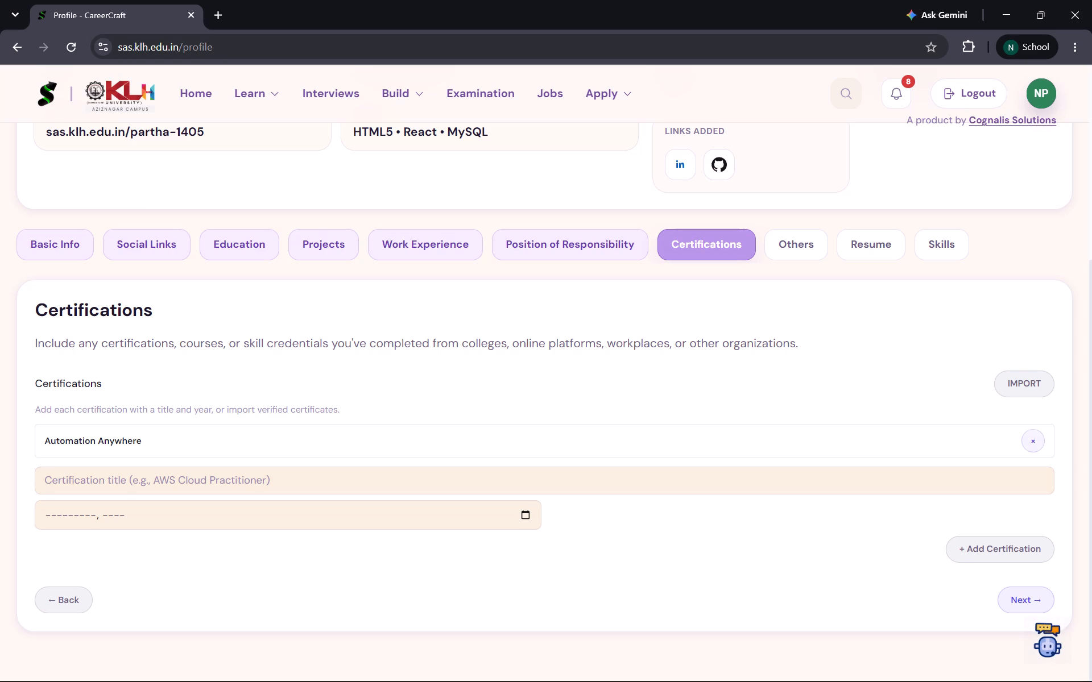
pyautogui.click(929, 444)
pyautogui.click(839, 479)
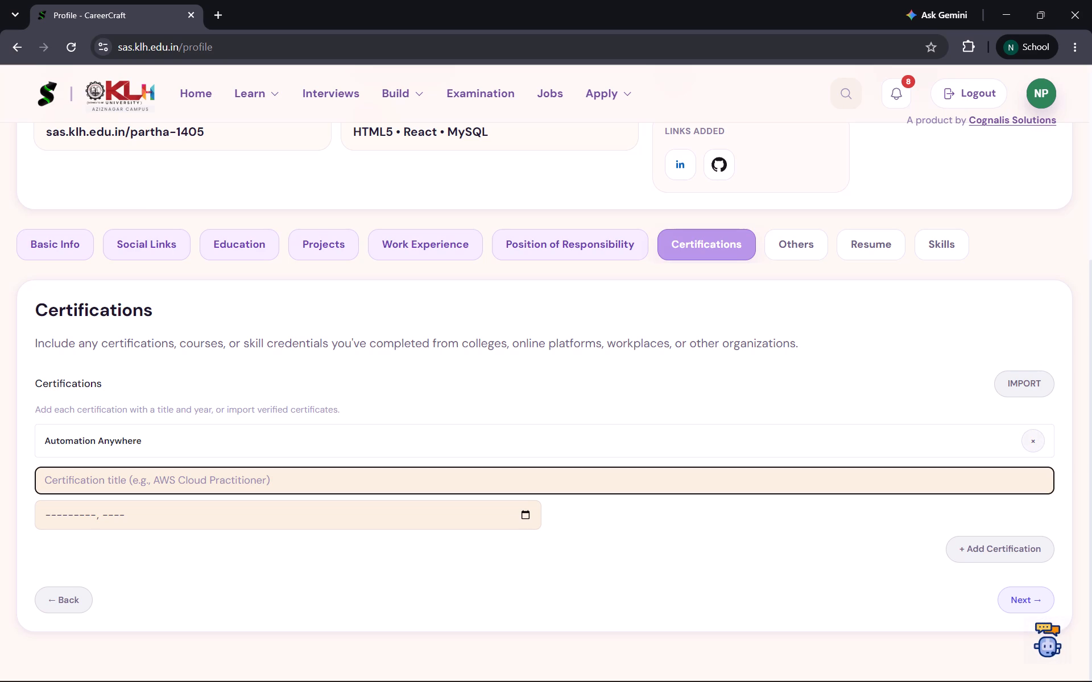
# Remove the Automation Anywhere entry from the certifications list.
pyautogui.click(1035, 439)
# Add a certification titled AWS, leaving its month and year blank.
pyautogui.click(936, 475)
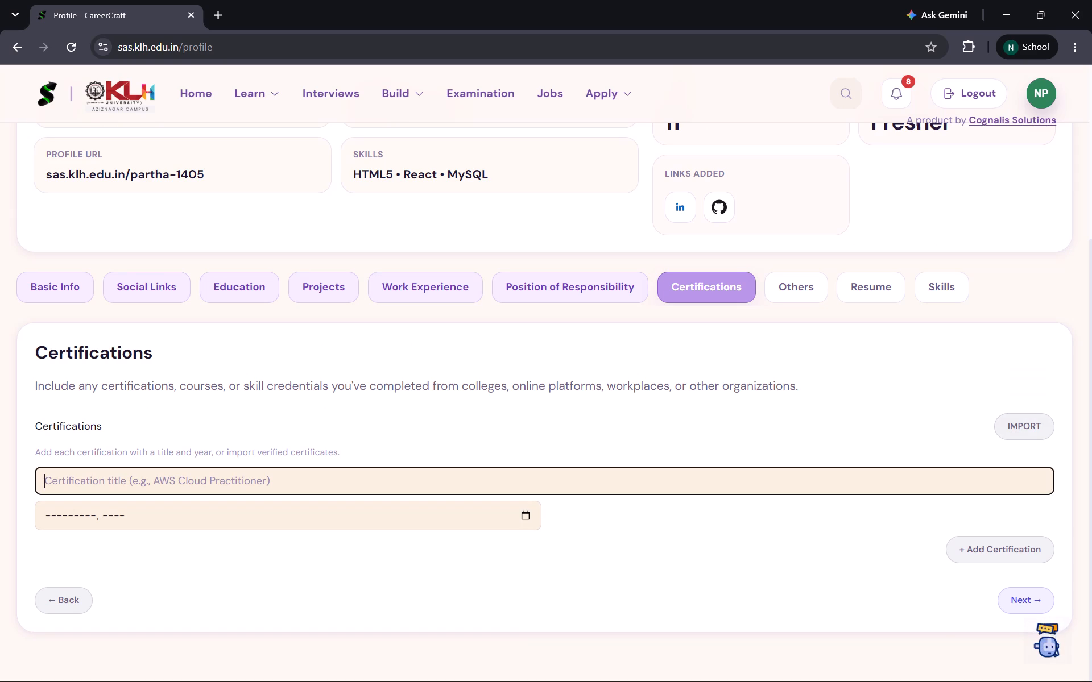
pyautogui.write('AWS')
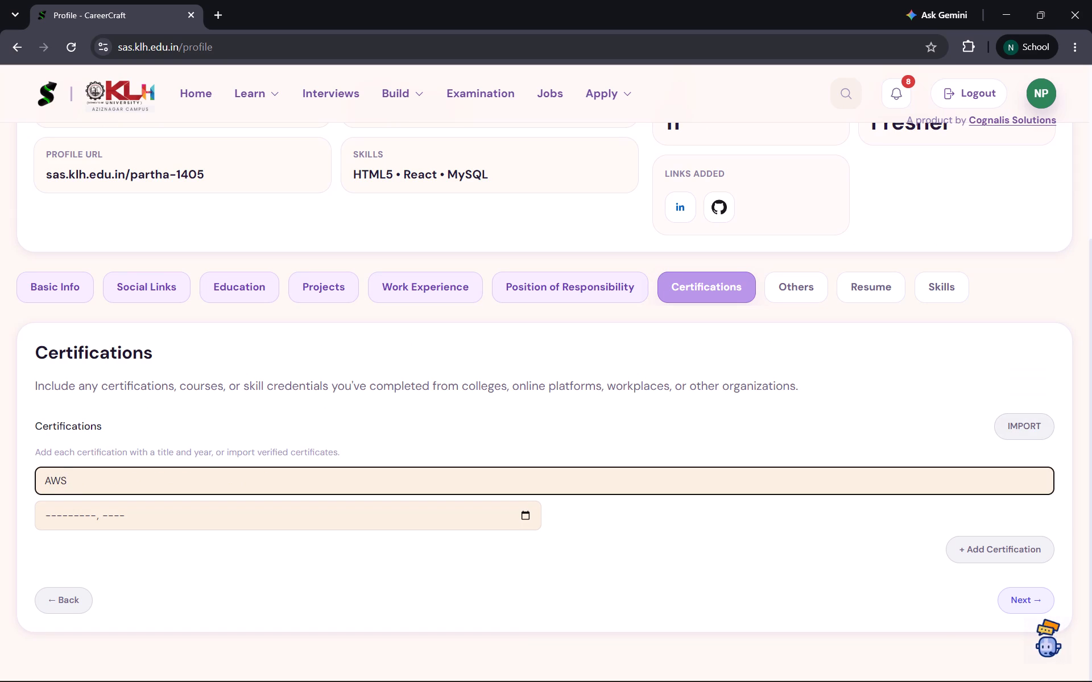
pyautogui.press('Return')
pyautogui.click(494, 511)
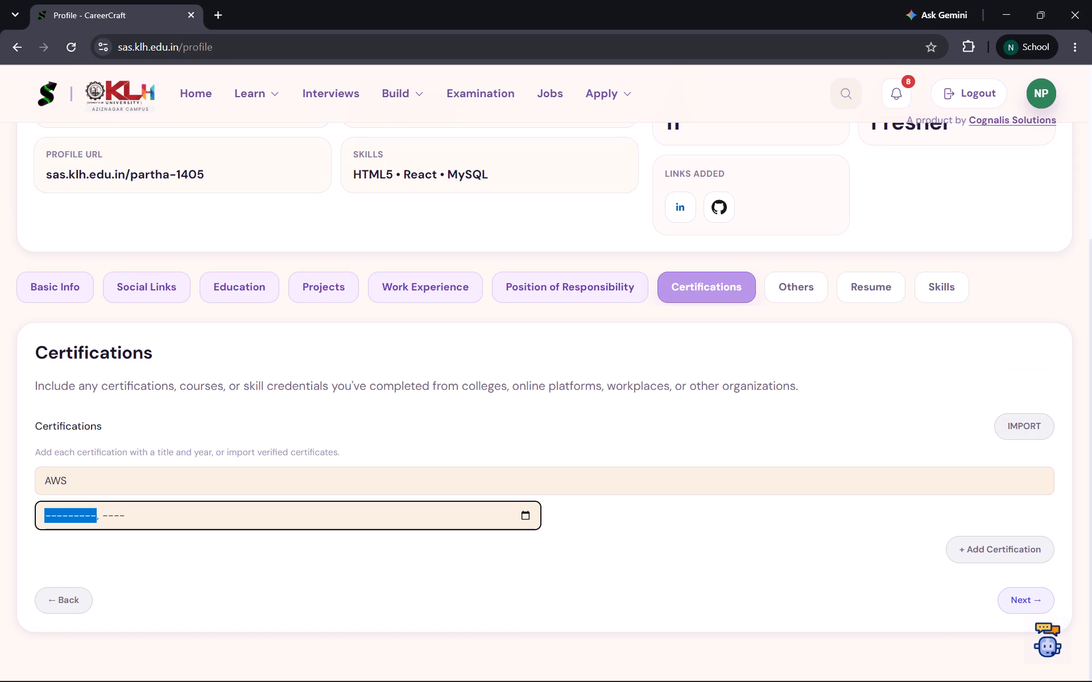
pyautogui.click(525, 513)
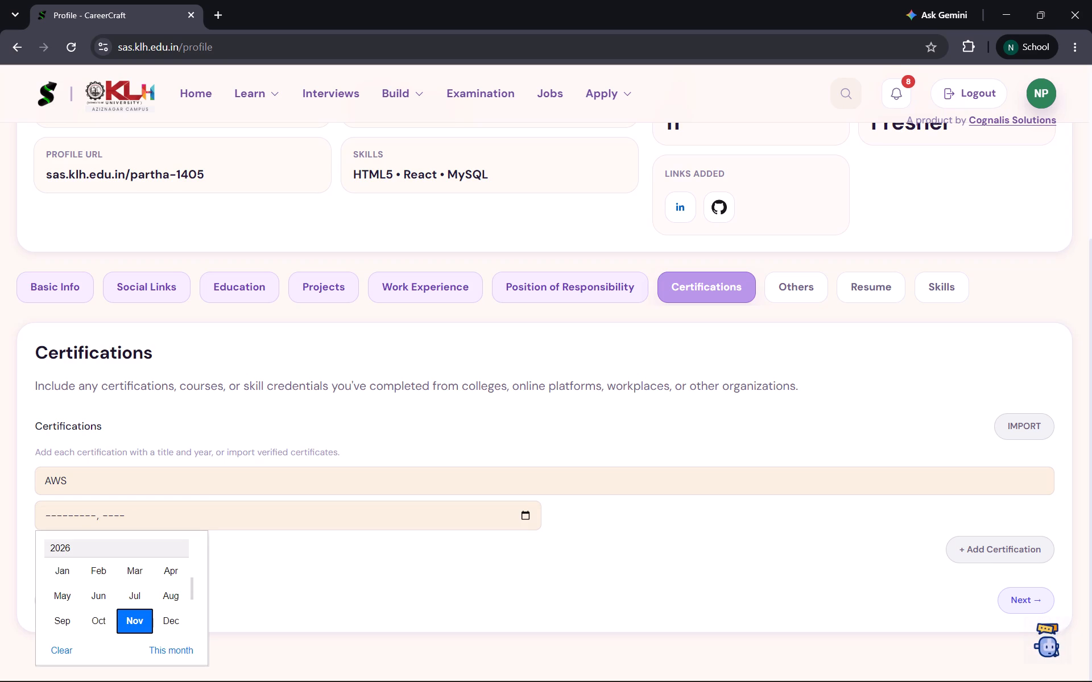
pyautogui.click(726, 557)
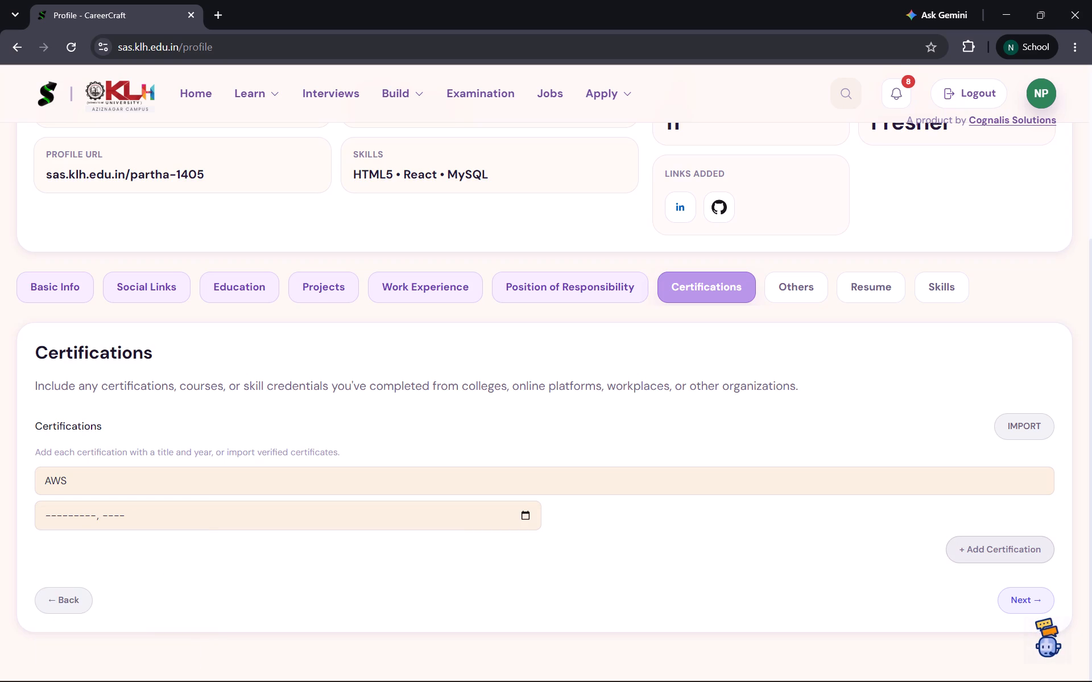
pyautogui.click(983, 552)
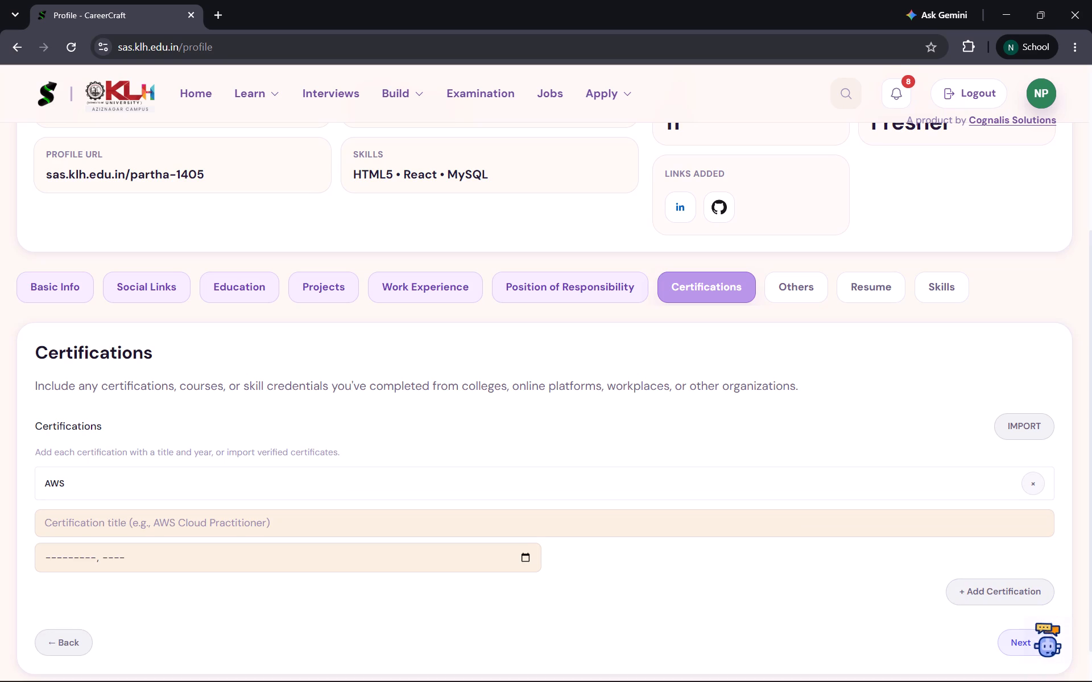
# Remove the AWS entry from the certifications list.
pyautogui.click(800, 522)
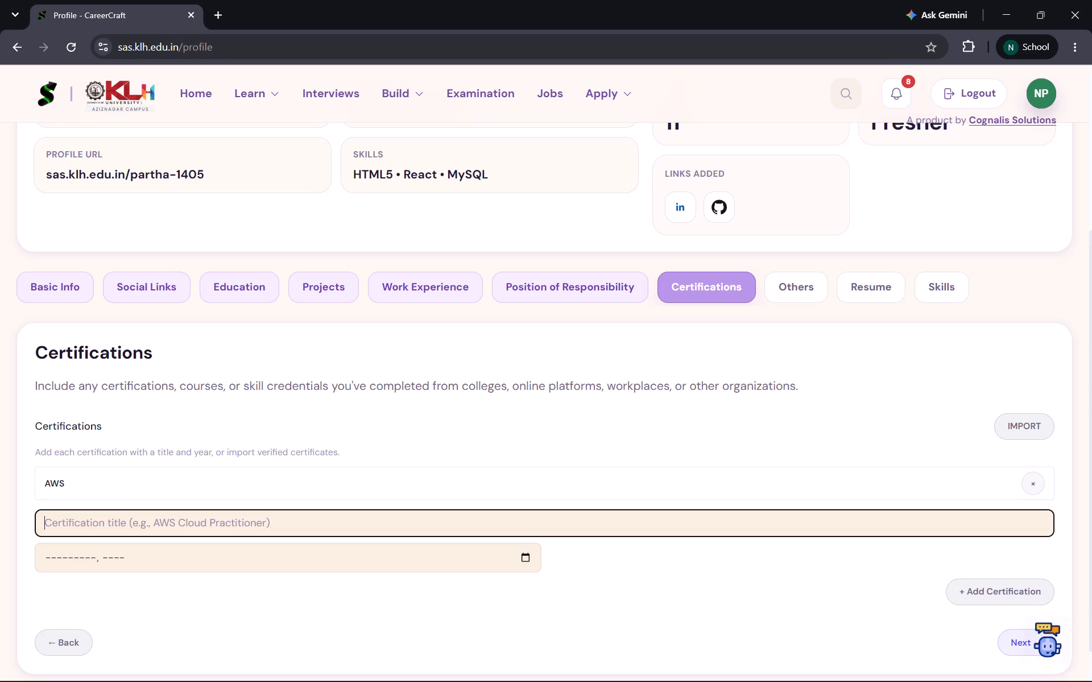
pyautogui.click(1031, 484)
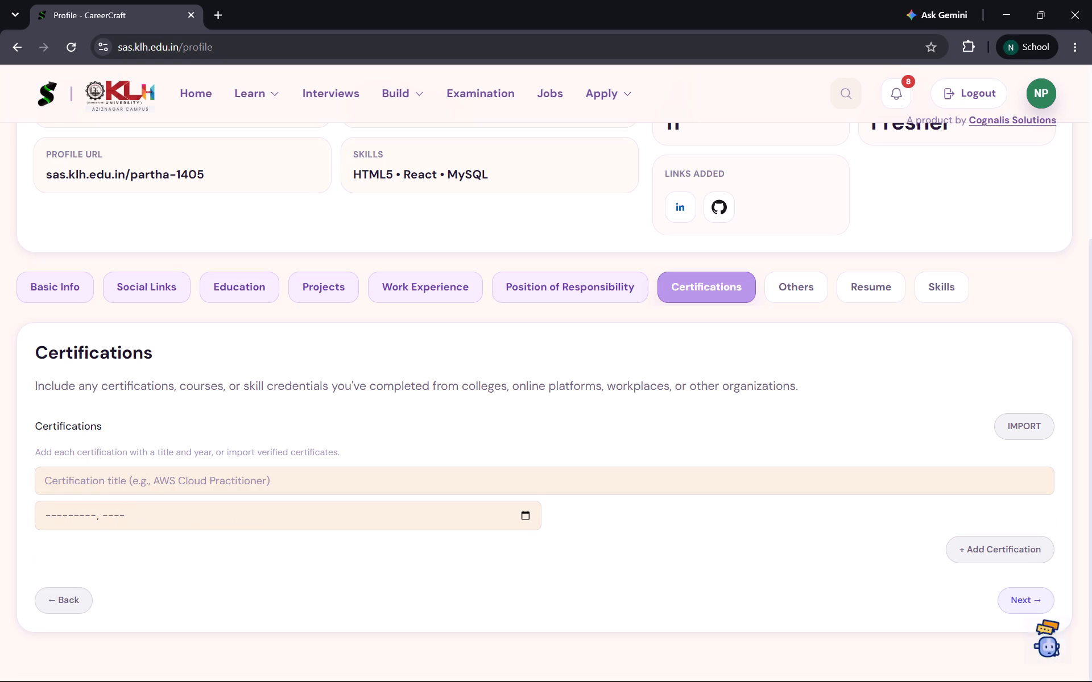
# Enter a new certification title beginning with AWS.
pyautogui.click(831, 476)
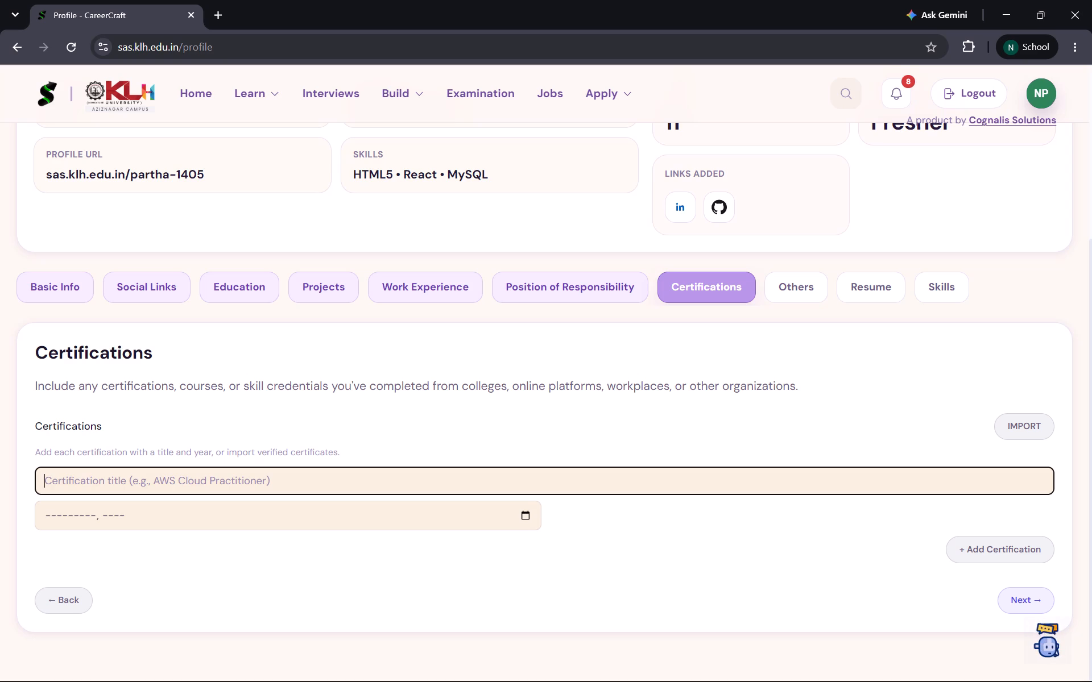
pyautogui.write('AWS')
pyautogui.press('space')
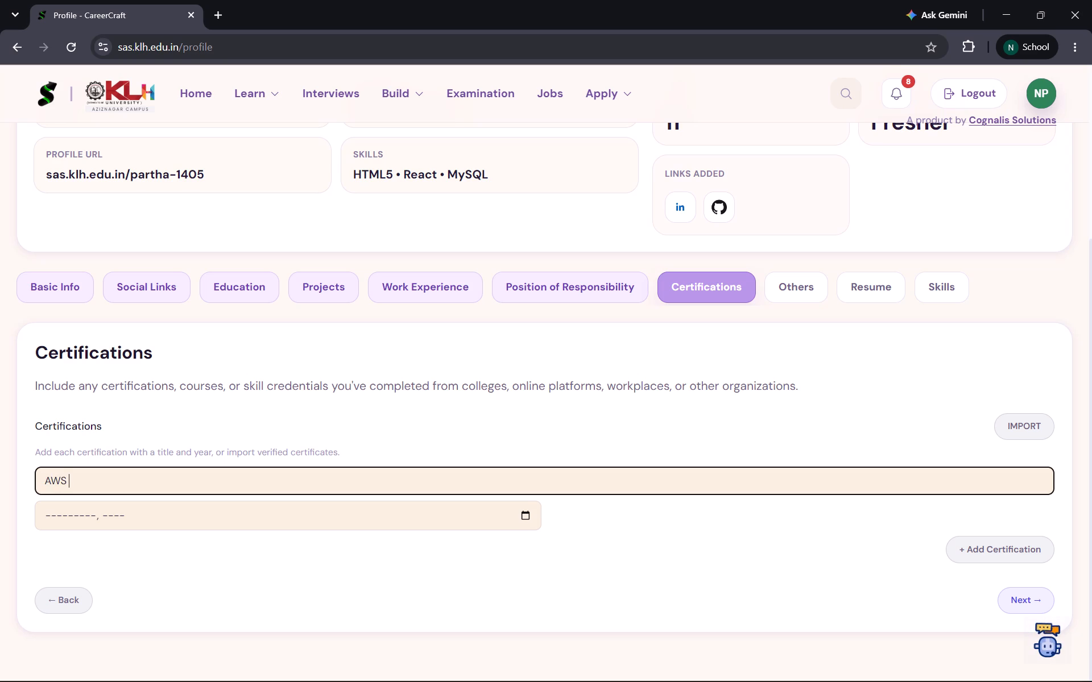
pyautogui.scroll(10, 863, 378)
pyautogui.scroll(-5, 863, 378)
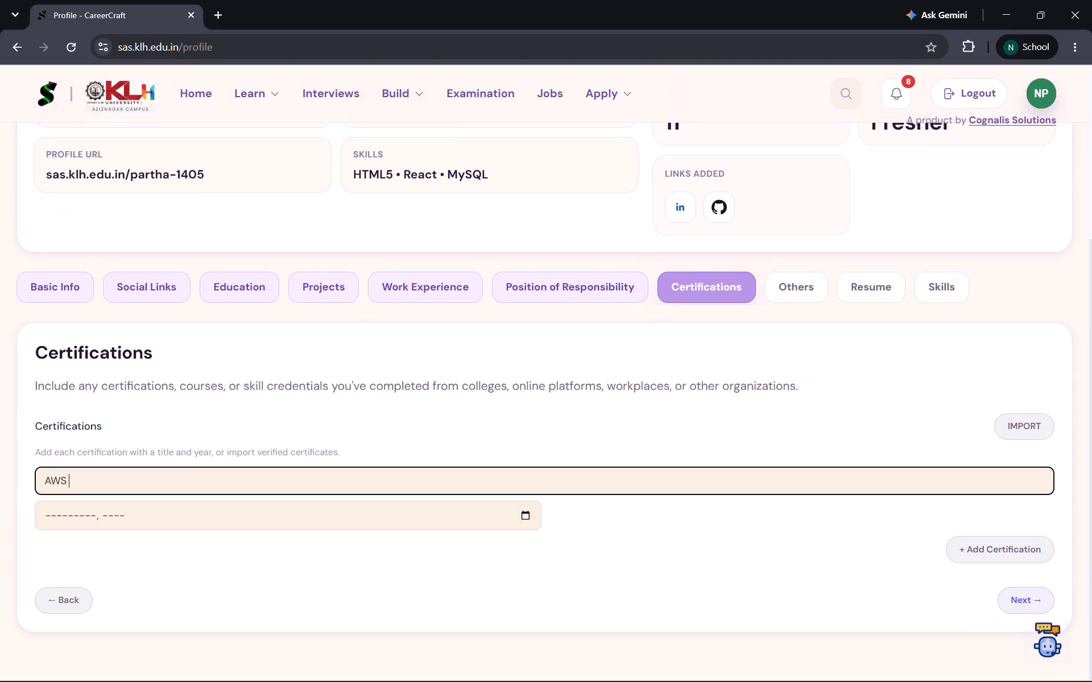
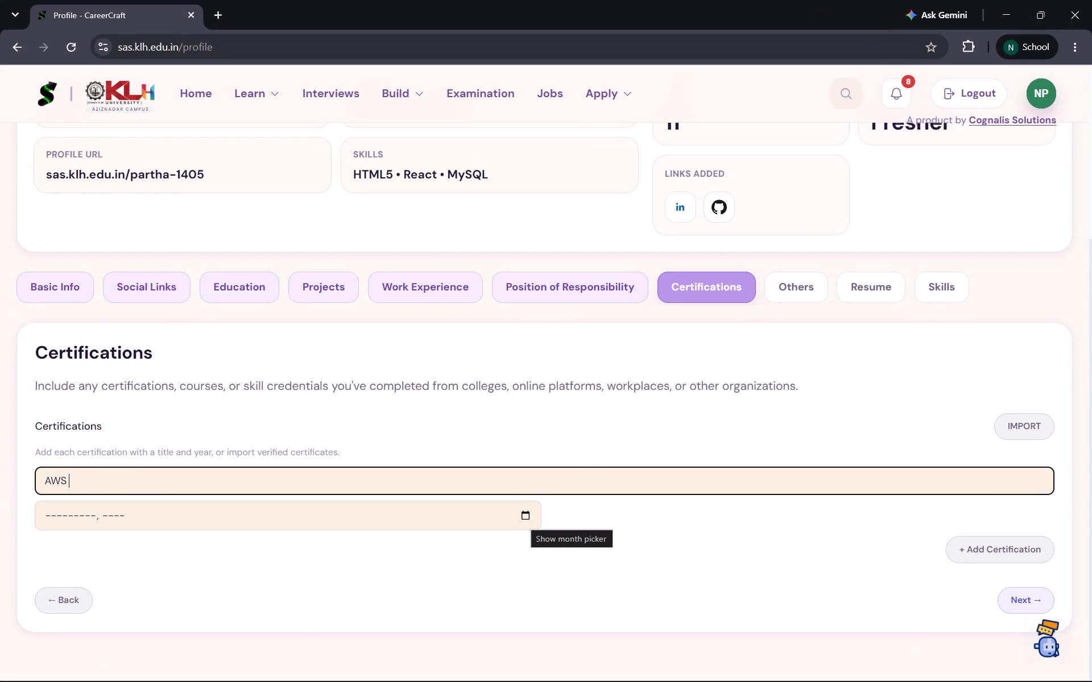
# Open the Certificates page for submitting professional certifications.
pyautogui.click(601, 83)
pyautogui.click(605, 90)
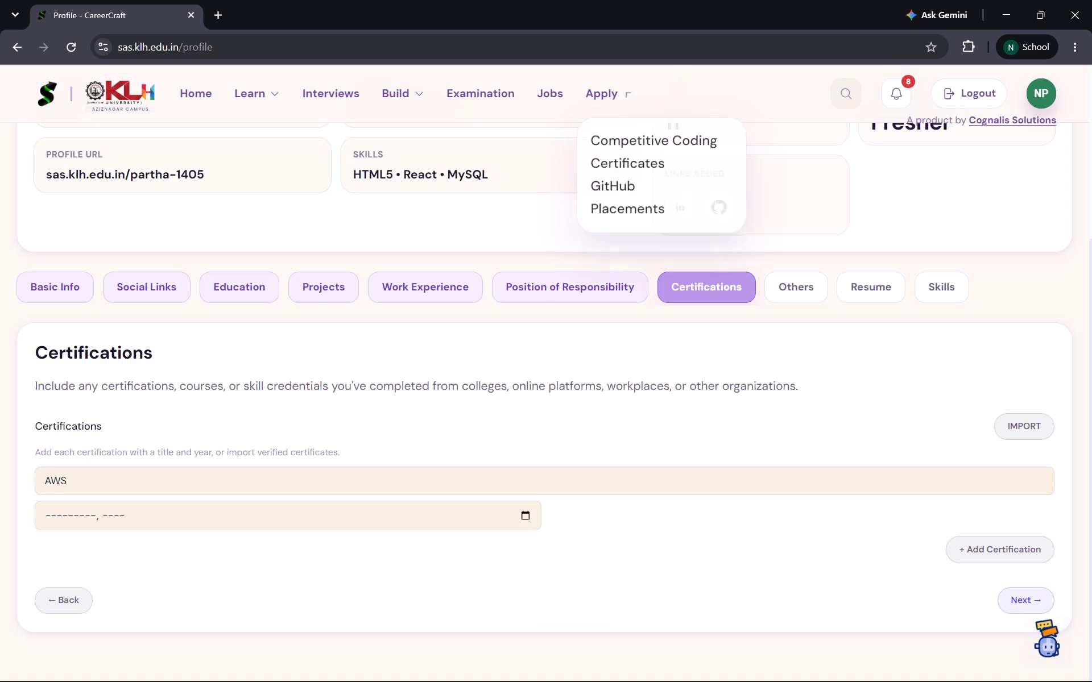
pyautogui.click(646, 159)
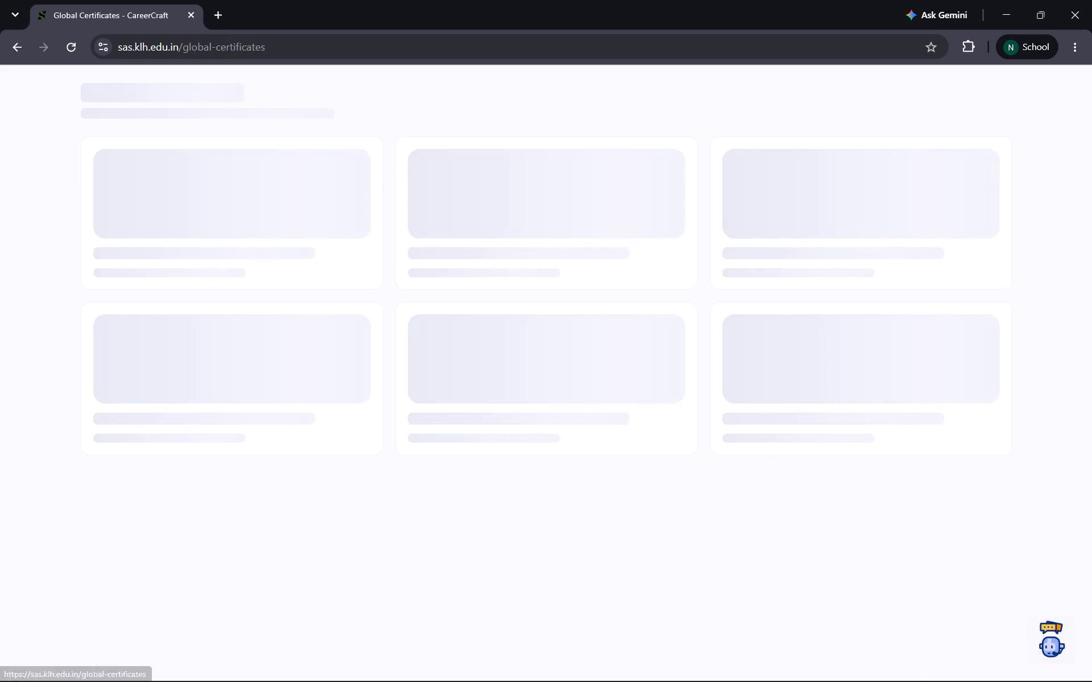
# Choose Automation Anywhere Certified Advanced RPA Professional (Automation 360) L1 as the certificate name in the Add Certificate form.
pyautogui.click(516, 296)
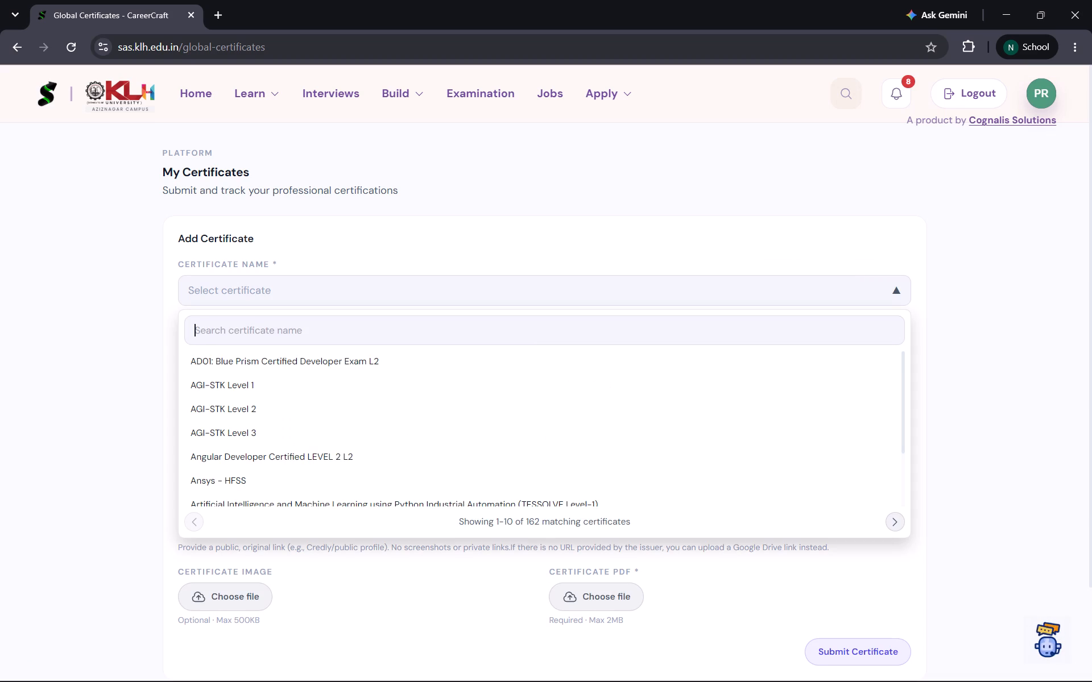
pyautogui.click(80, 331)
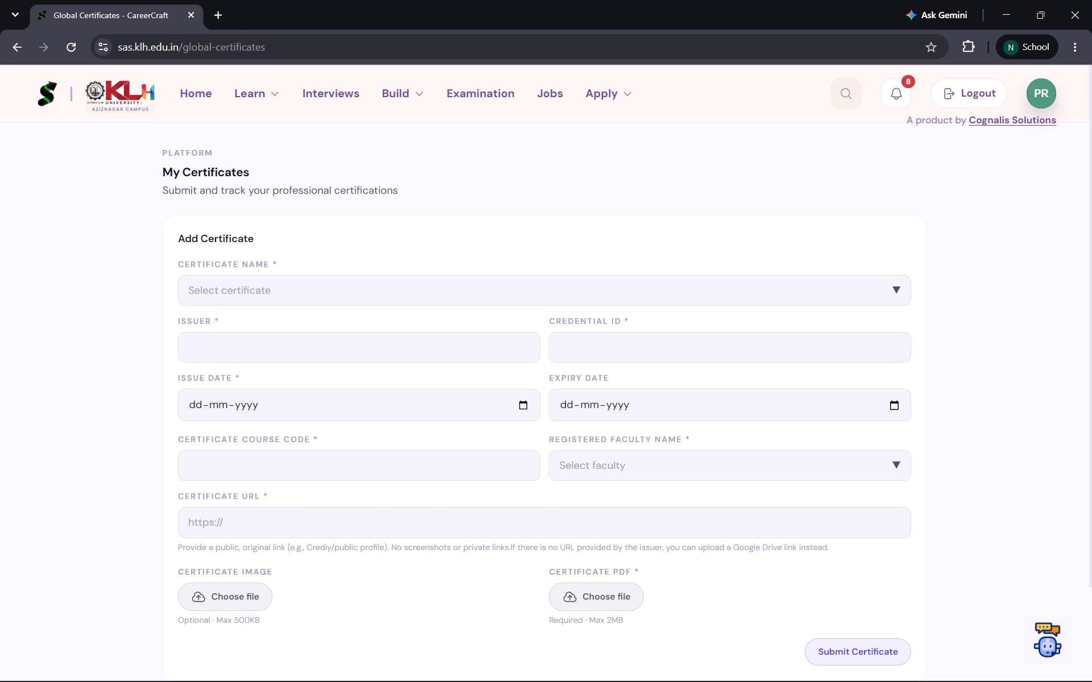
pyautogui.click(544, 298)
pyautogui.scroll(-1, 317, 398)
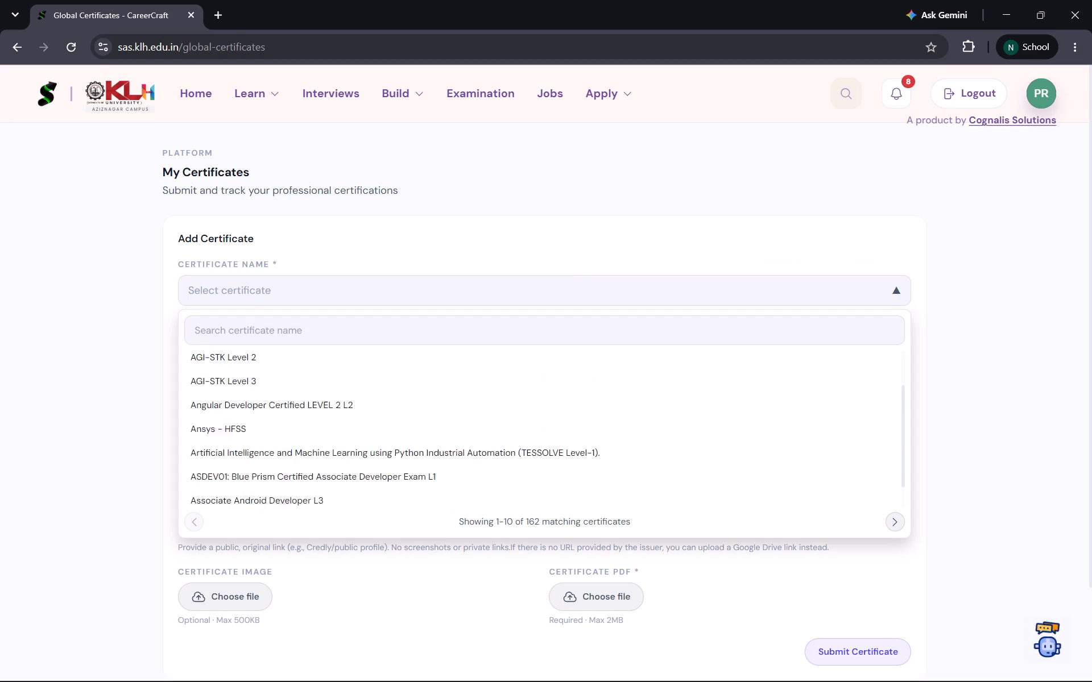
pyautogui.scroll(-2, 317, 398)
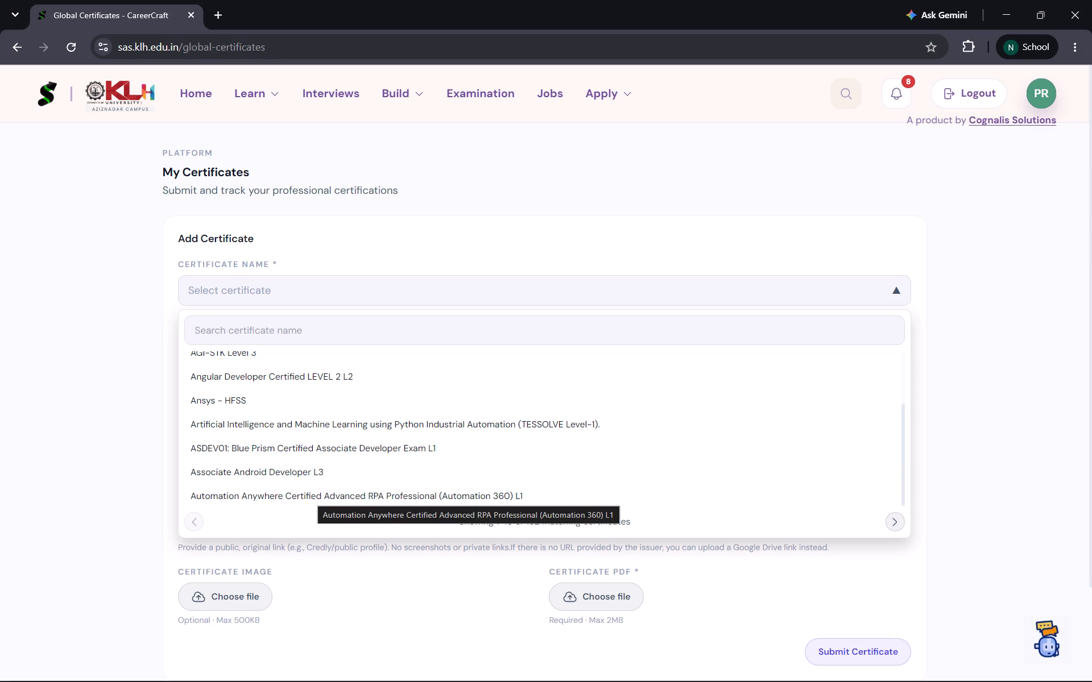
pyautogui.hscroll(1, 309, 494)
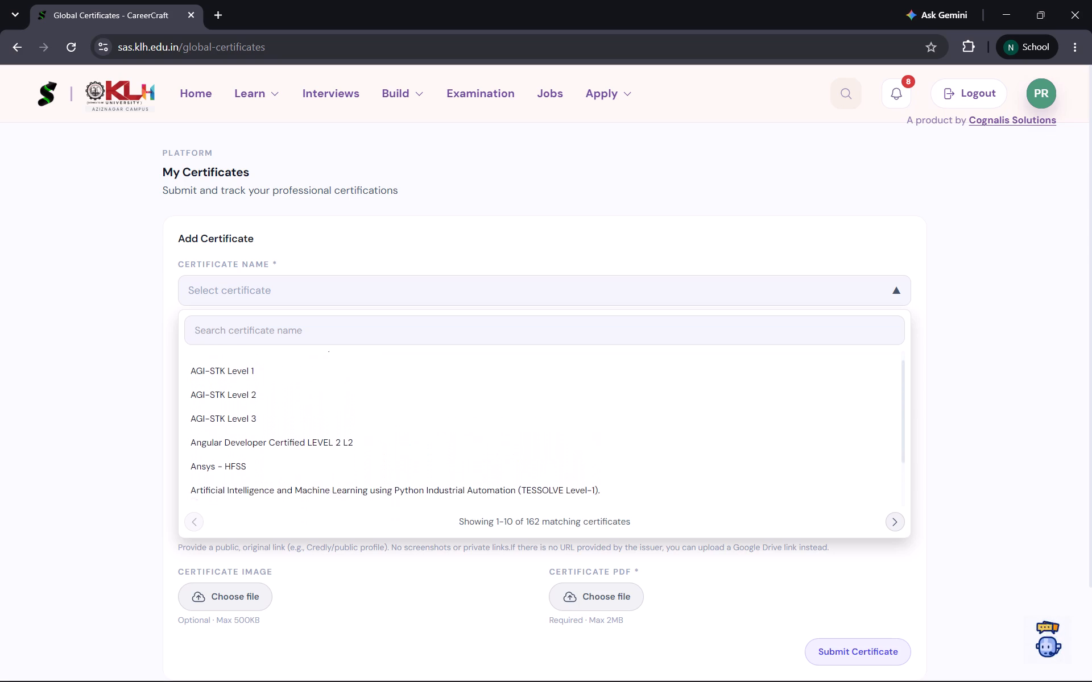
pyautogui.hscroll(1, 309, 494)
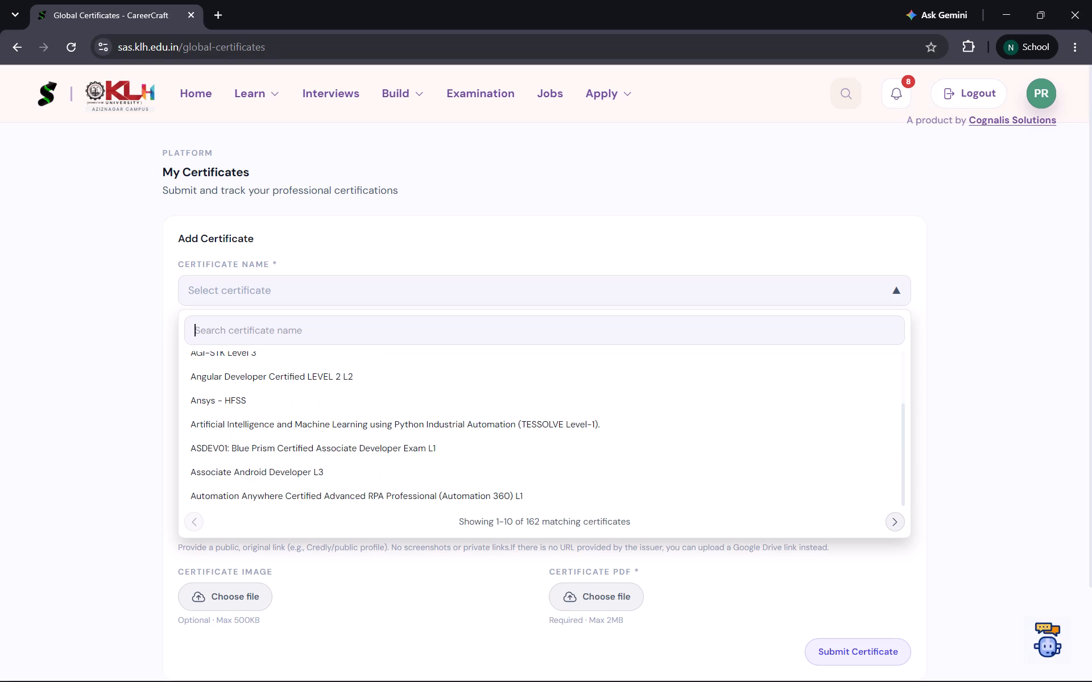
pyautogui.click(309, 494)
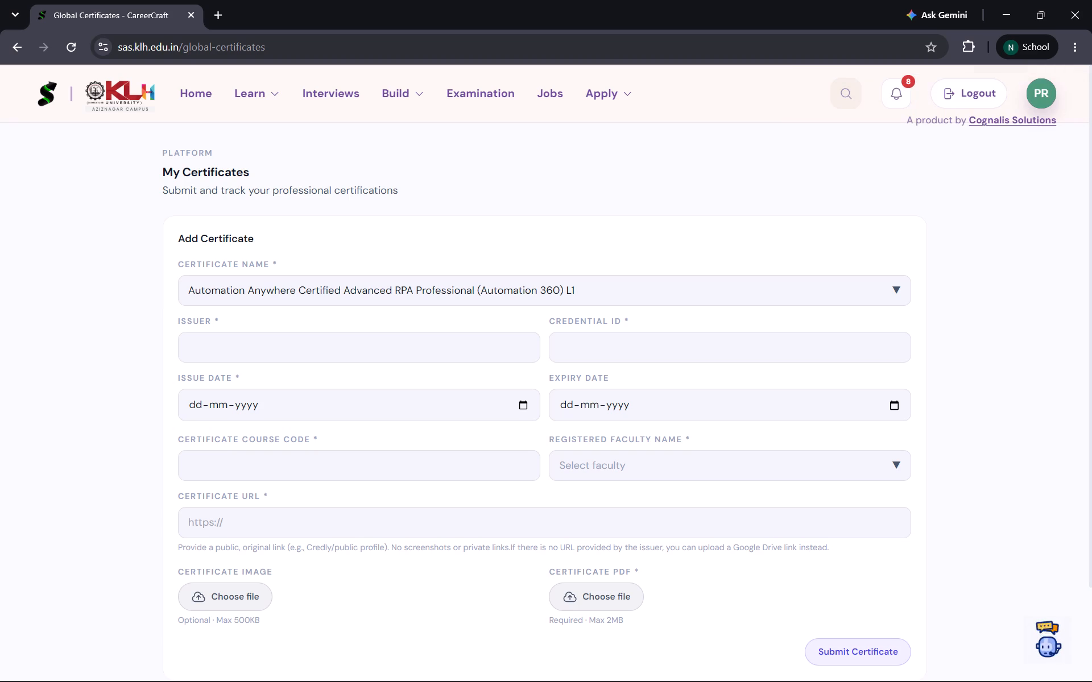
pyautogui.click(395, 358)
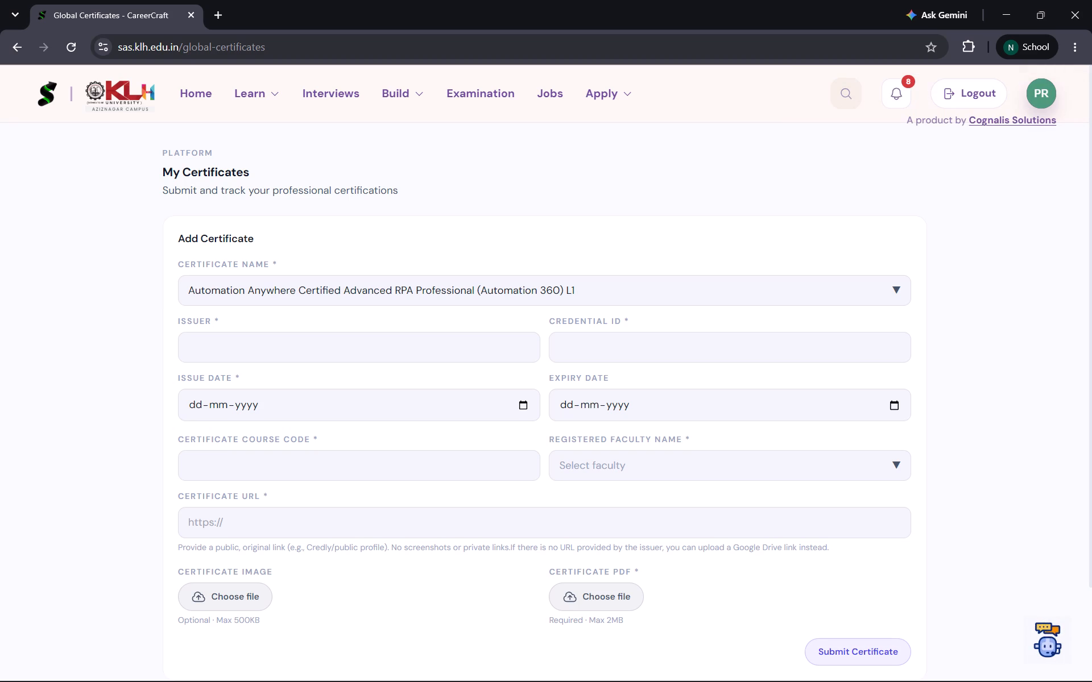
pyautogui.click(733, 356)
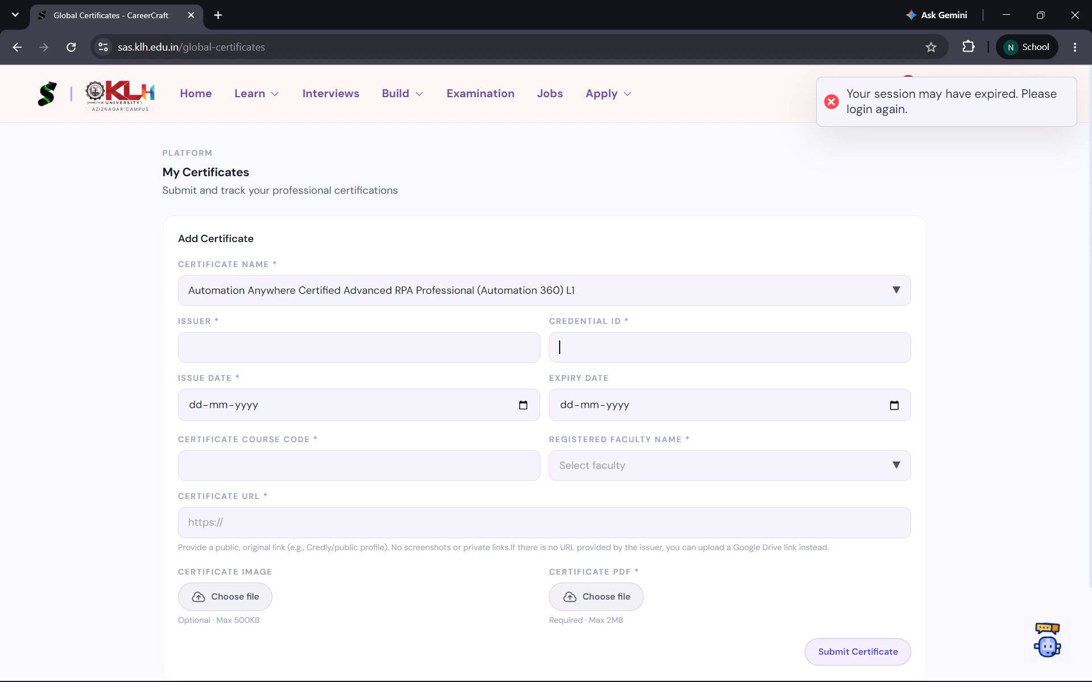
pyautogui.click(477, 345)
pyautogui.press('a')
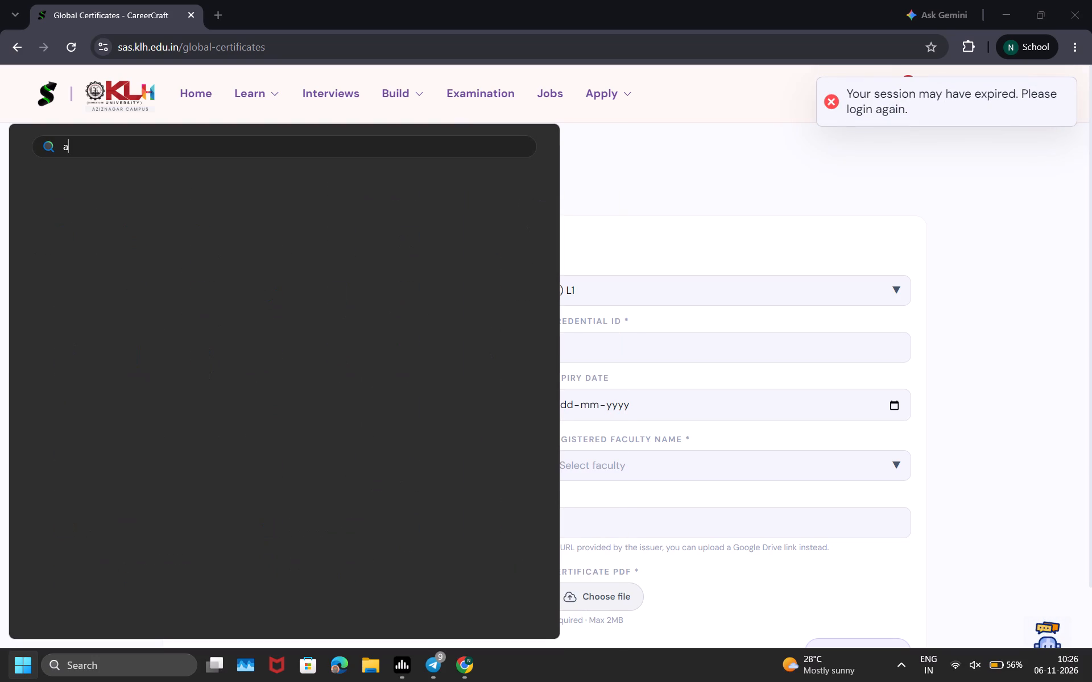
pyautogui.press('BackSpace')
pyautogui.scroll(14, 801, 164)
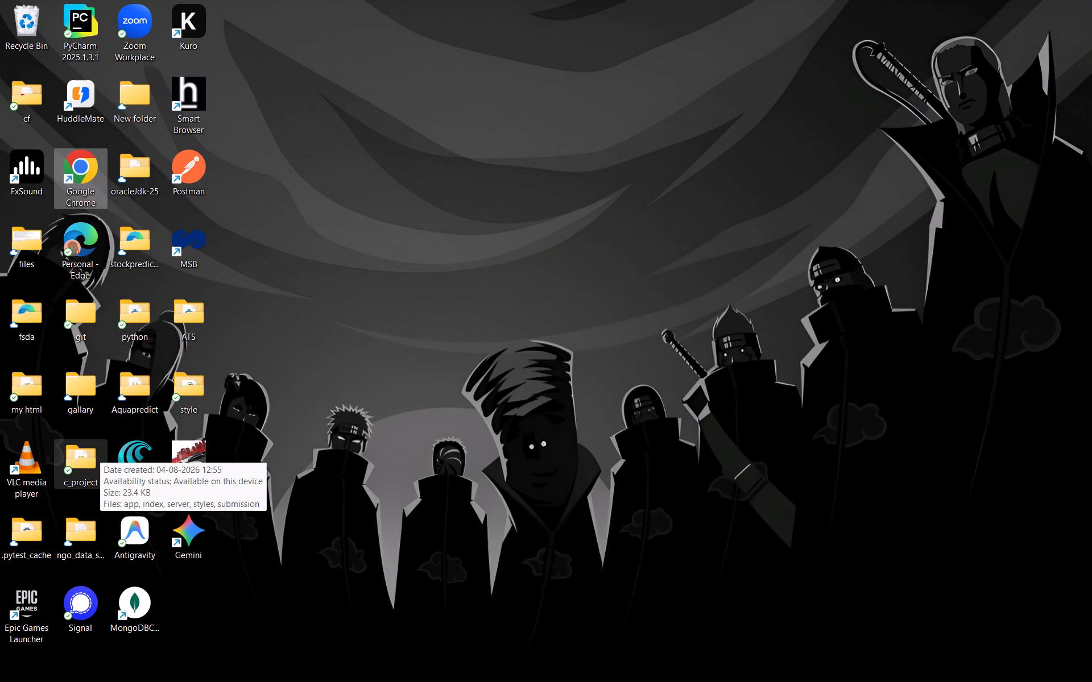
# Open the AWS certificate PDF from the desktop's cf folder, check its validation details and dates, and return to the certificate form.
pyautogui.doubleClick(36, 102)
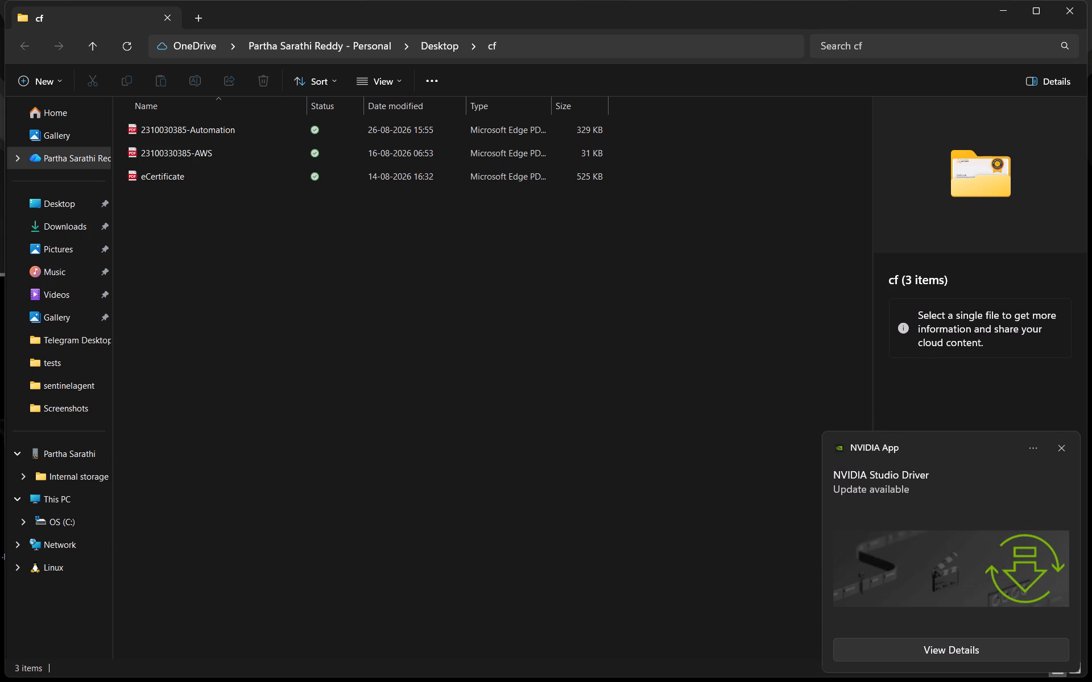
pyautogui.click(1060, 445)
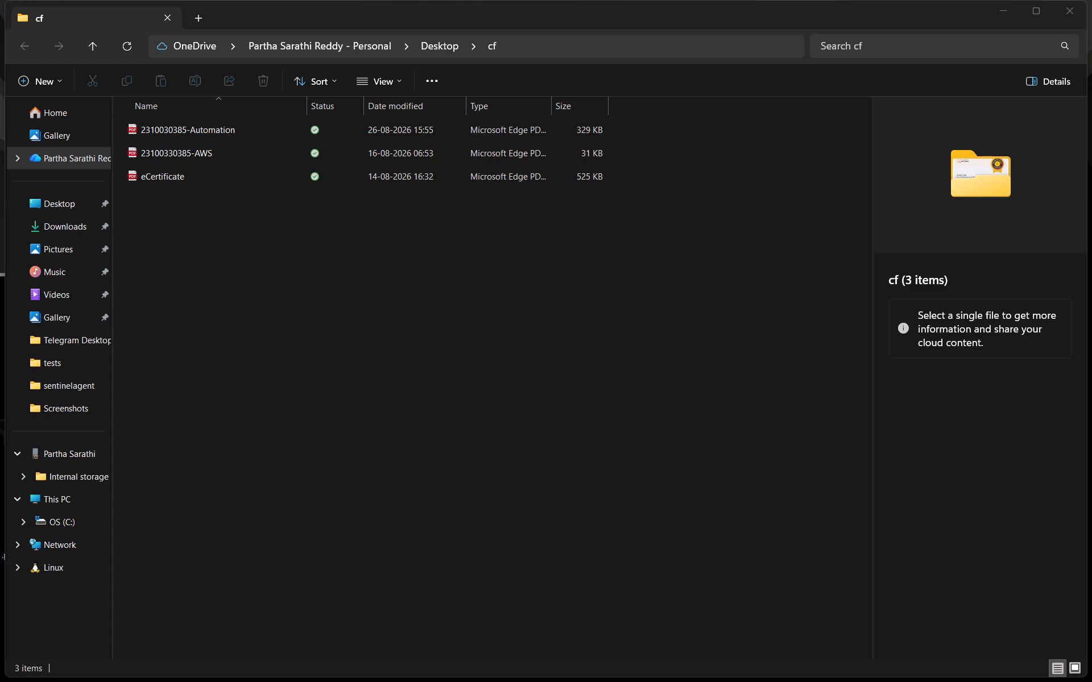
pyautogui.doubleClick(207, 144)
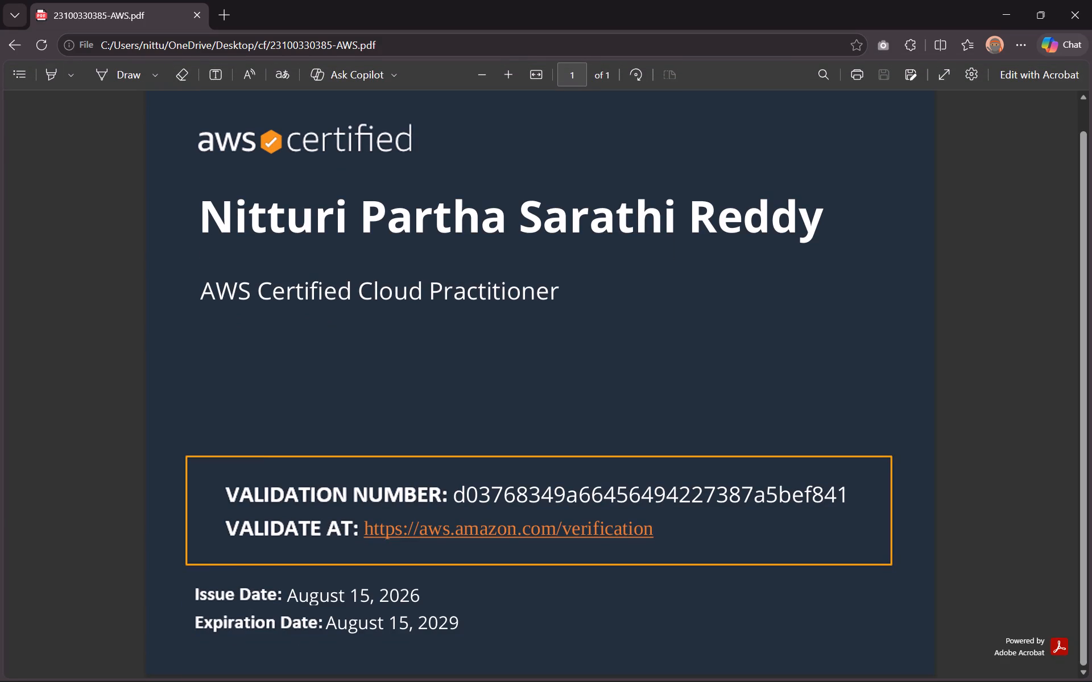
pyautogui.scroll(-1, 619, 347)
pyautogui.hotkey('alt', 'Tab')
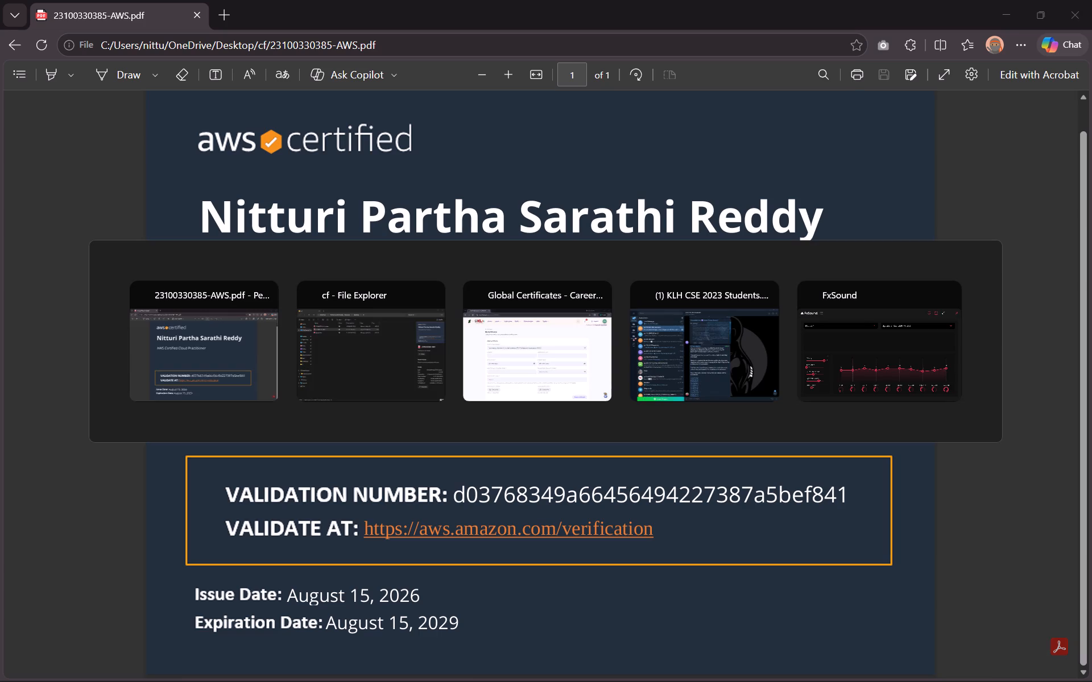
pyautogui.hotkey('alt', 'Tab')
pyautogui.hotkey('alt', 'Tab')
pyautogui.hotkey('alt', 'Tab')
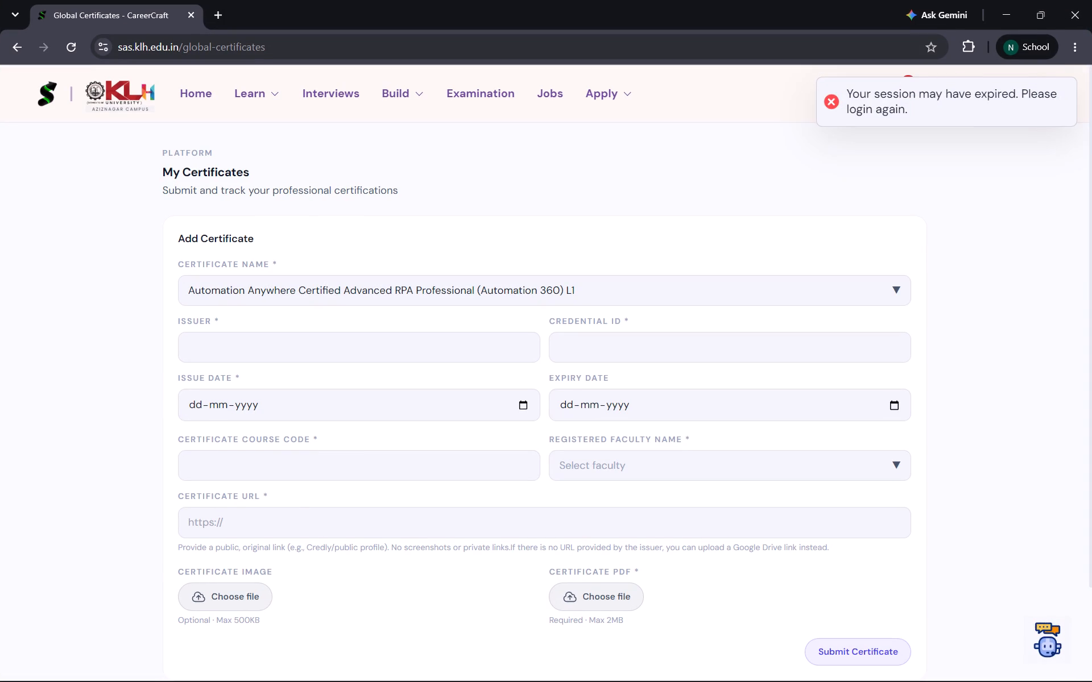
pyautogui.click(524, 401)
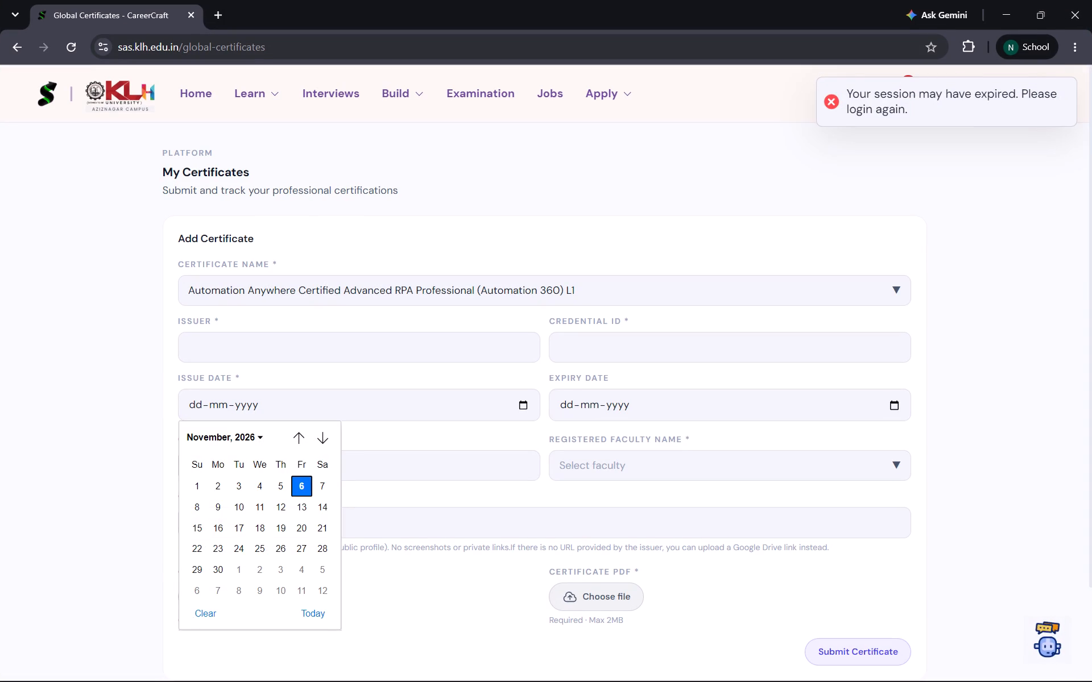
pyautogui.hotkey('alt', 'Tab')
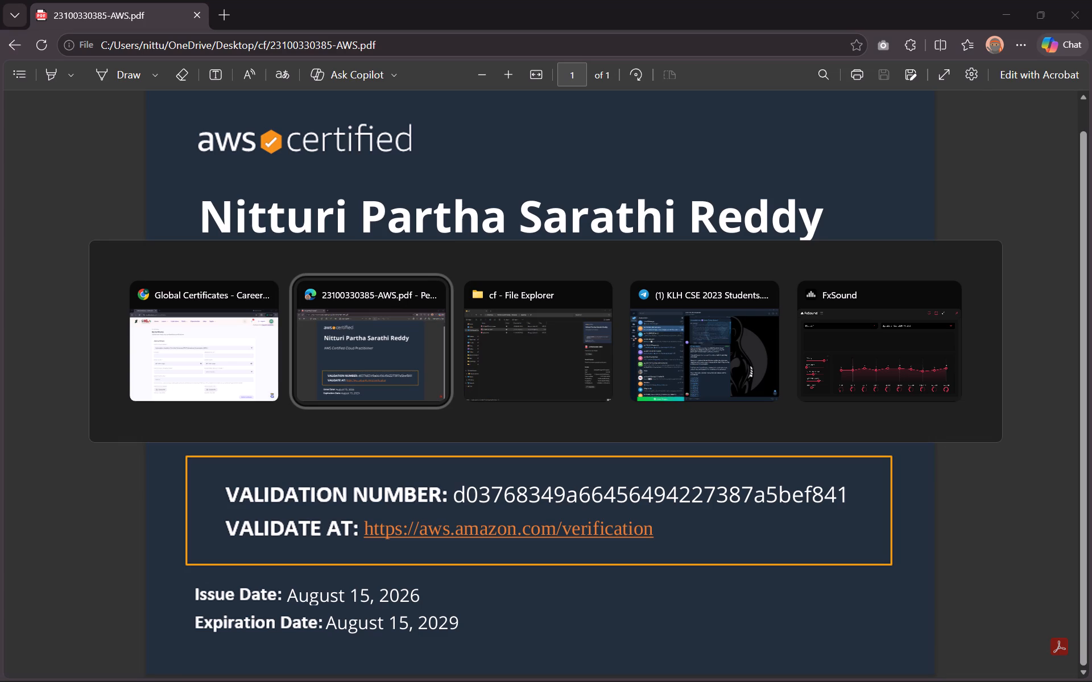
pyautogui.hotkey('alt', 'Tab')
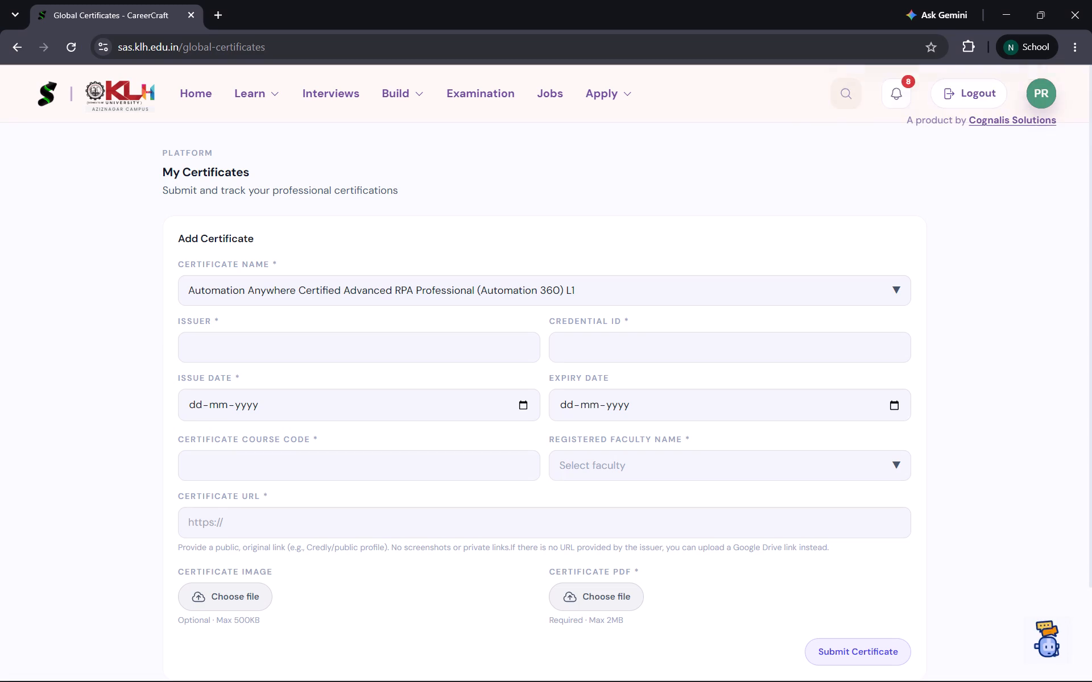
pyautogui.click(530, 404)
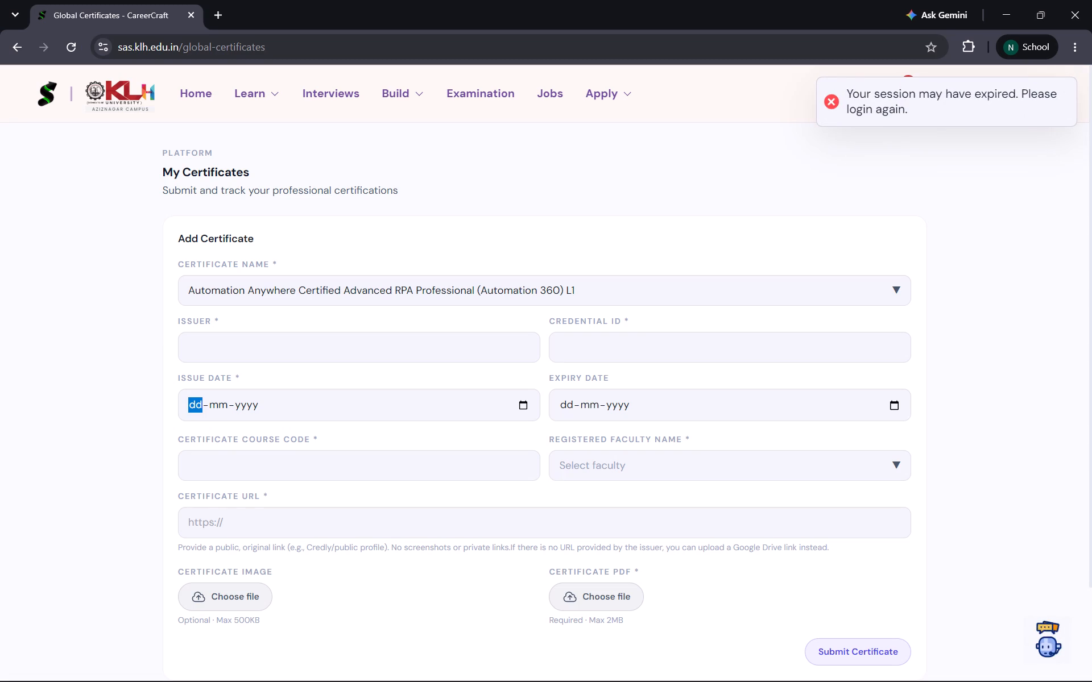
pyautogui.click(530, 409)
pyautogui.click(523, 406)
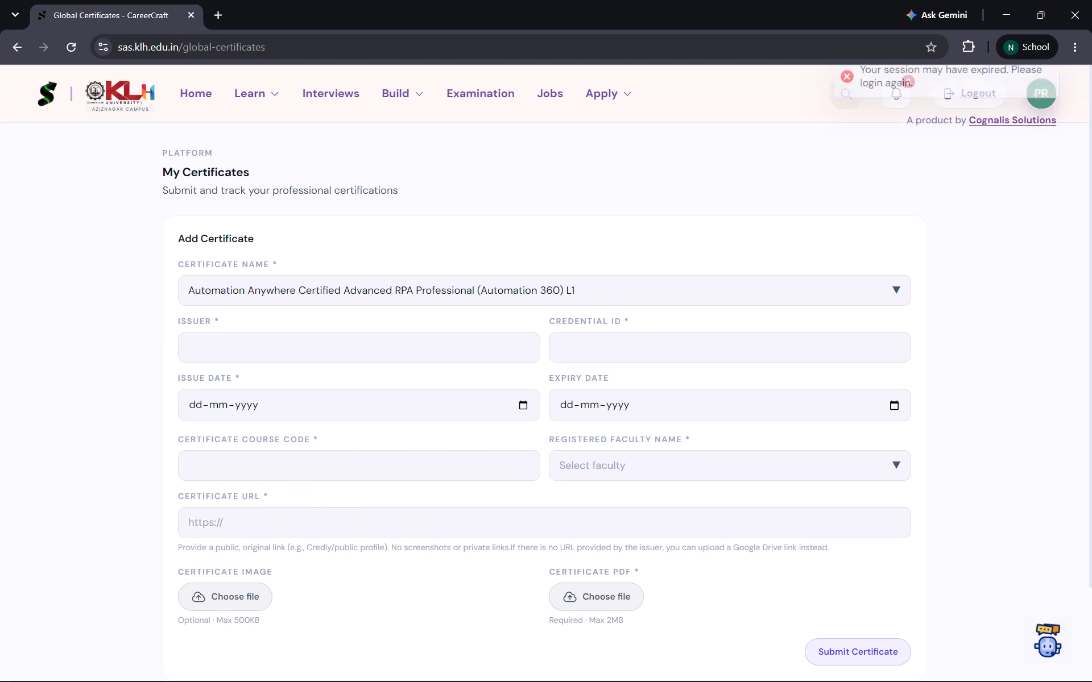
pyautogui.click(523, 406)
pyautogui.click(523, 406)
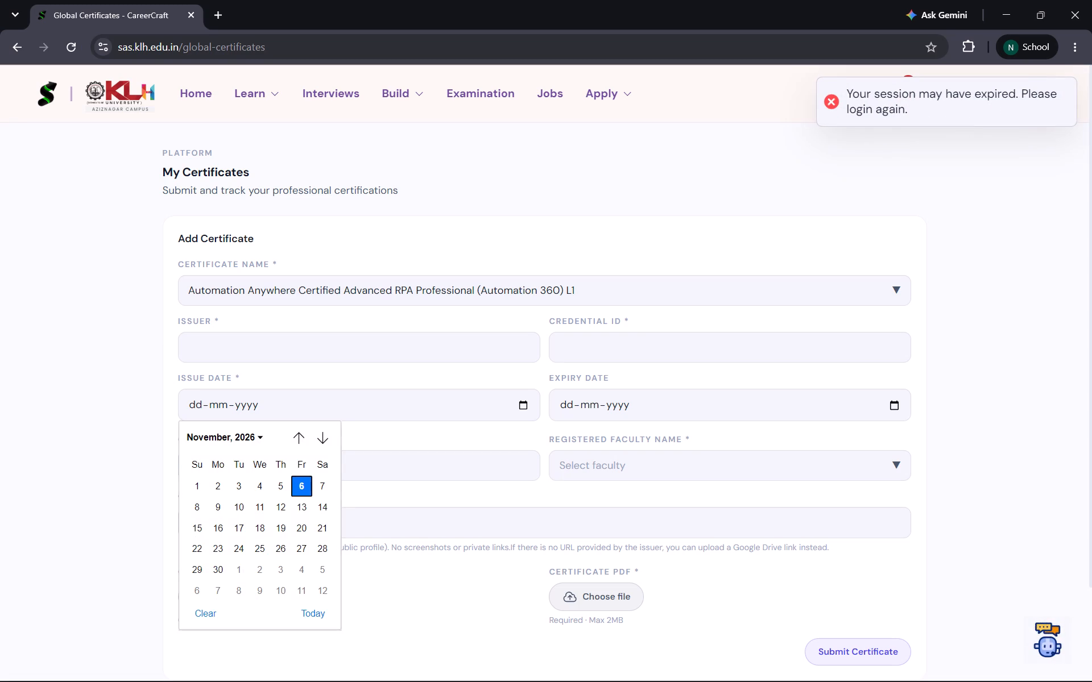
# Close the AWS certificate and open the Automation certificate PDF from the cf folder to check its issue date, expiry date and ID.
pyautogui.hotkey('alt', 'Tab')
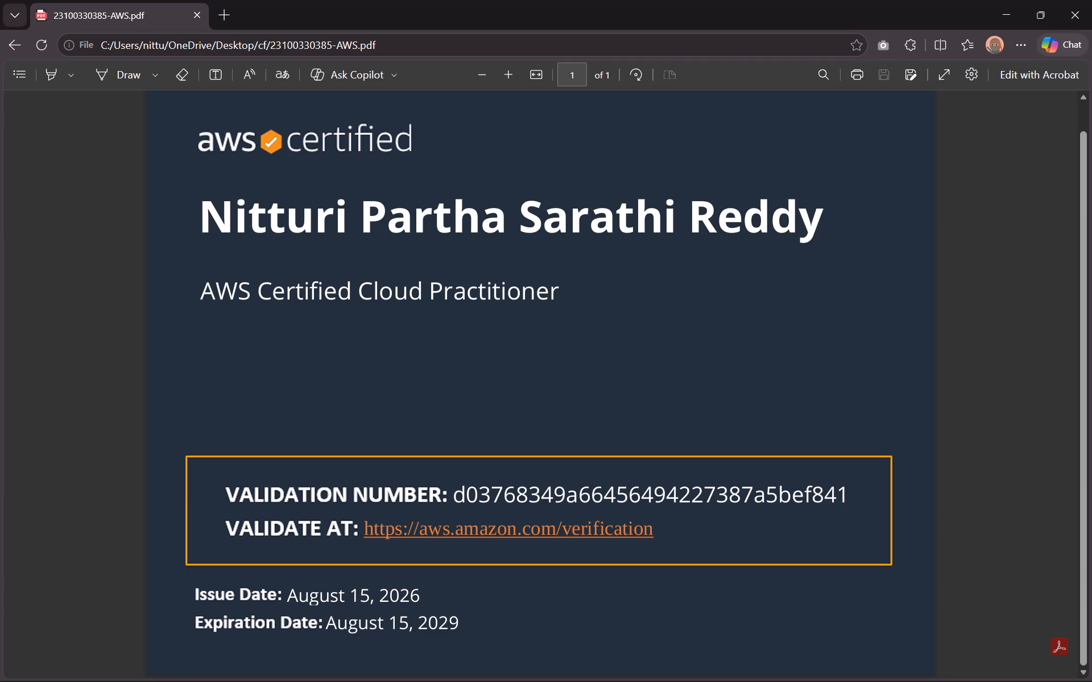
pyautogui.click(1091, 0)
pyautogui.hotkey('alt', 'Tab')
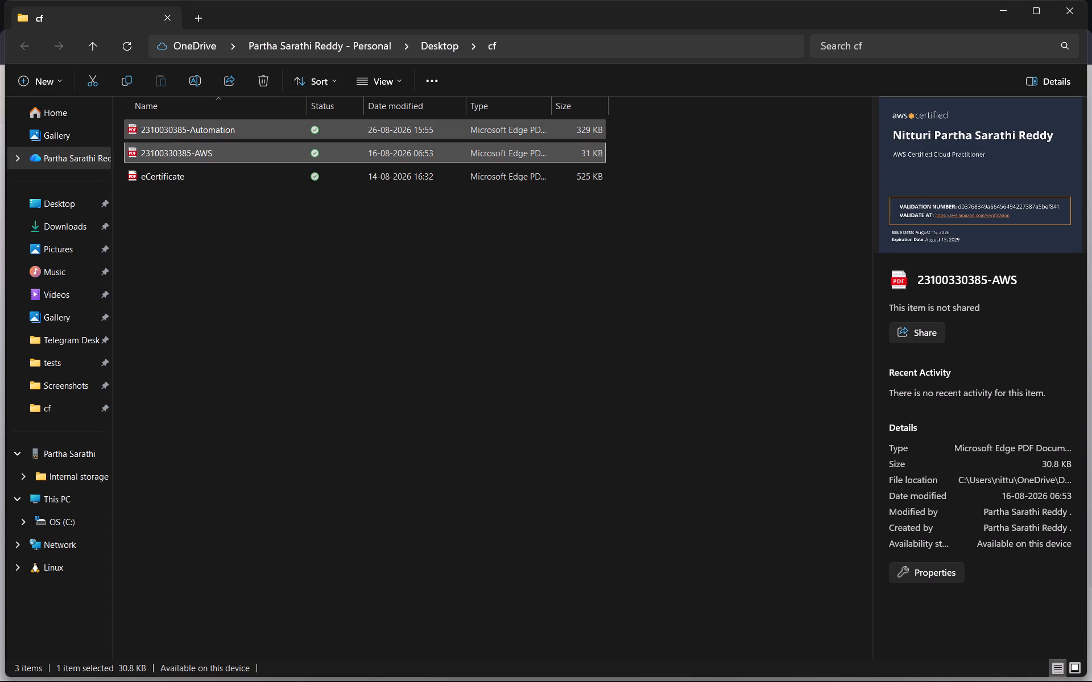
pyautogui.doubleClick(191, 131)
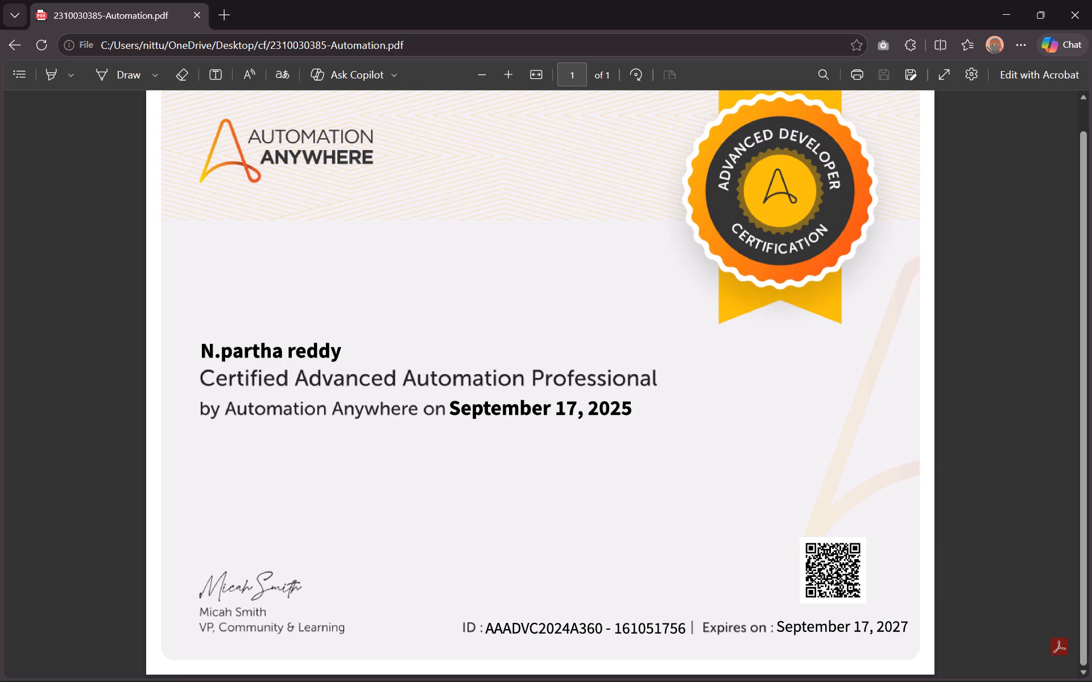
pyautogui.hotkey('alt', 'Tab')
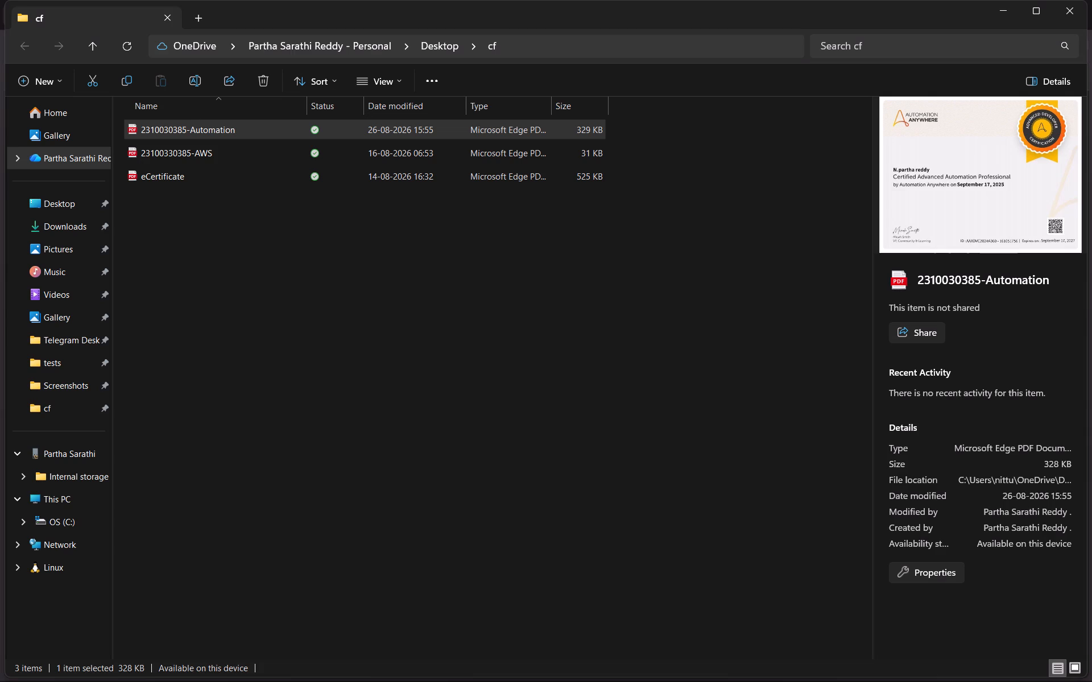
pyautogui.hotkey('alt', 'Tab')
pyautogui.hotkey('alt', 'Tab')
pyautogui.hotkey('alt', 'Tab')
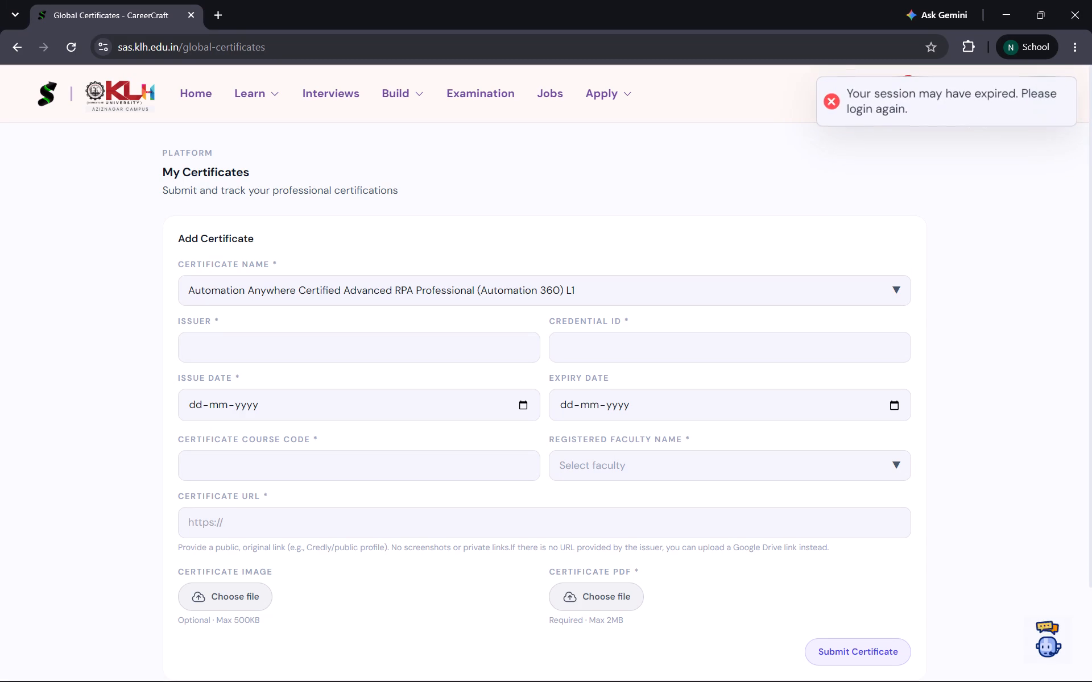
# Set the certificate's issue date to 17-09-2025 in the Add Certificate form.
pyautogui.click(519, 403)
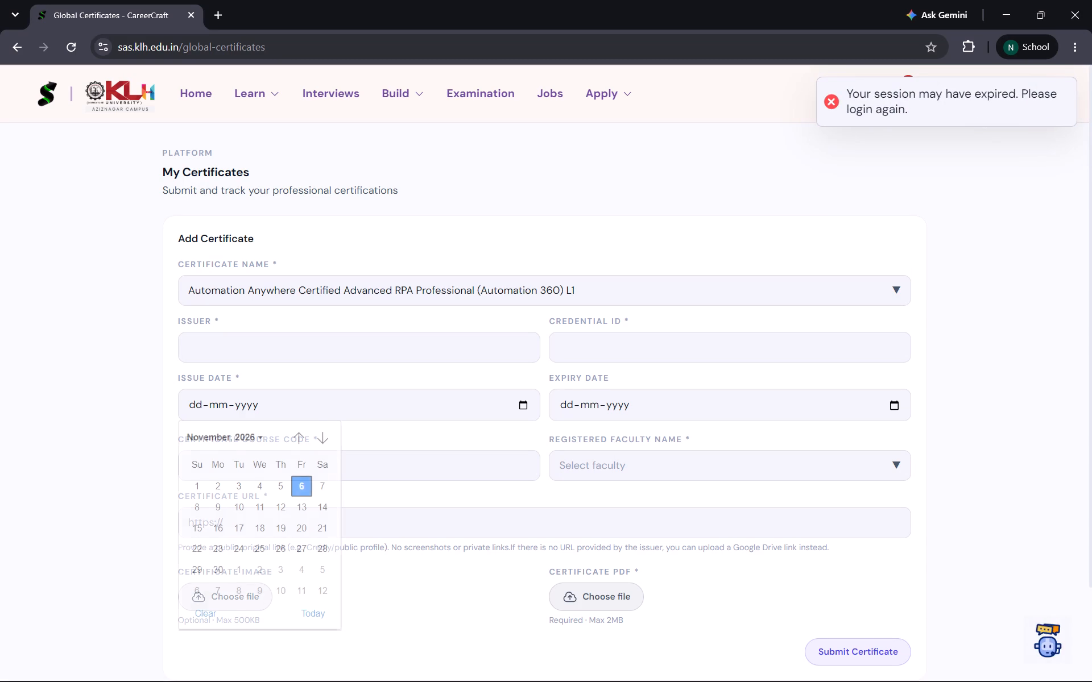
pyautogui.click(253, 439)
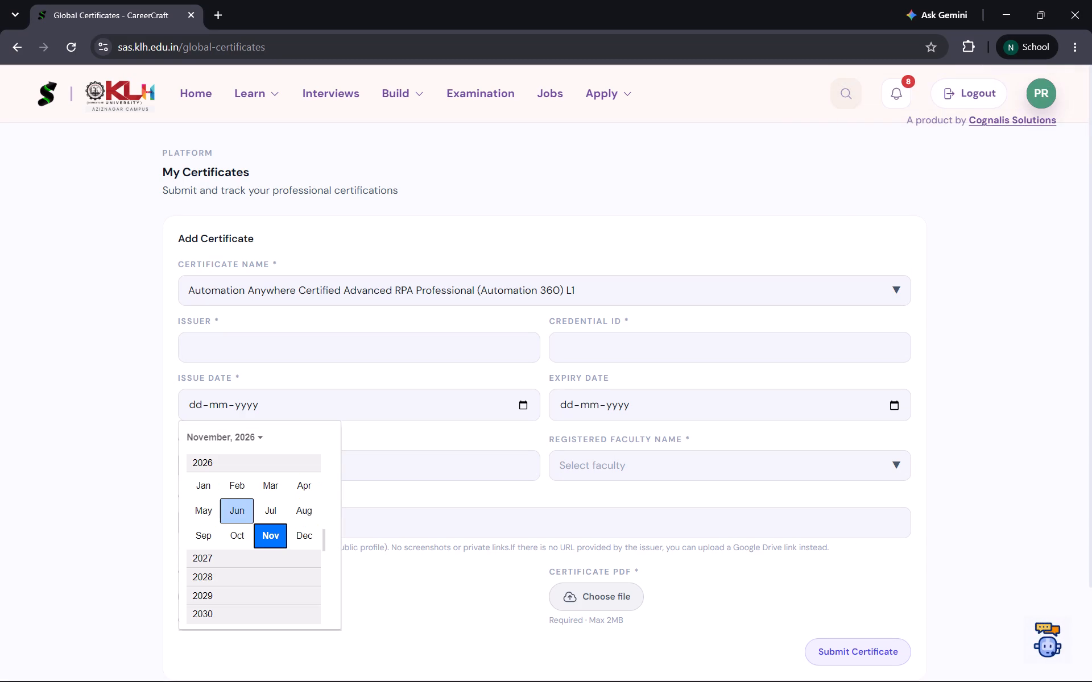
pyautogui.click(209, 538)
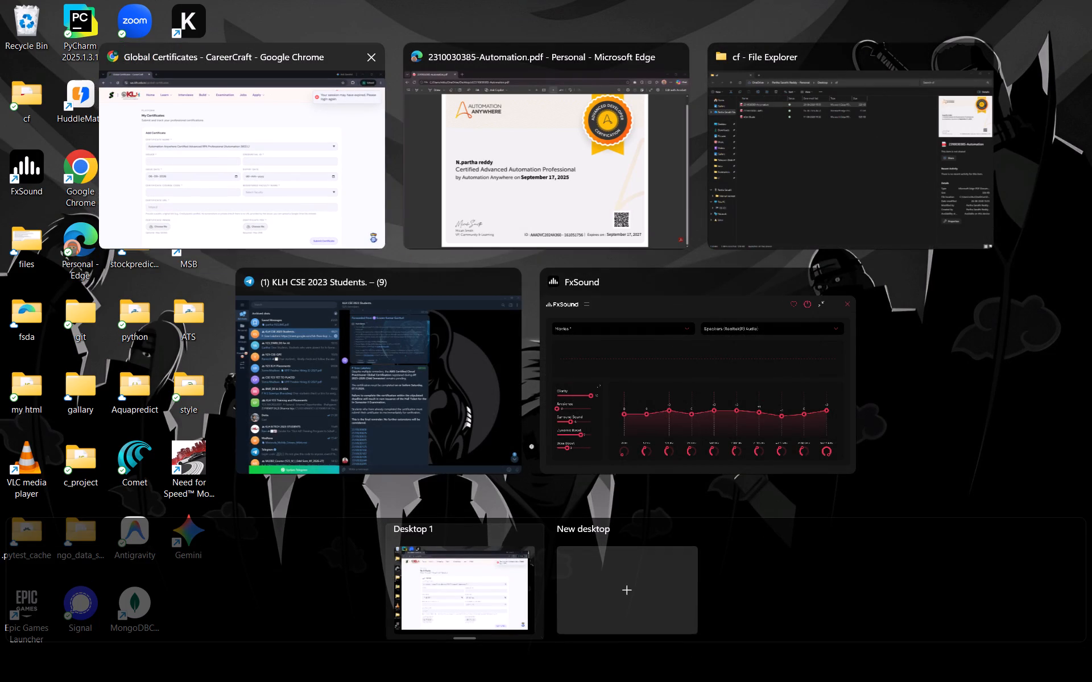
pyautogui.click(242, 230)
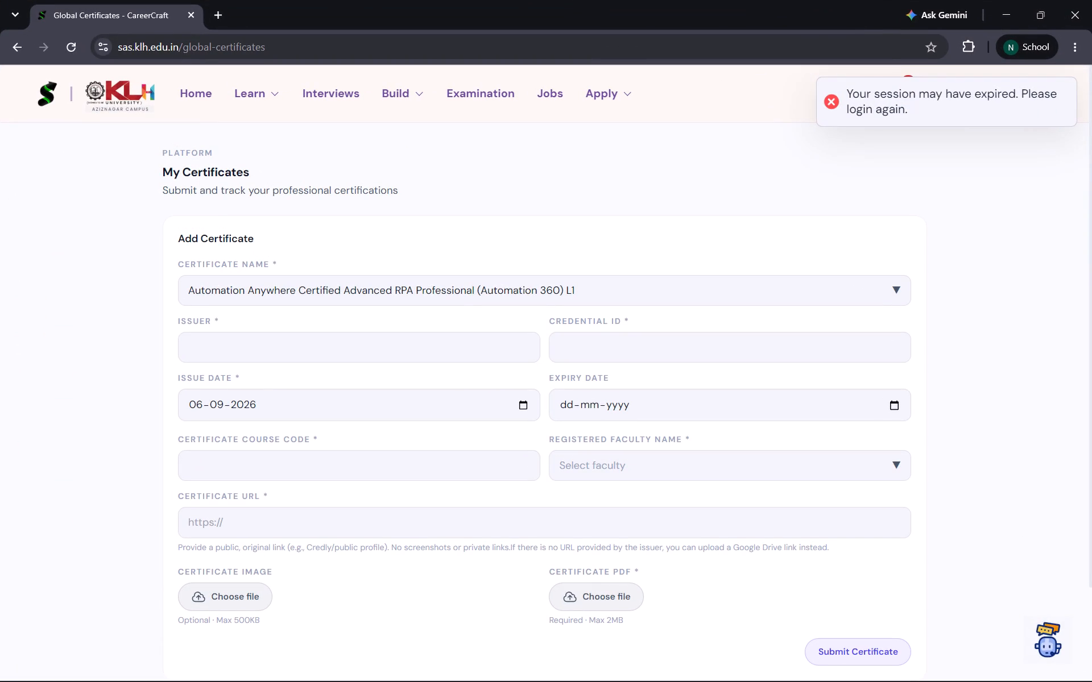
pyautogui.click(524, 402)
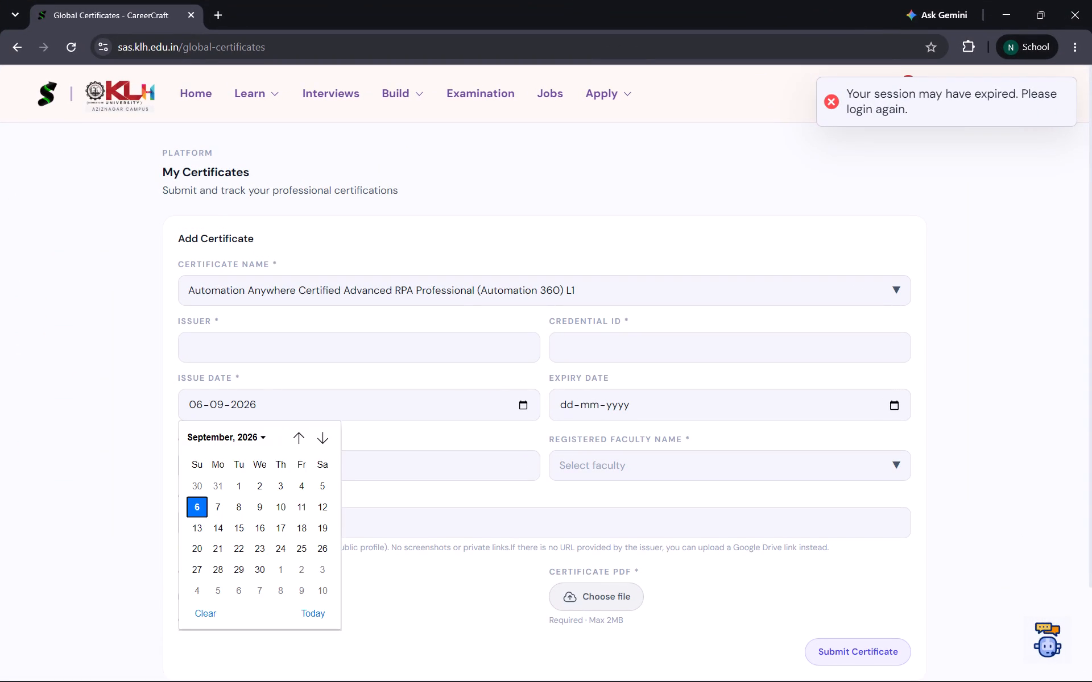
pyautogui.click(252, 439)
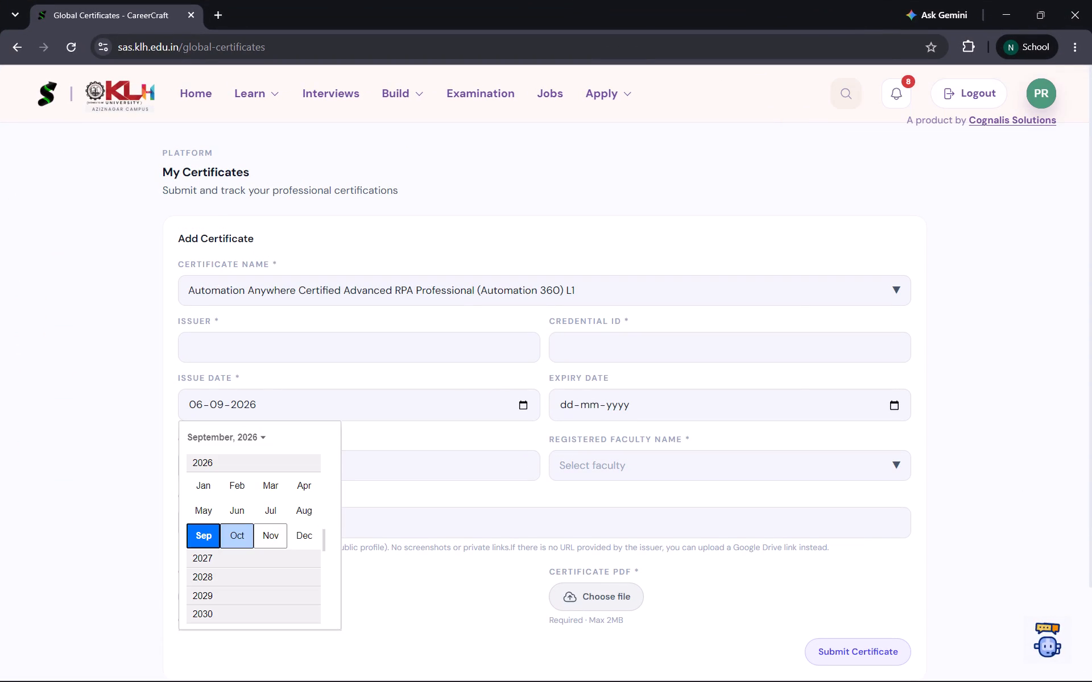
pyautogui.scroll(1, 264, 496)
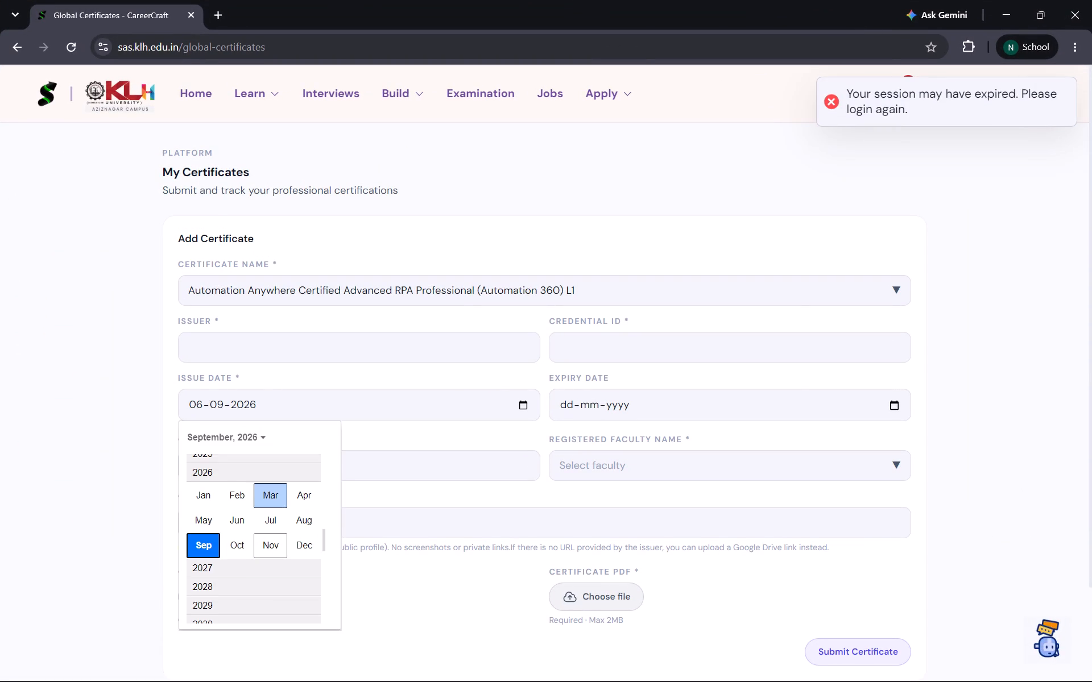
pyautogui.scroll(1, 251, 517)
pyautogui.click(233, 473)
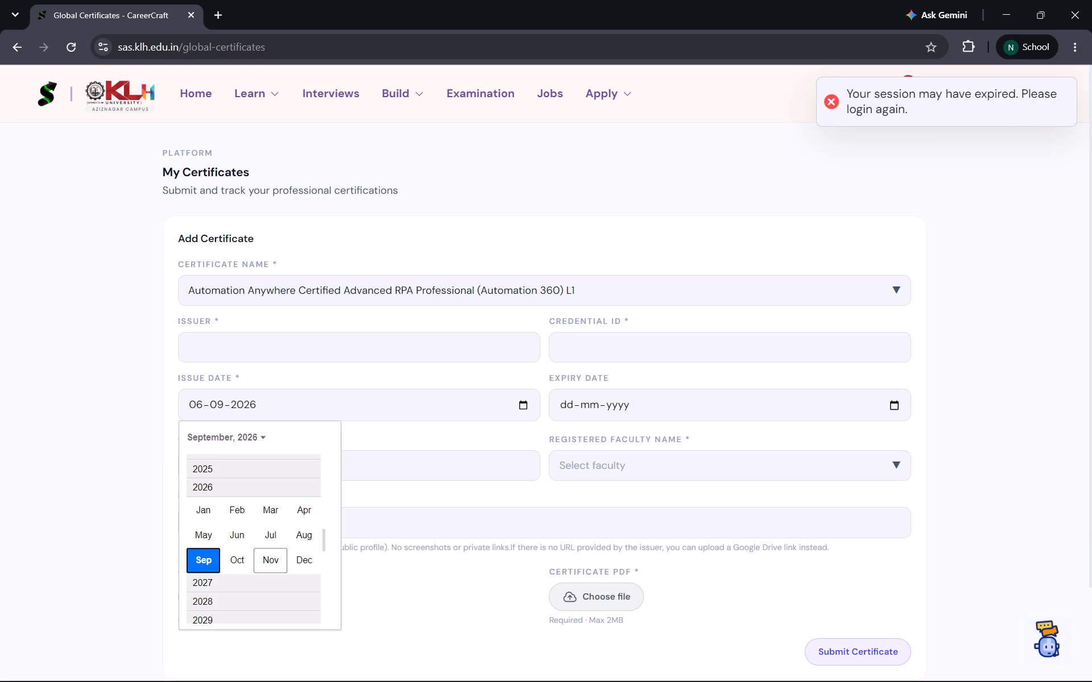
pyautogui.click(210, 534)
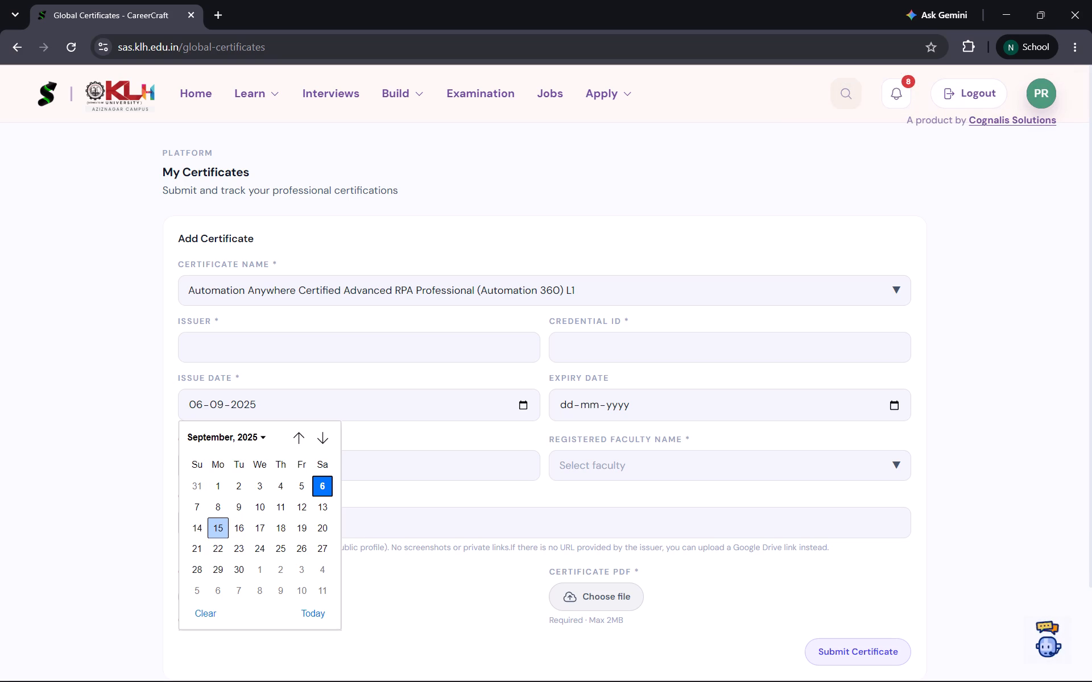
pyautogui.click(263, 527)
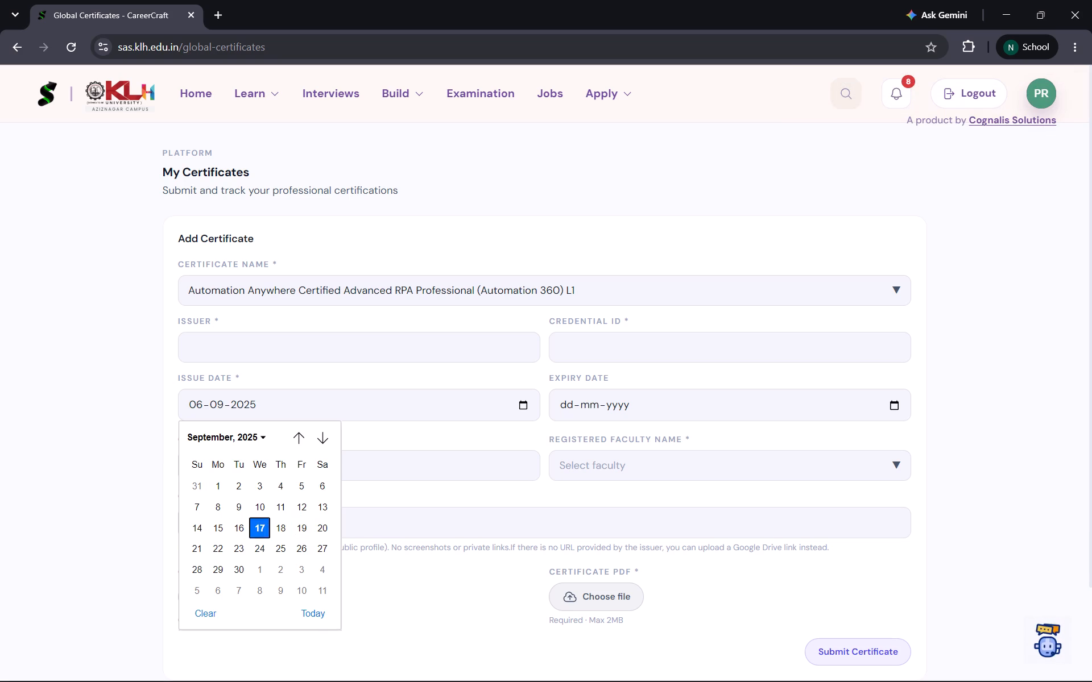
# Set the certificate's expiry date to 17-09-2027.
pyautogui.click(894, 407)
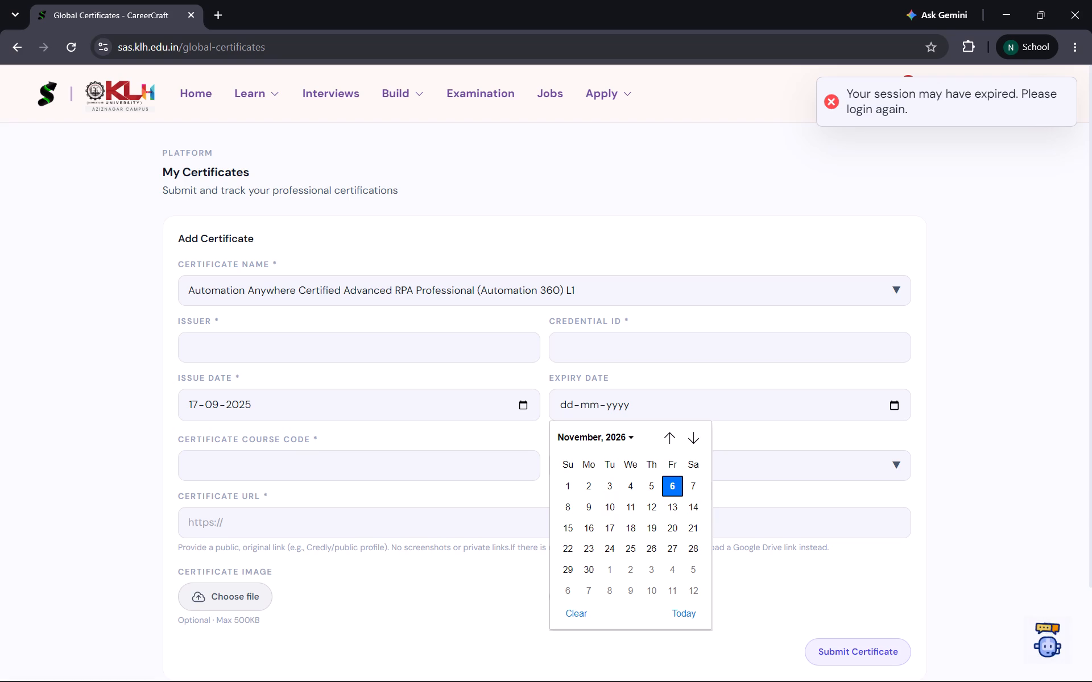
pyautogui.click(624, 440)
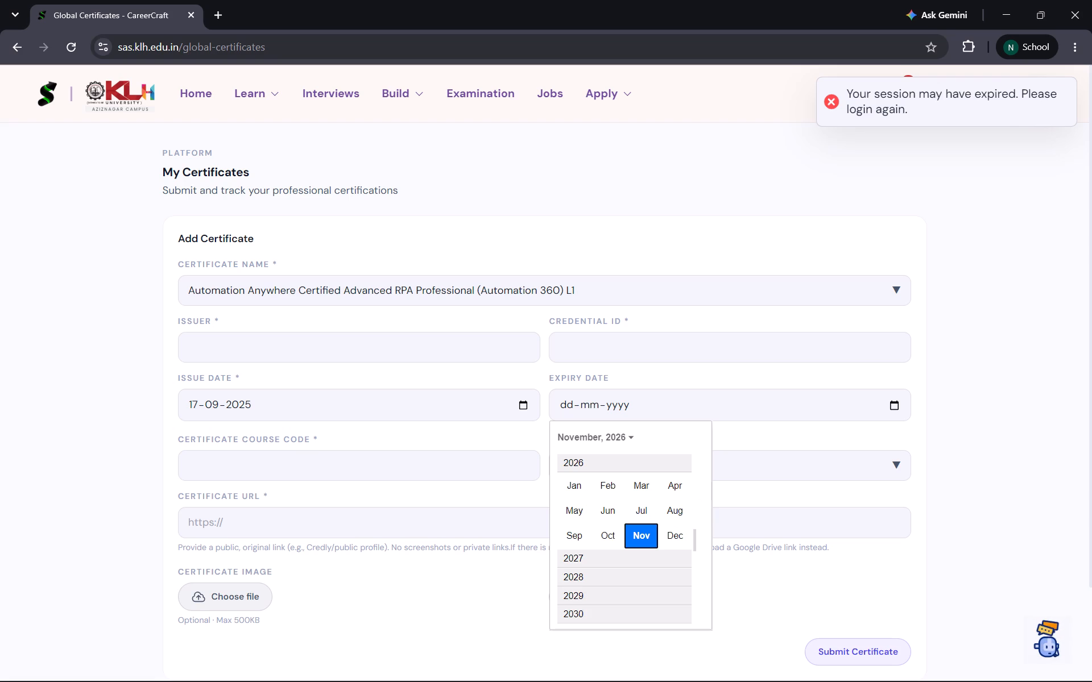
pyautogui.click(647, 555)
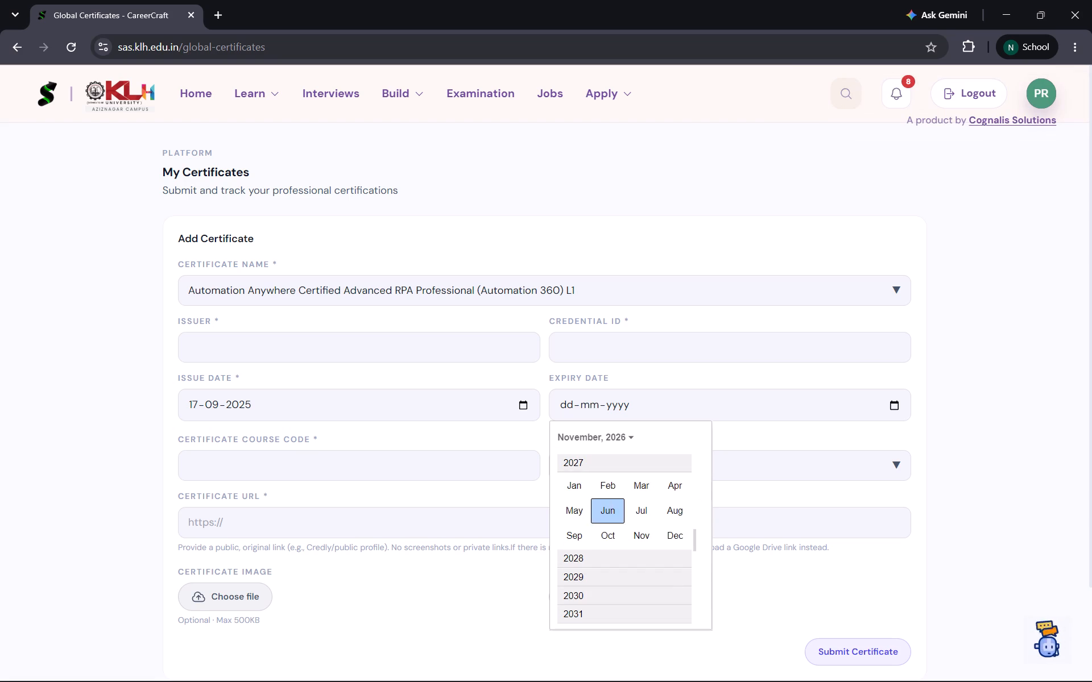
pyautogui.click(574, 529)
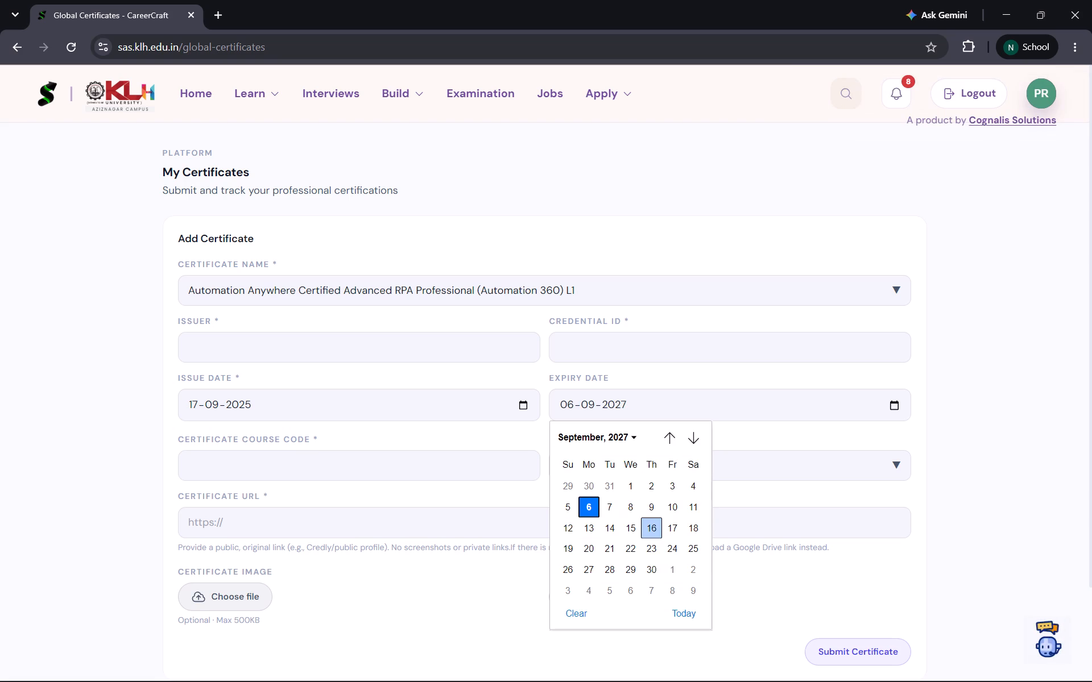
pyautogui.click(678, 522)
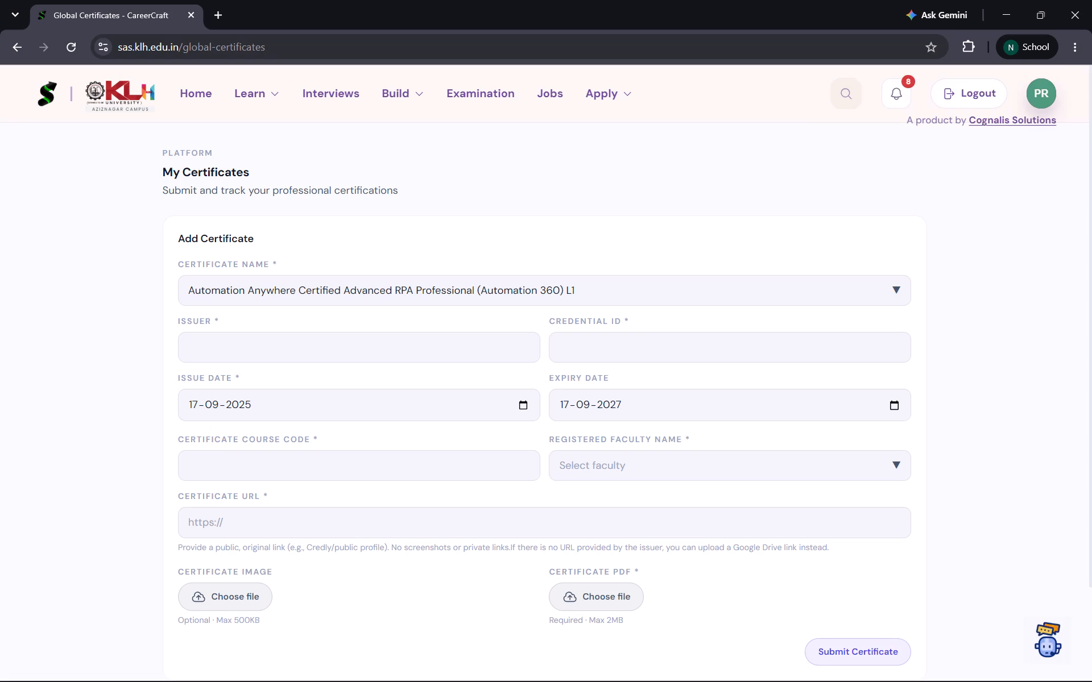
# Open the Registered Faculty Name choices and look through the available faculty members.
pyautogui.click(461, 466)
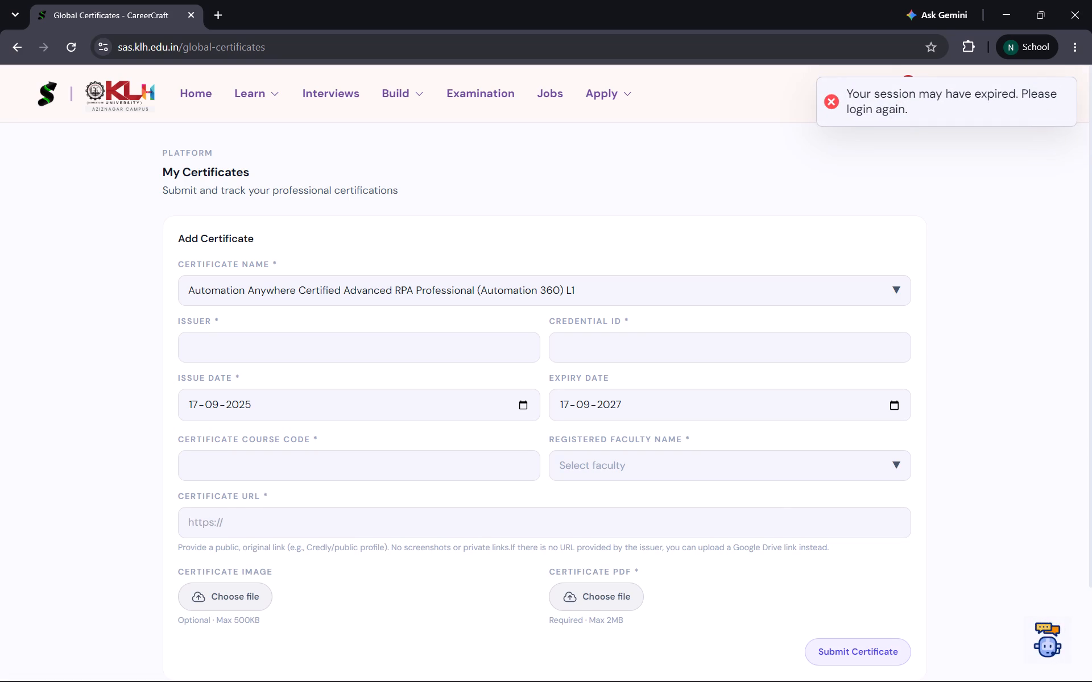
pyautogui.click(751, 457)
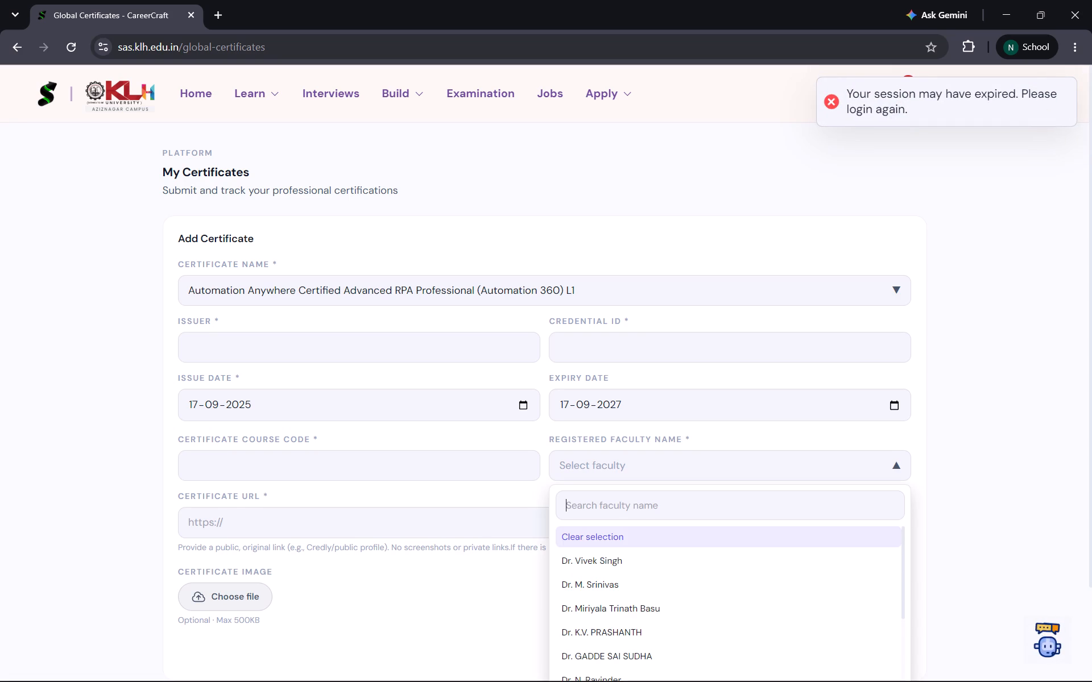
pyautogui.scroll(-6, 822, 416)
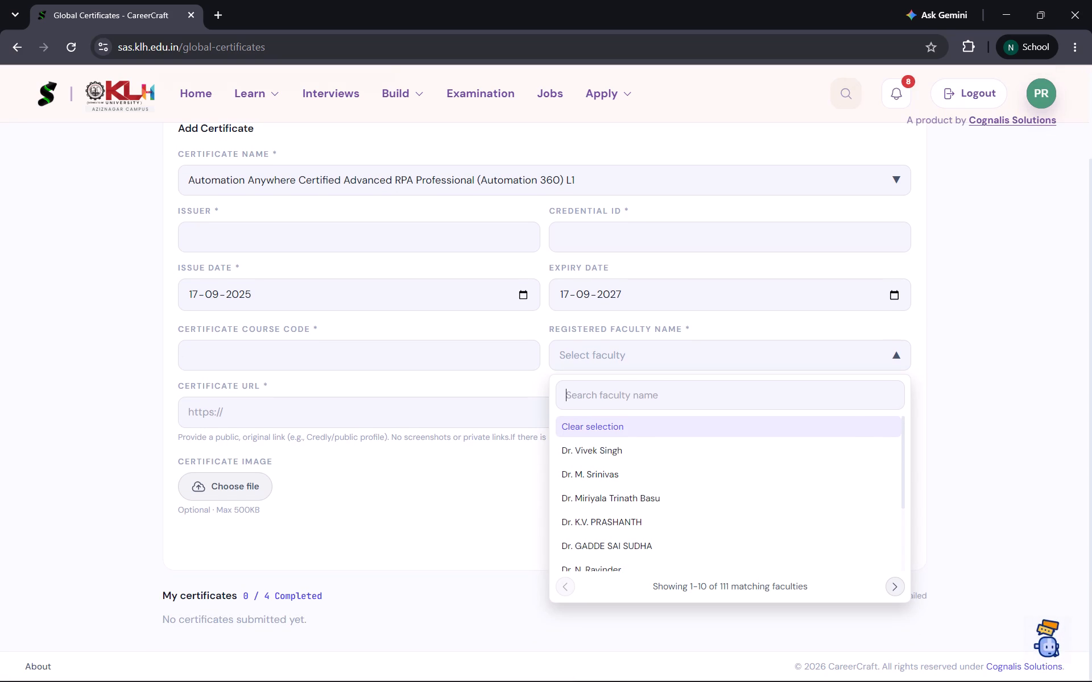
pyautogui.scroll(-5, 669, 510)
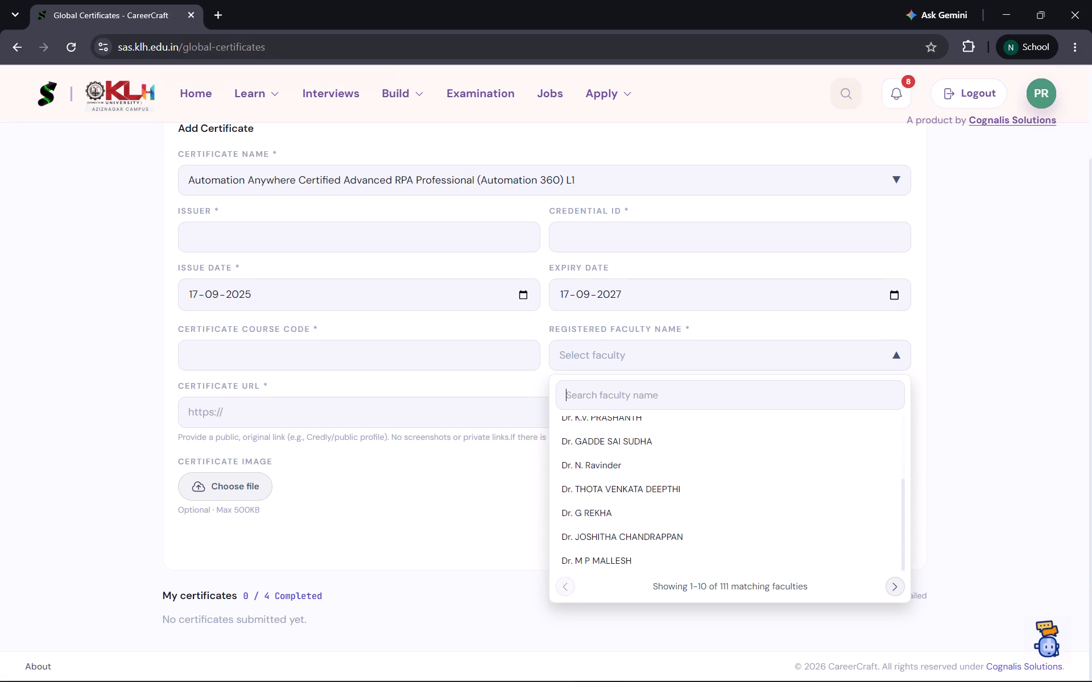
pyautogui.scroll(-1, 669, 510)
pyautogui.scroll(4, 669, 510)
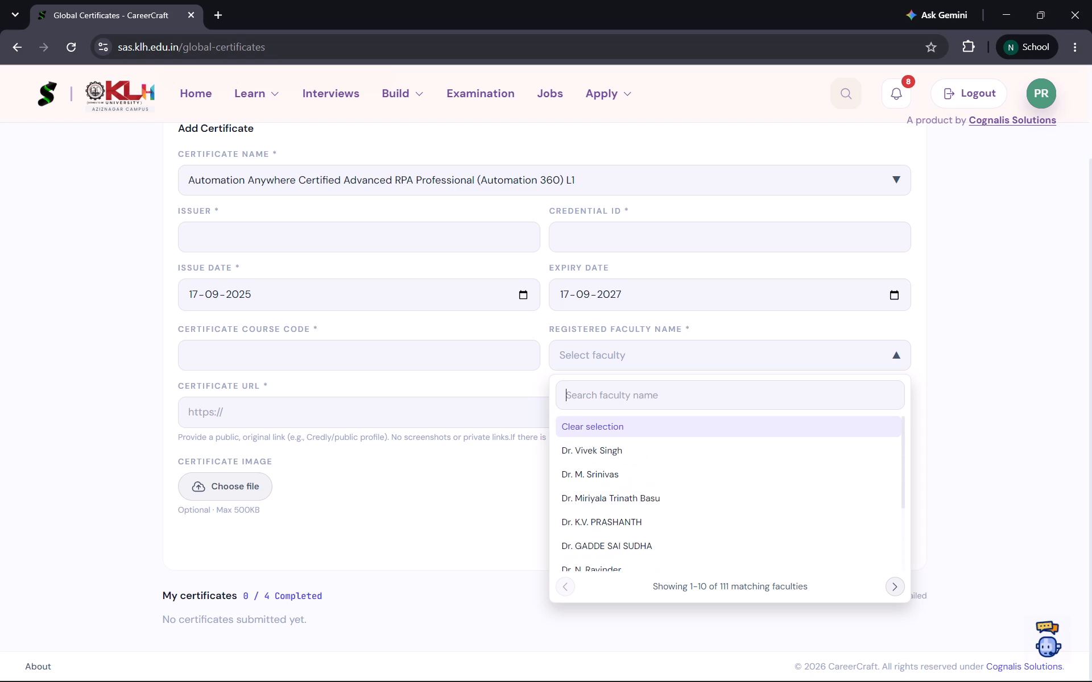
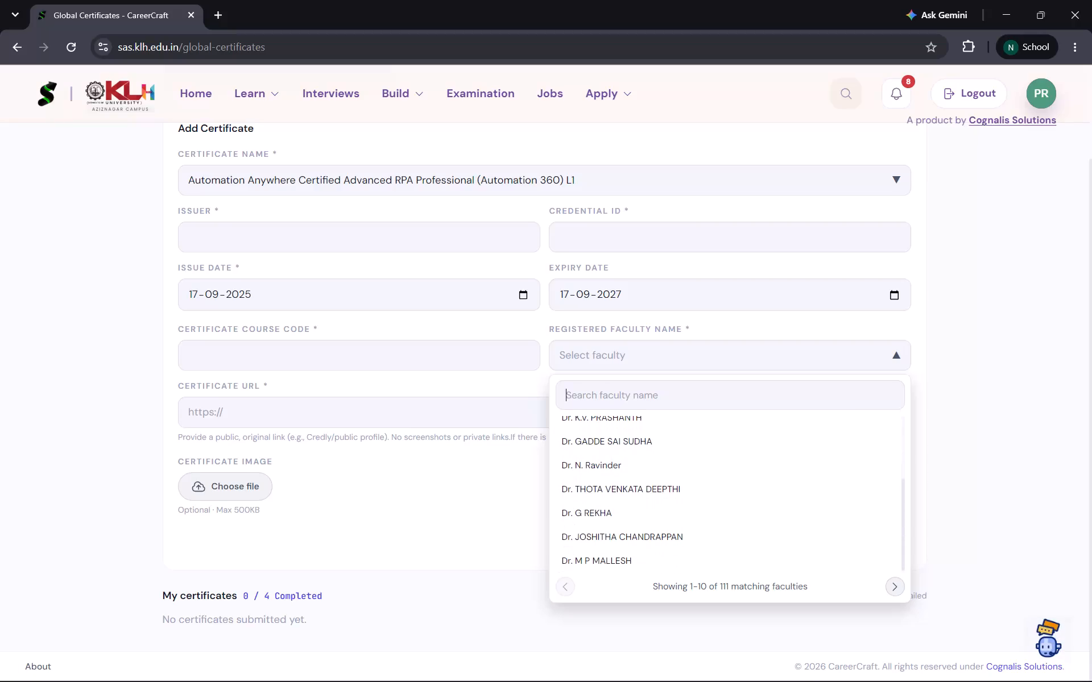
# Look through the Registered Faculty Name choices again, with a new browser tab opened alongside the certificate form.
pyautogui.scroll(2, 669, 510)
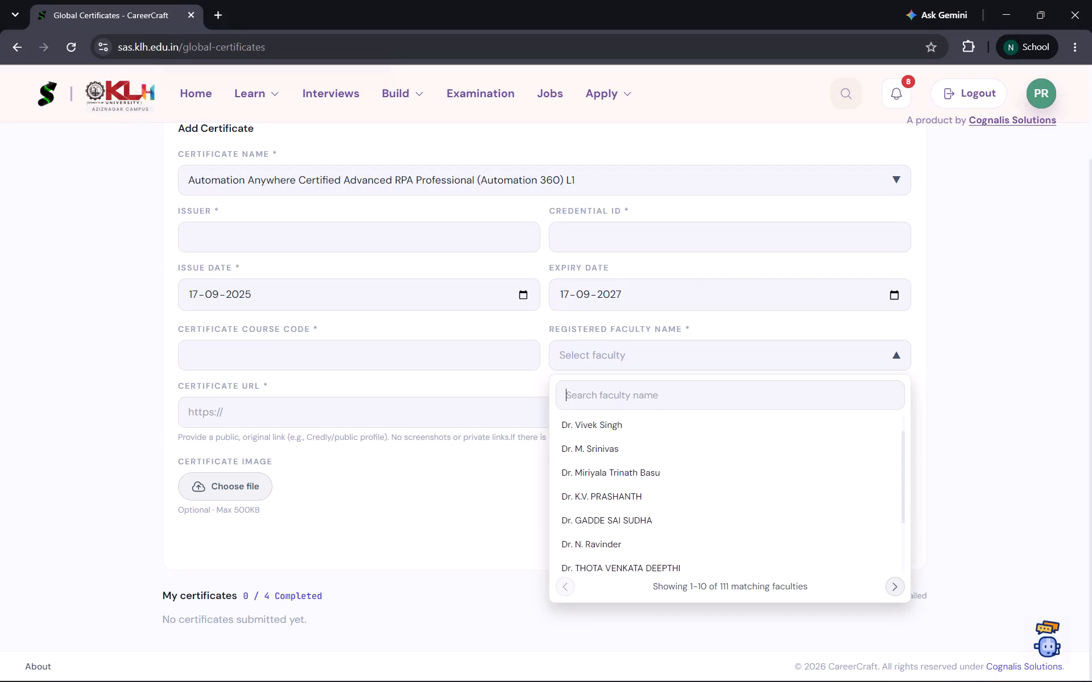
pyautogui.scroll(2, 669, 510)
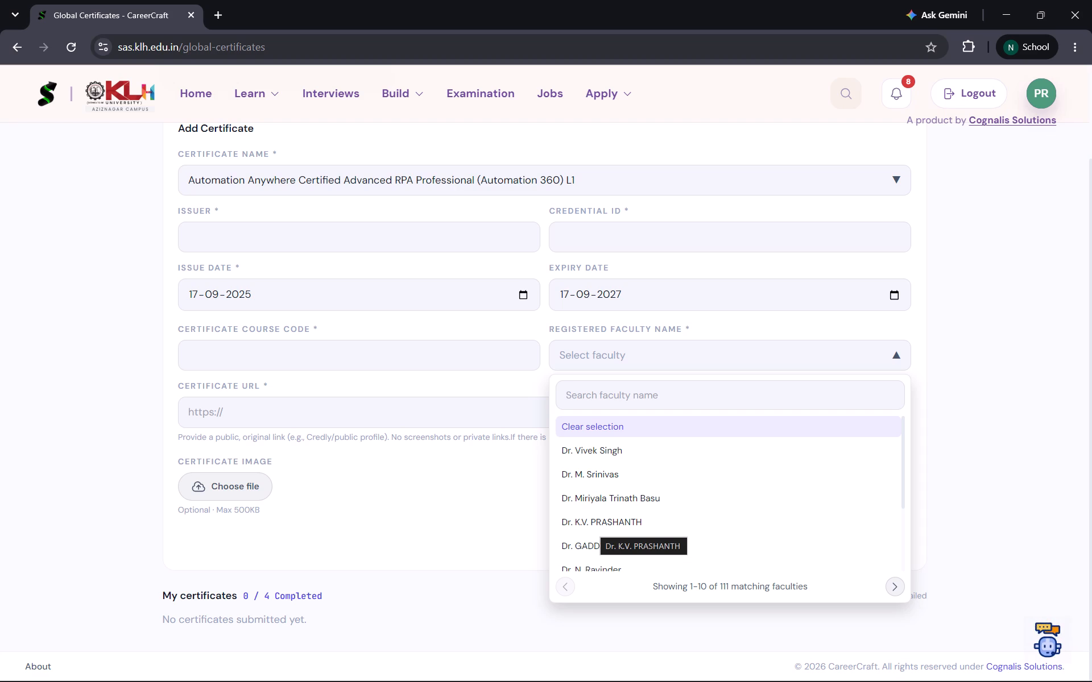
pyautogui.scroll(-5, 593, 526)
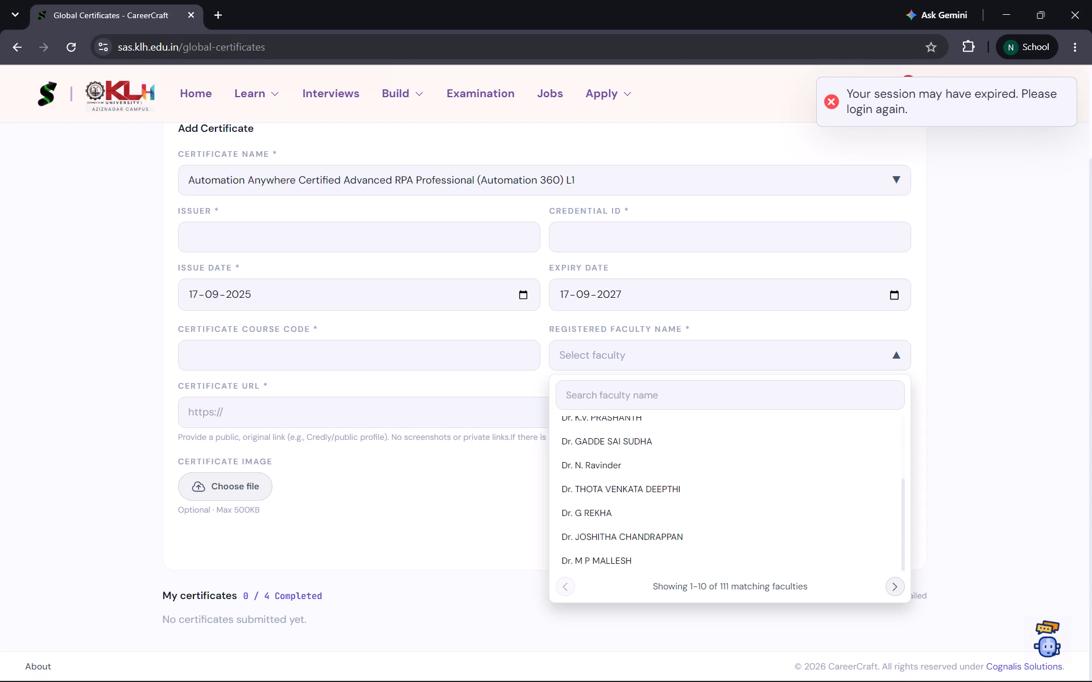
pyautogui.click(219, 8)
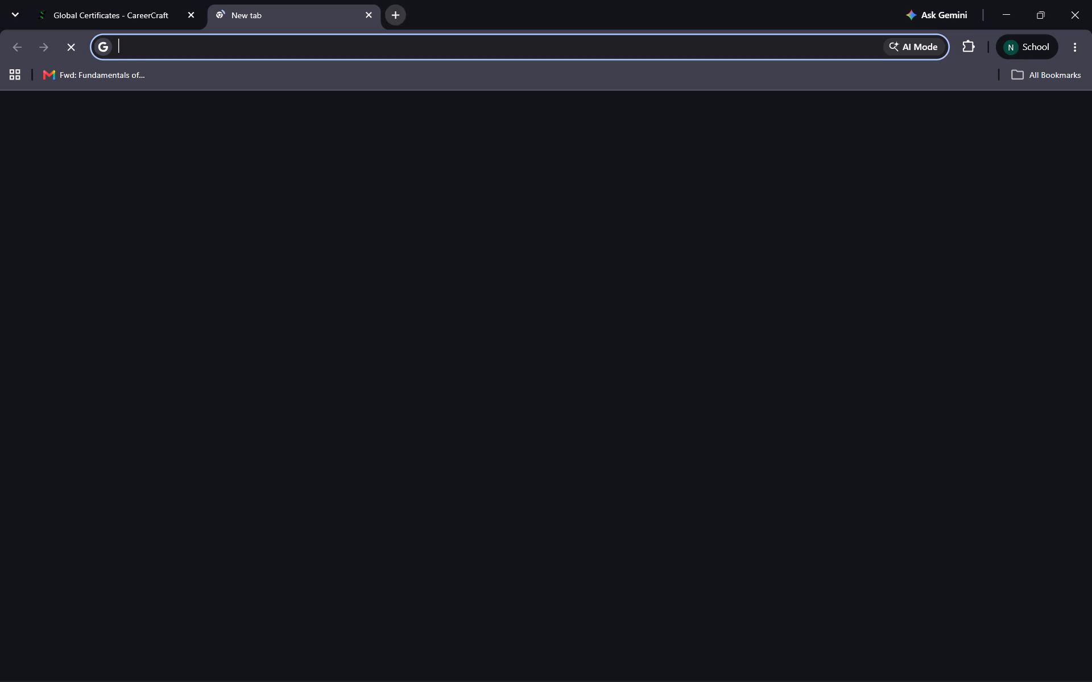
pyautogui.click(141, 3)
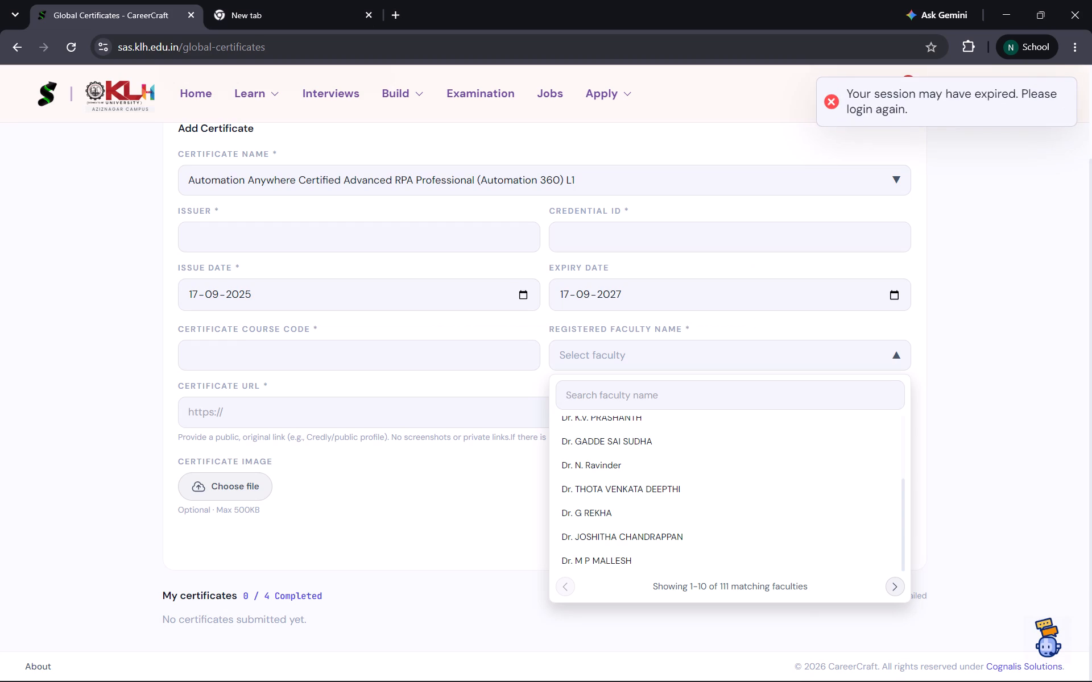
pyautogui.scroll(1, 646, 515)
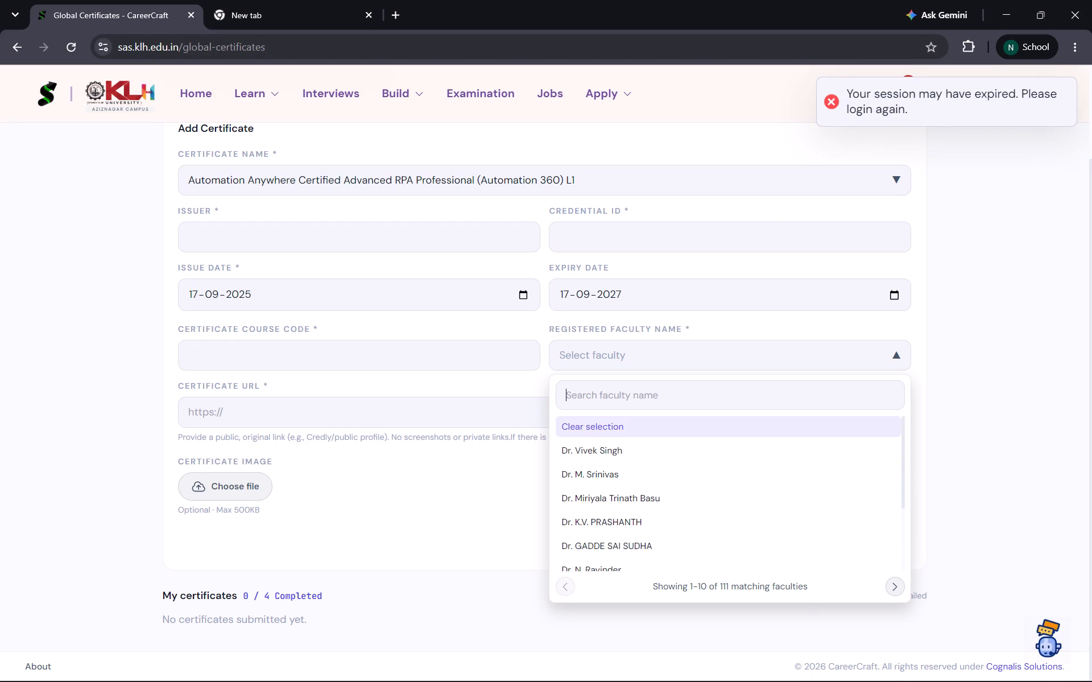
pyautogui.scroll(1, 646, 515)
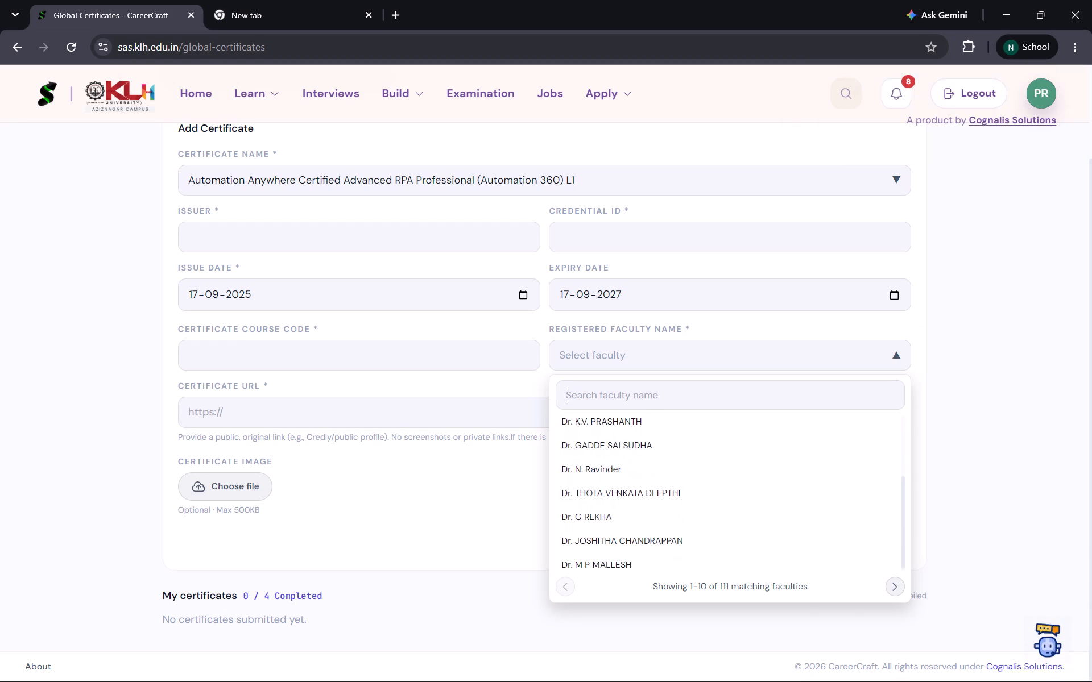
pyautogui.scroll(4, 646, 515)
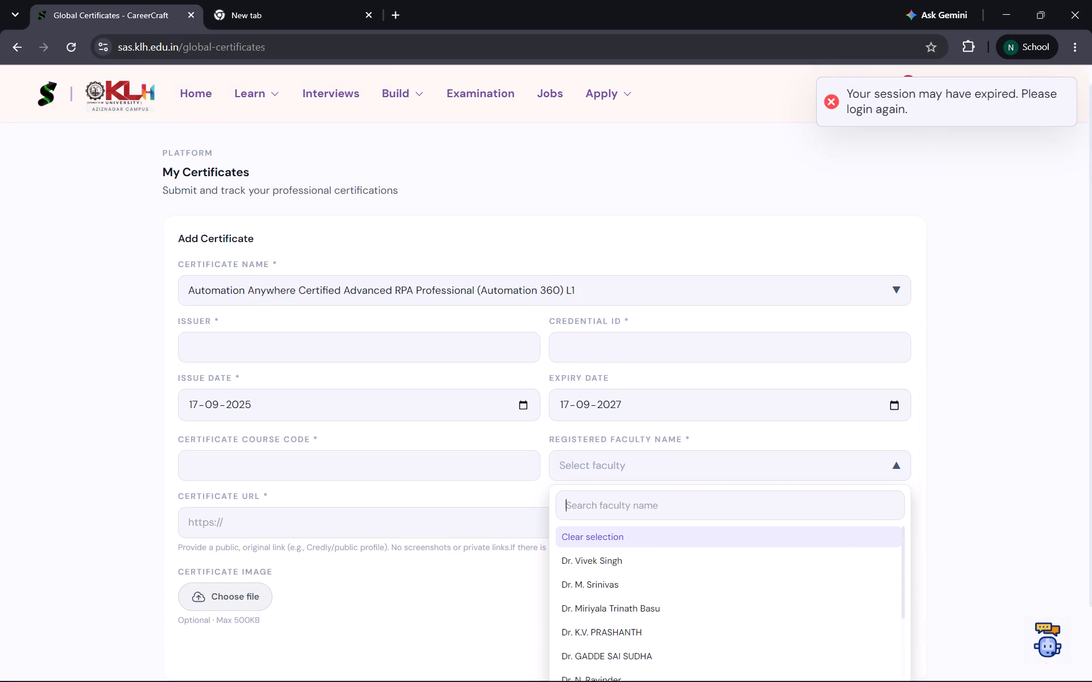
# Look up the Automation Anywhere Certified Advanced RPA Professional course's code and faculty in the Courses list of the KL ERP student profile.
pyautogui.click(272, 0)
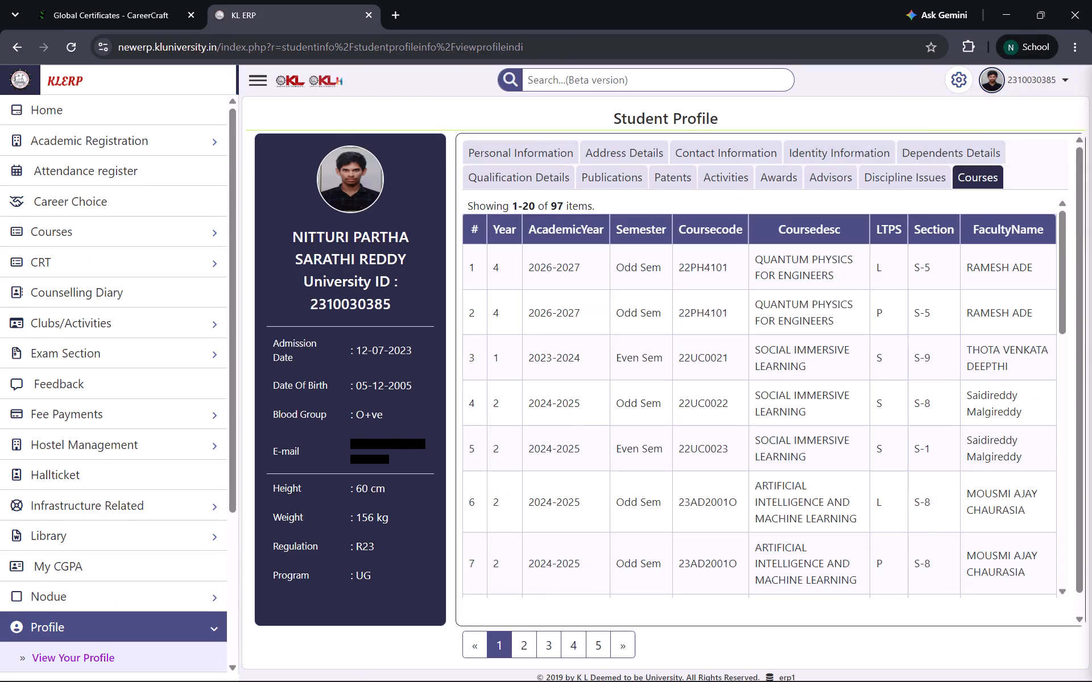
pyautogui.scroll(-4, 747, 444)
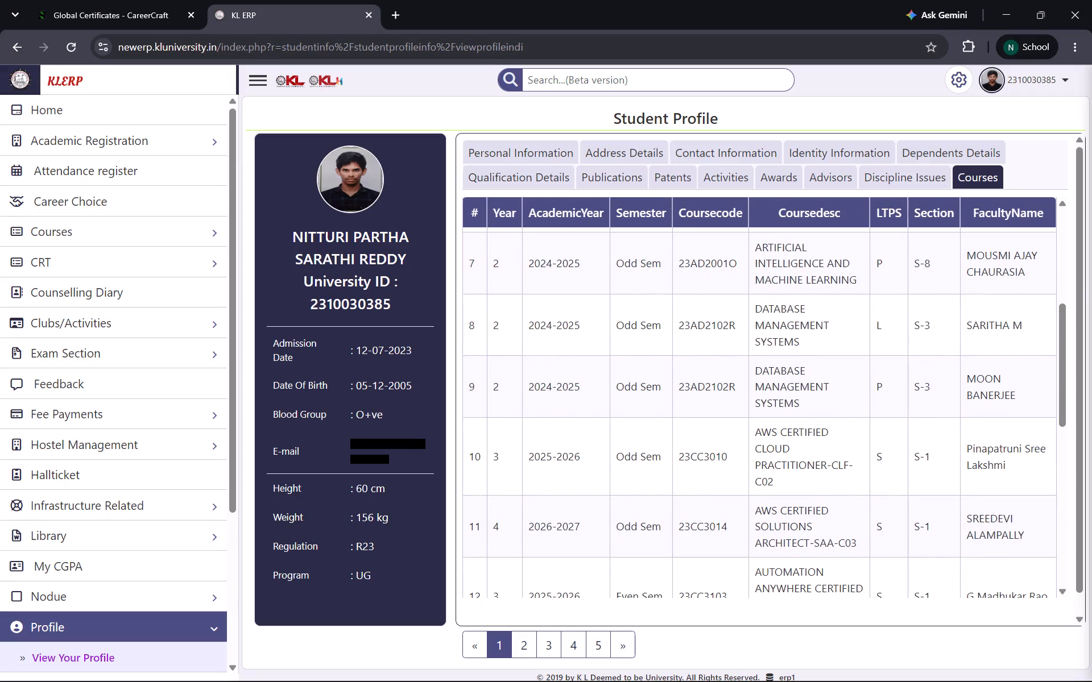
pyautogui.hscroll(-2, 845, 501)
pyautogui.scroll(1, 845, 501)
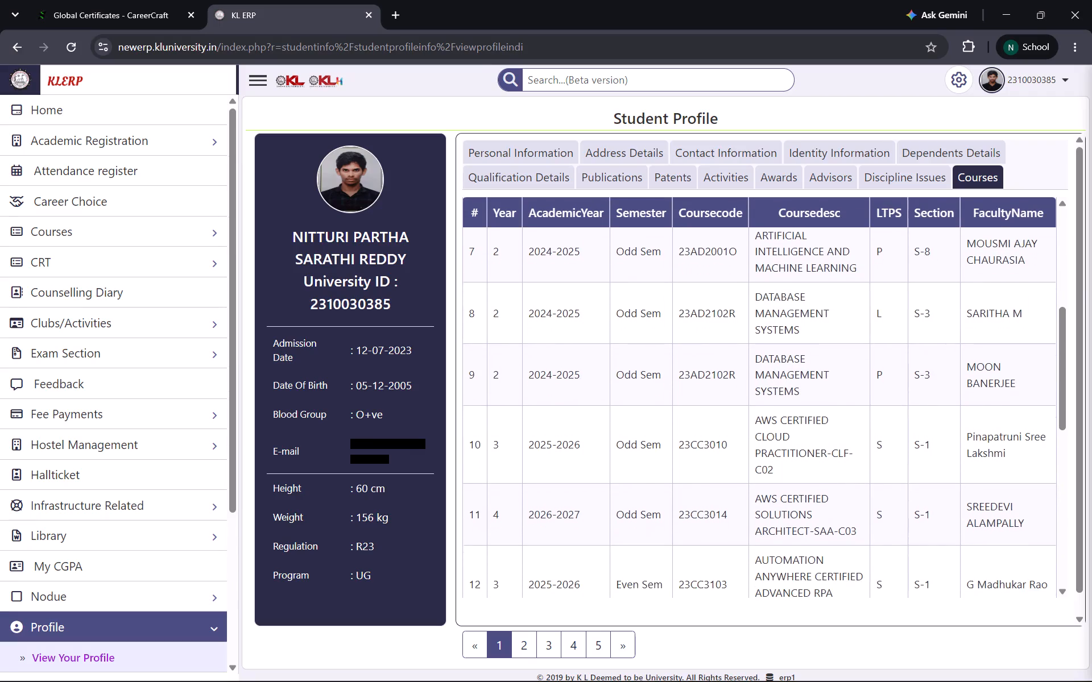
pyautogui.scroll(4, 845, 501)
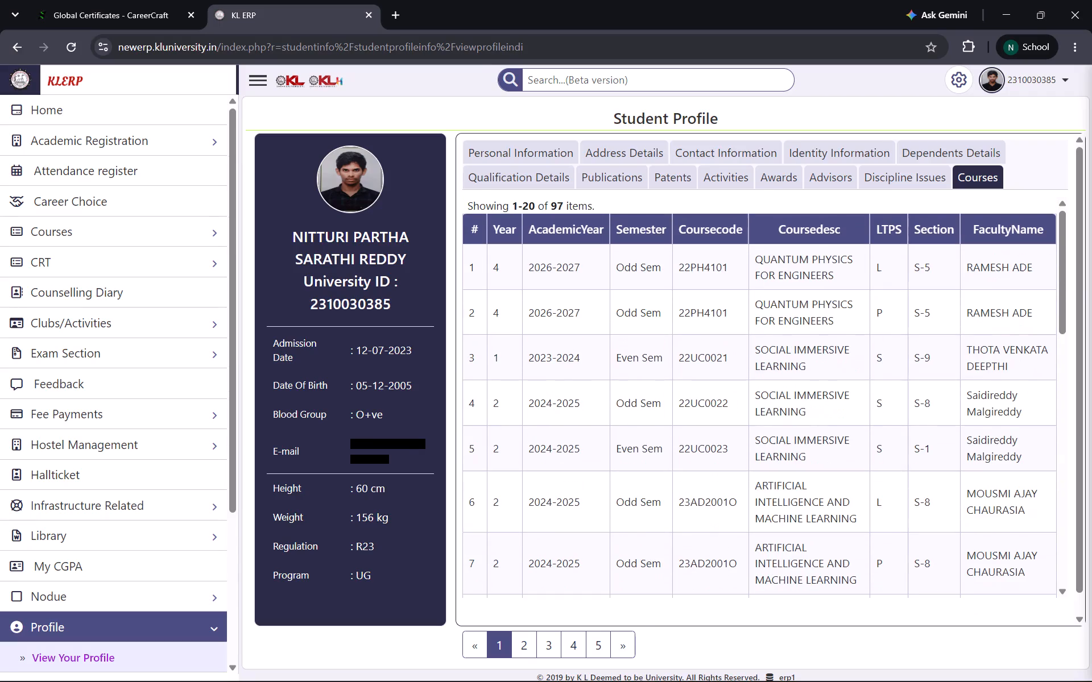
pyautogui.scroll(-3, 845, 501)
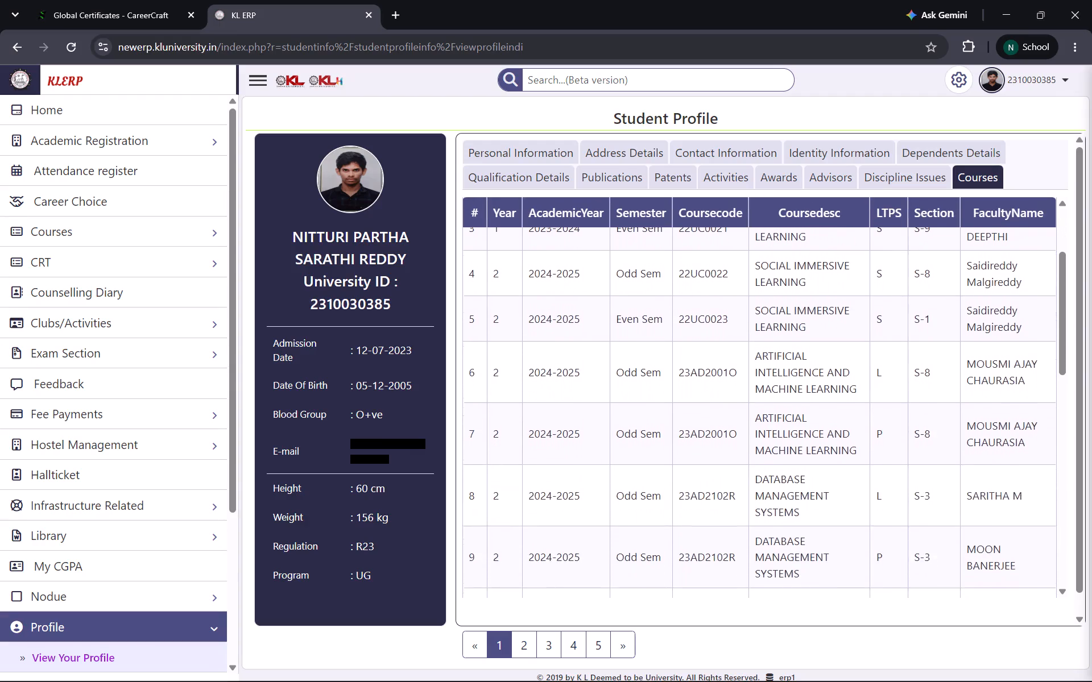
pyautogui.scroll(-4, 845, 501)
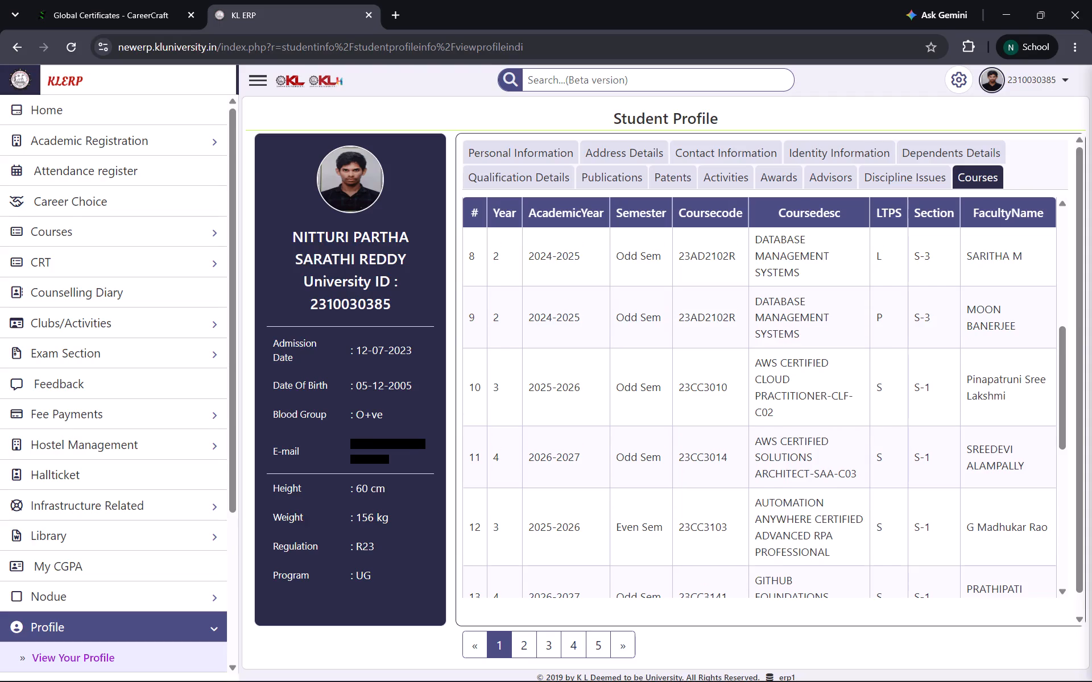
pyautogui.scroll(-1, 845, 501)
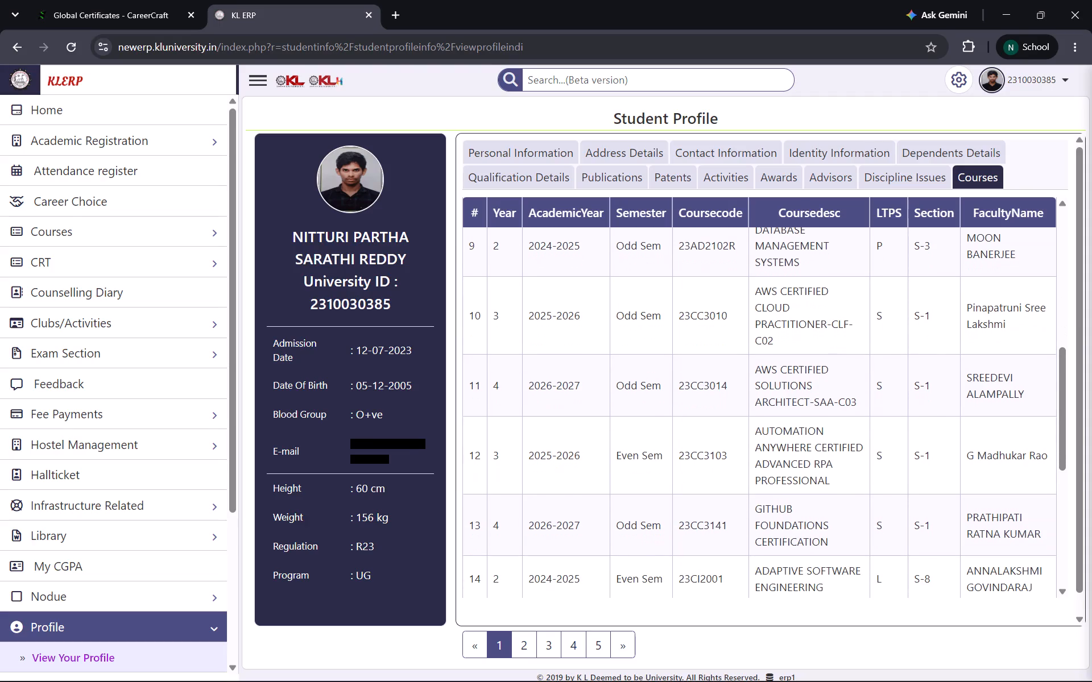
# Back in the certificate form, search the registered faculty for "madhu" and select the ERP-listed faculty member for the Automation Anywhere course.
pyautogui.hotkey('alt', 'Tab')
pyautogui.hotkey('alt', 'Tab')
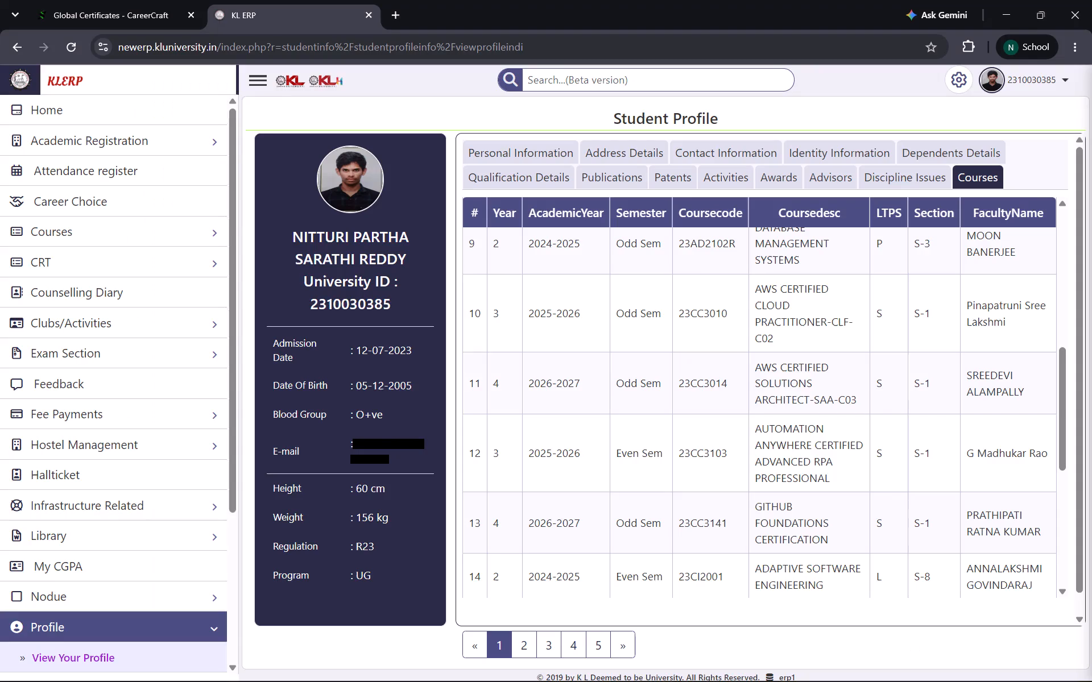
pyautogui.click(91, 0)
pyautogui.scroll(-2, 634, 496)
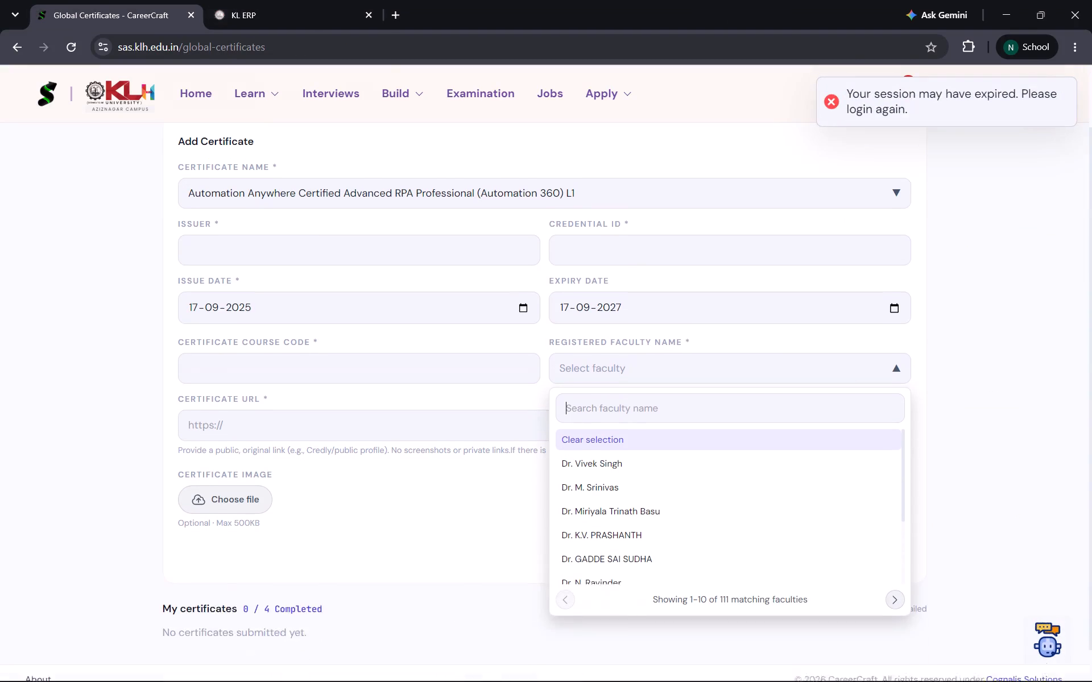
pyautogui.scroll(-6, 634, 496)
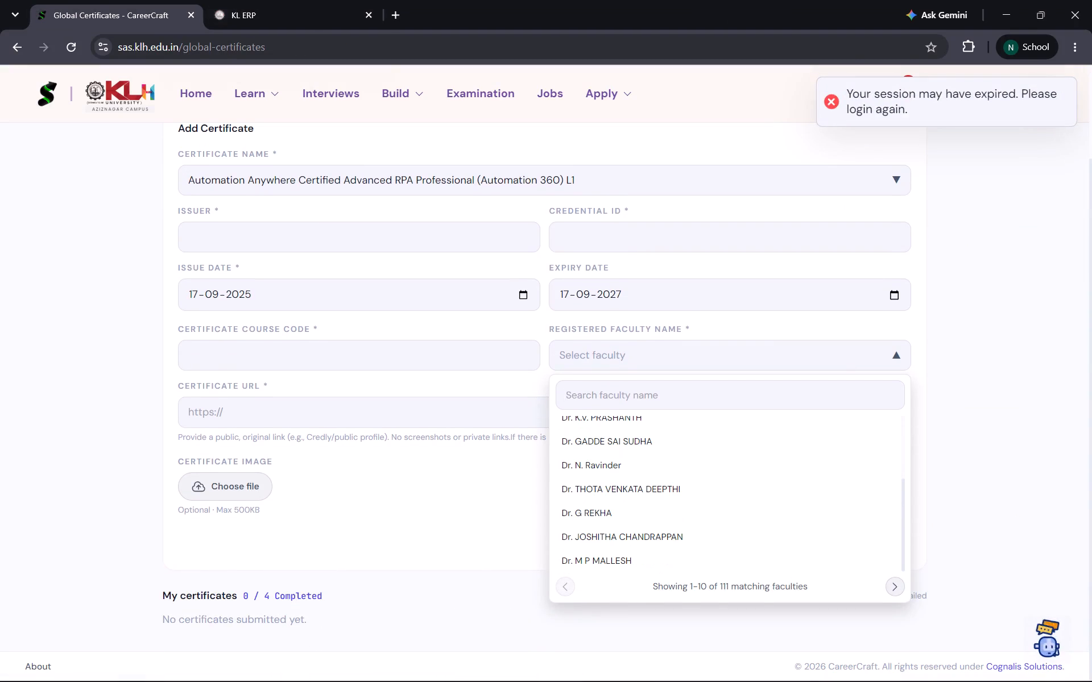
pyautogui.scroll(-1, 617, 533)
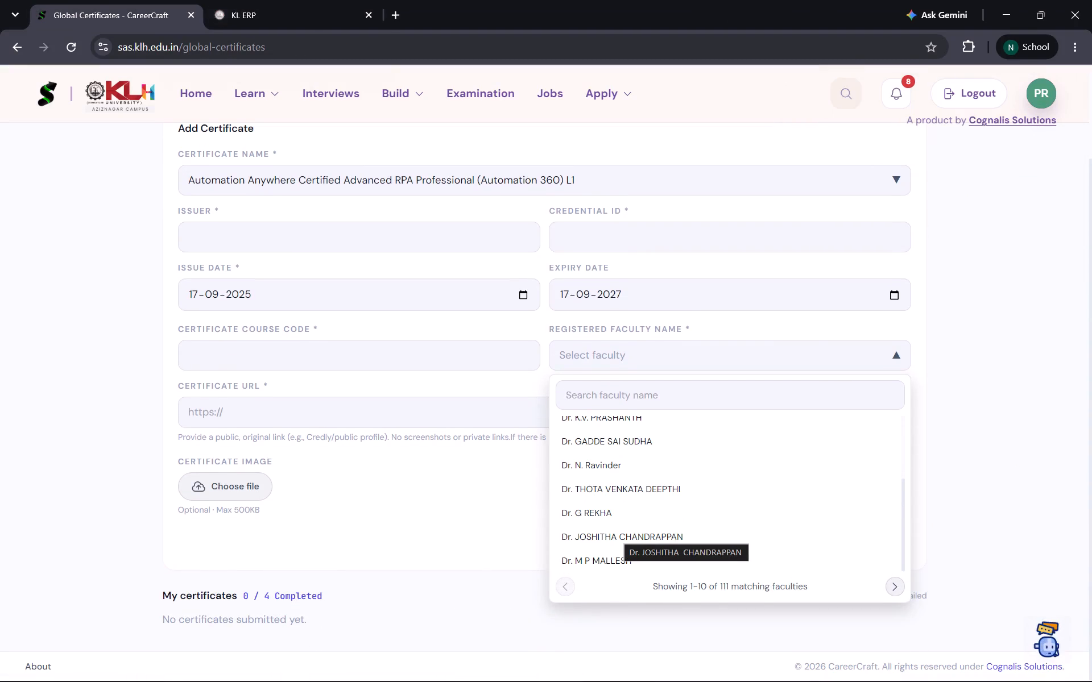
pyautogui.click(711, 397)
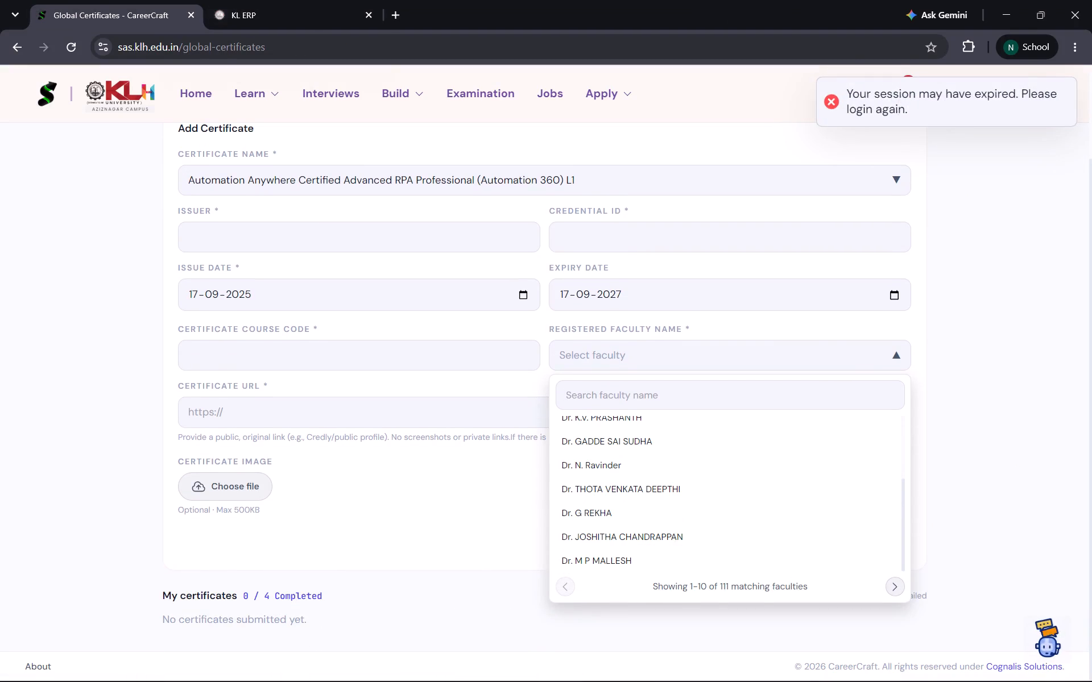
pyautogui.write('ma')
pyautogui.write('dhu')
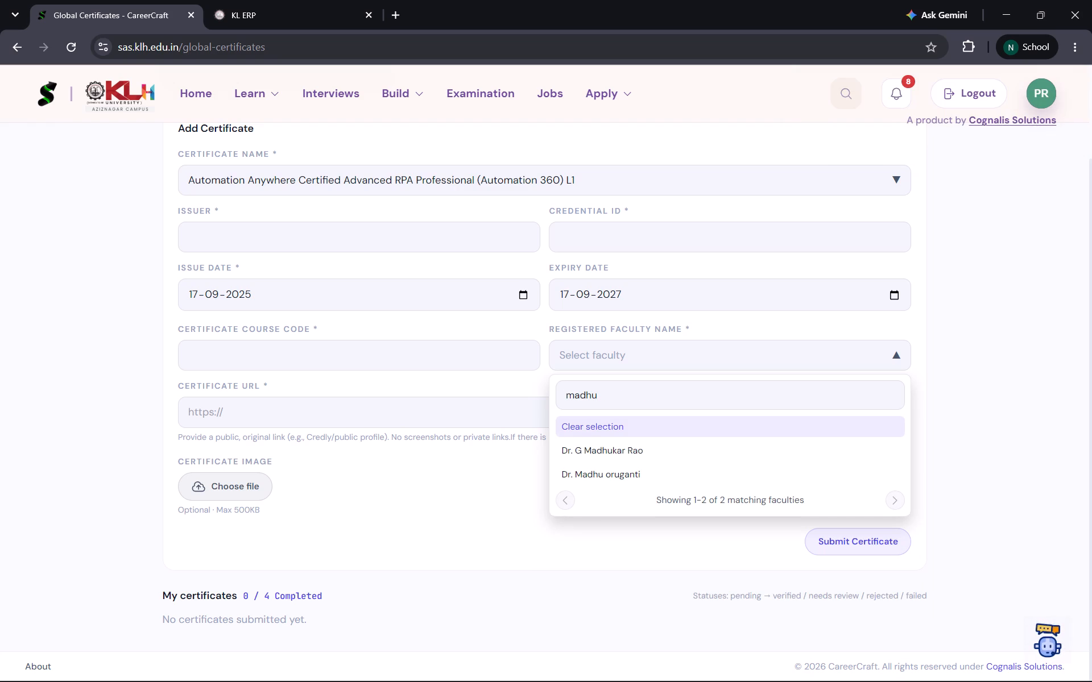
pyautogui.click(578, 439)
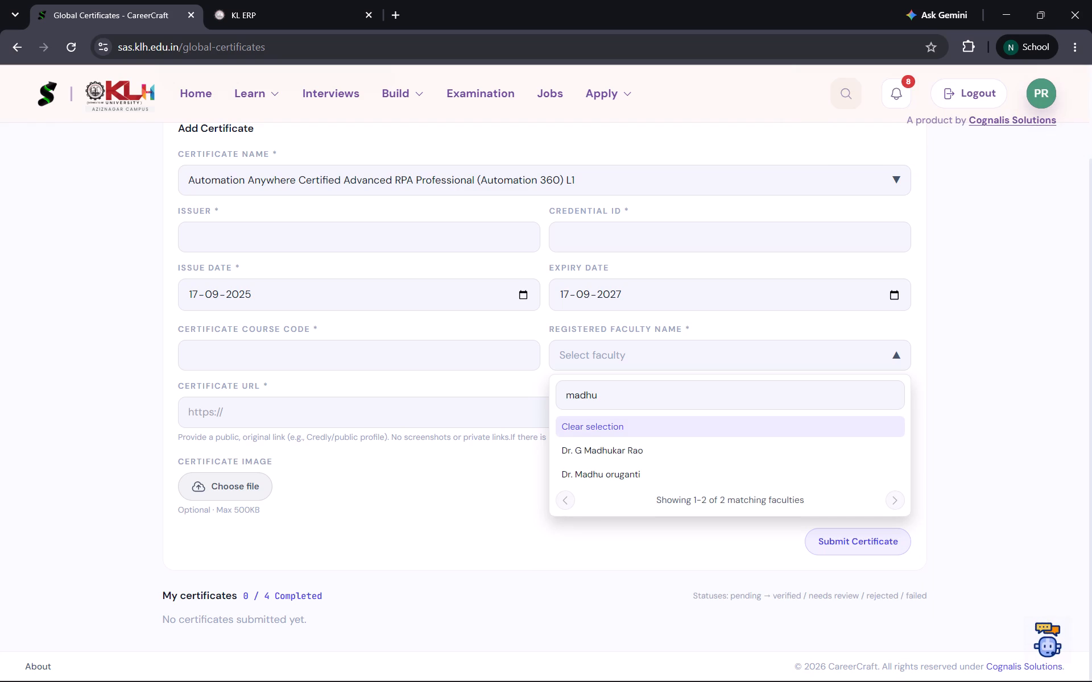
pyautogui.click(607, 448)
# Copy the Automation Anywhere course code 23CC3103 from the KL ERP course list into the form's Certificate Course Code.
pyautogui.click(430, 359)
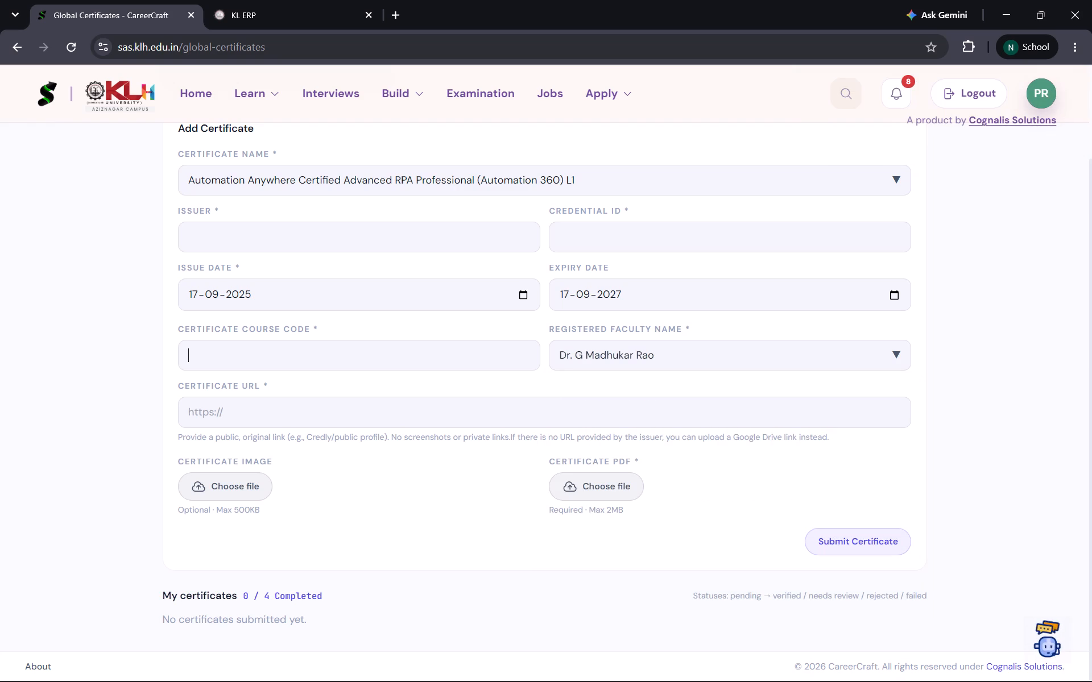
pyautogui.hotkey('alt', 'Tab')
pyautogui.hotkey('alt', 'Tab')
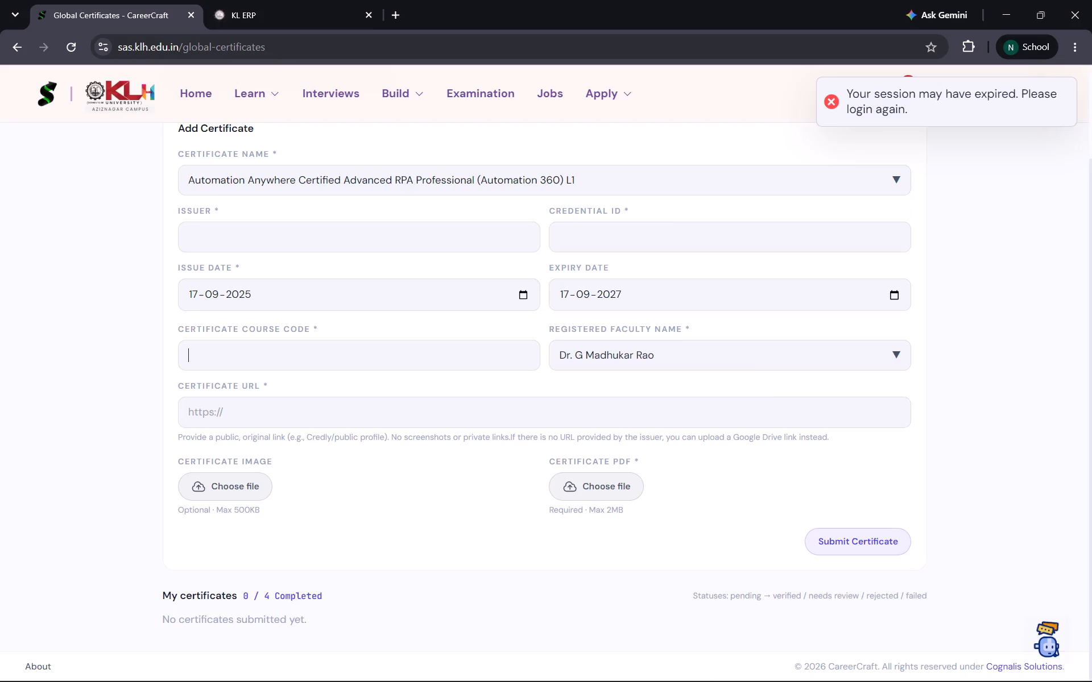
pyautogui.click(253, 0)
pyautogui.scroll(1, 735, 463)
pyautogui.moveTo(727, 471); pyautogui.dragTo(656, 465)
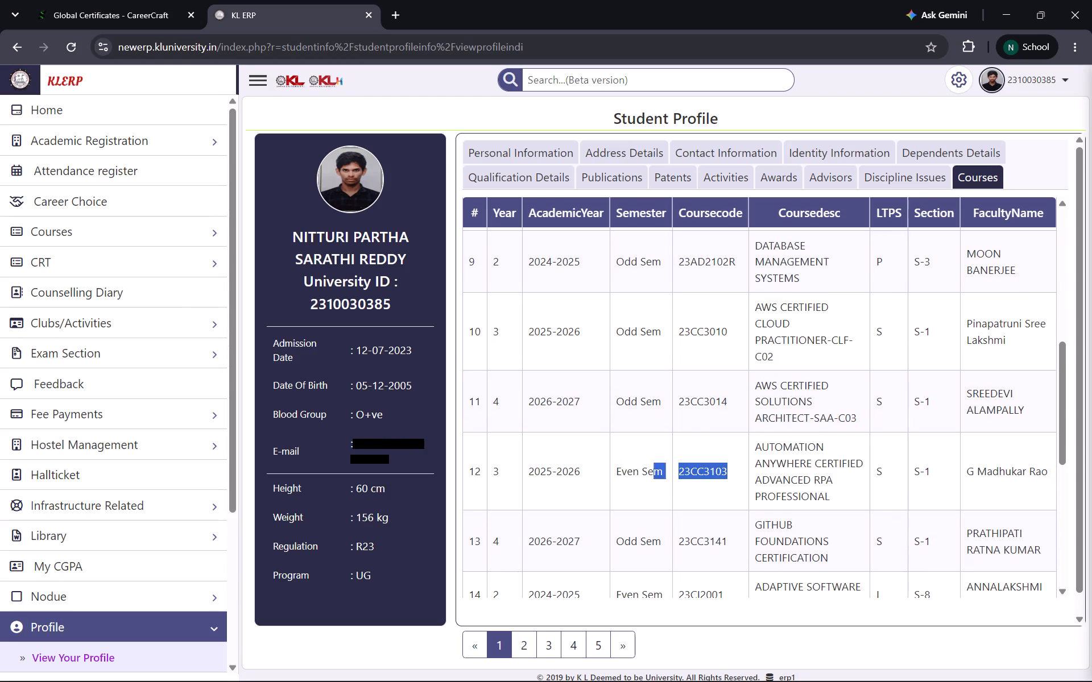
pyautogui.moveTo(656, 465); pyautogui.dragTo(672, 466)
pyautogui.hotkey('ctrl', 'c')
pyautogui.hotkey('alt', 'Tab')
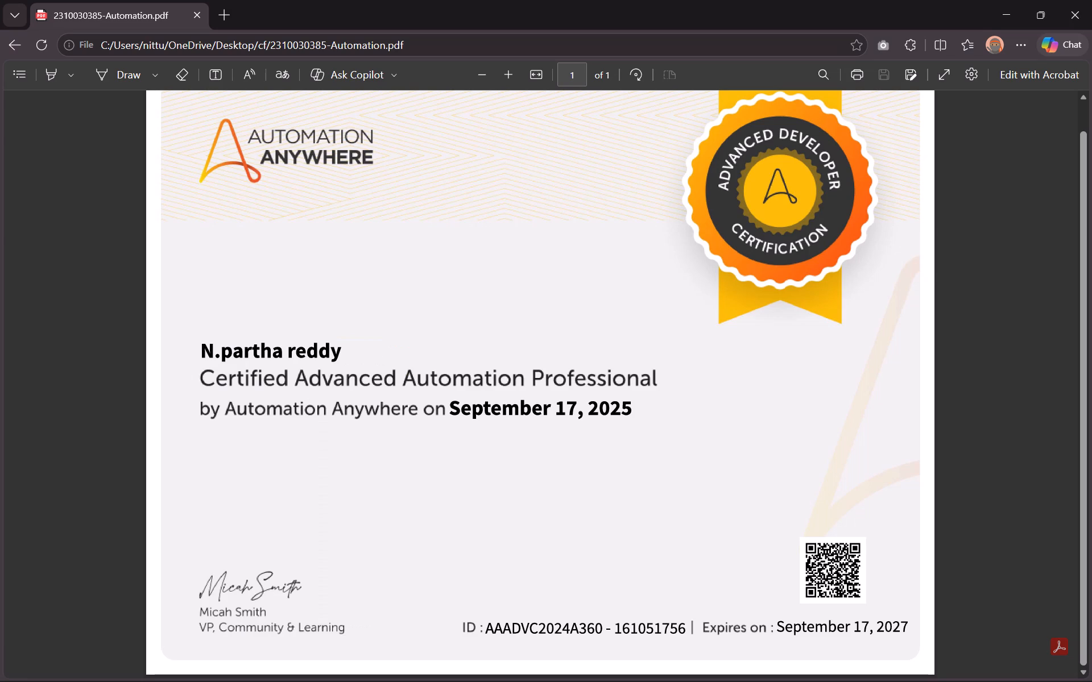
pyautogui.hotkey('alt', 'Tab')
pyautogui.click(77, 0)
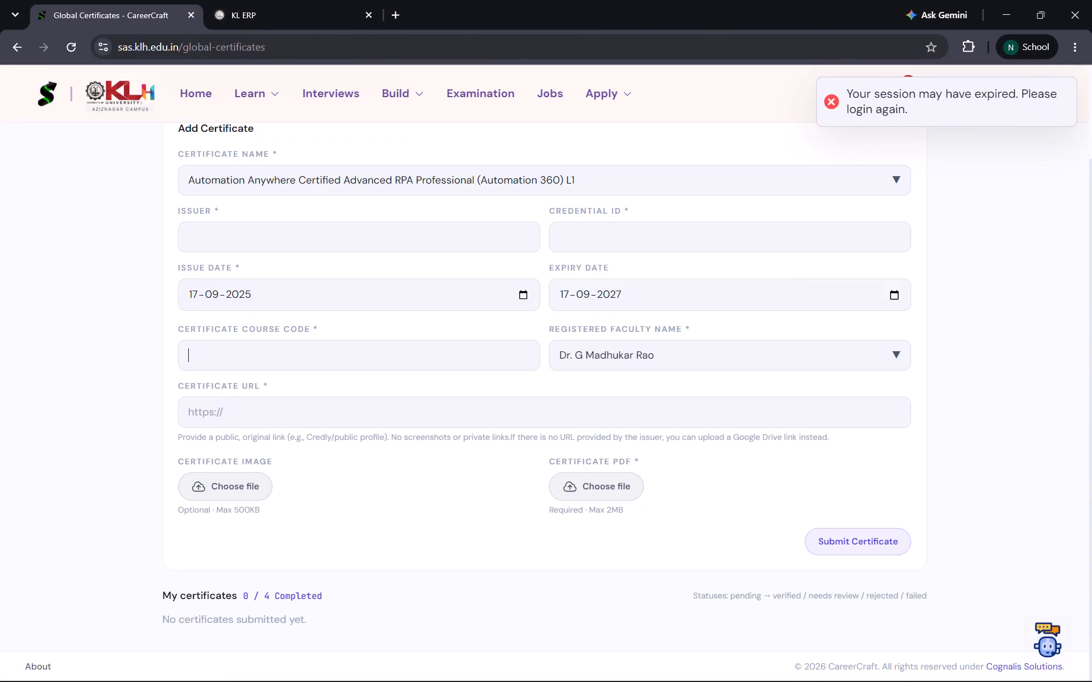
pyautogui.hotkey('ctrl', 'v')
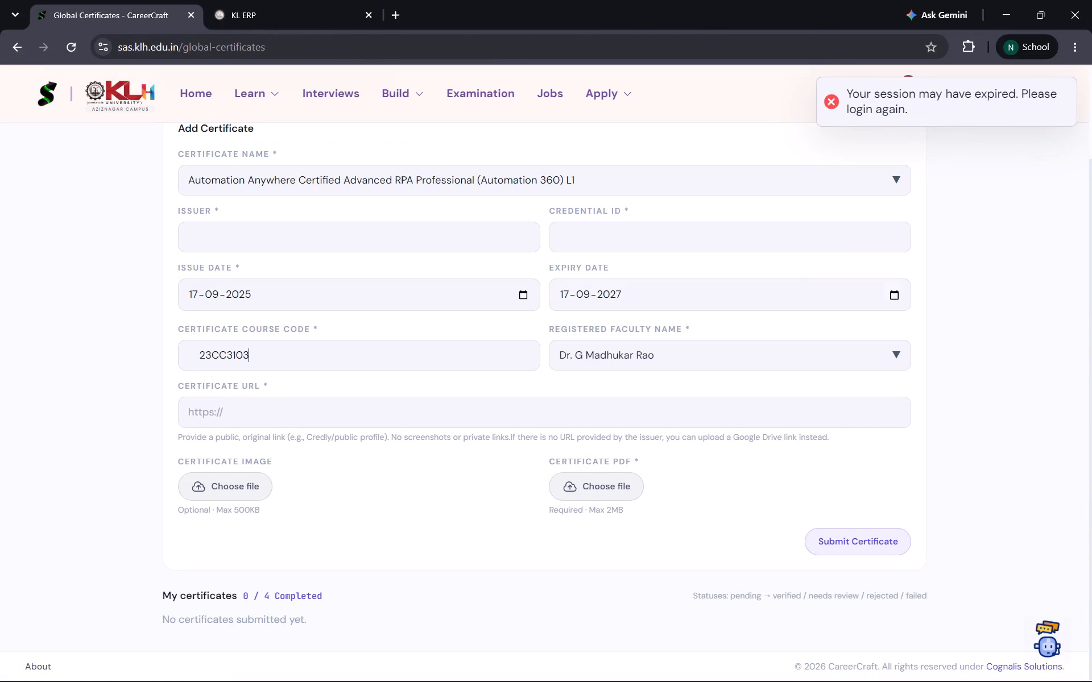
# Examine the Automation Anywhere certificate PDF in Edge for the form's empty Issuer and Credential ID details, and close the PDF.
pyautogui.click(509, 415)
pyautogui.click(442, 223)
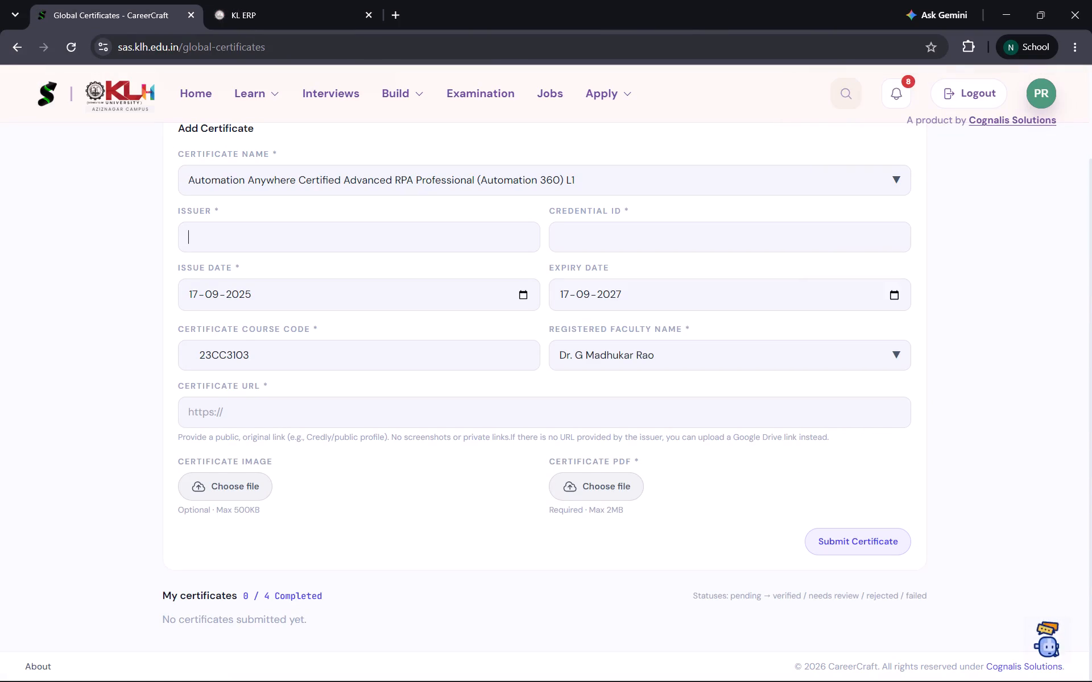
pyautogui.click(677, 249)
pyautogui.hotkey('alt', 'Tab')
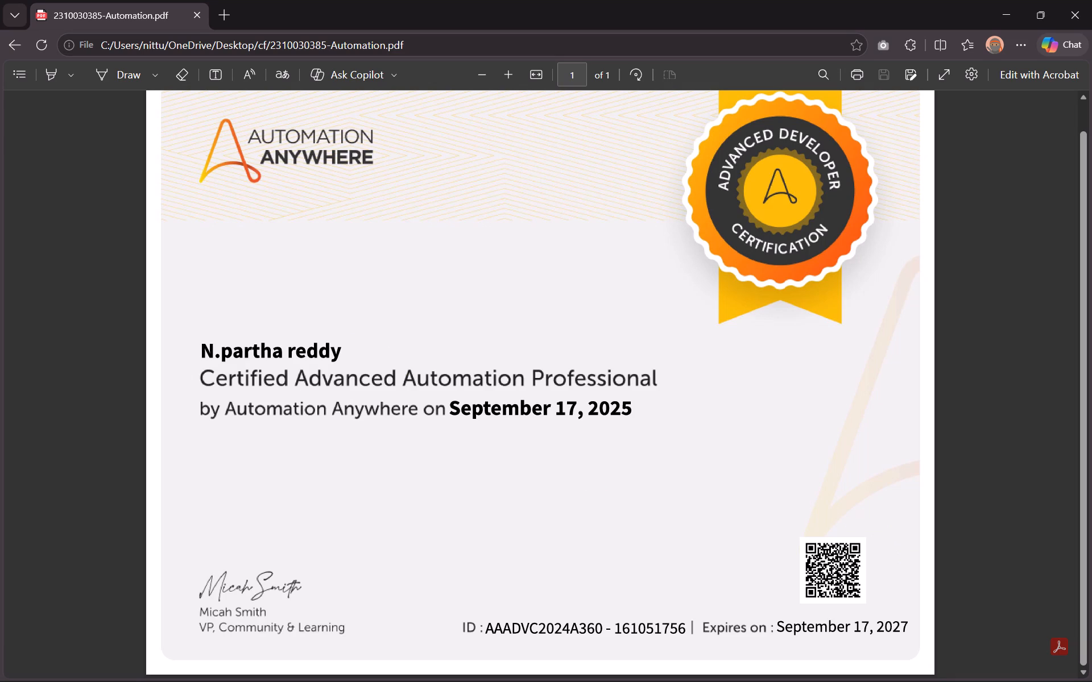
pyautogui.hotkey('alt', 'Tab')
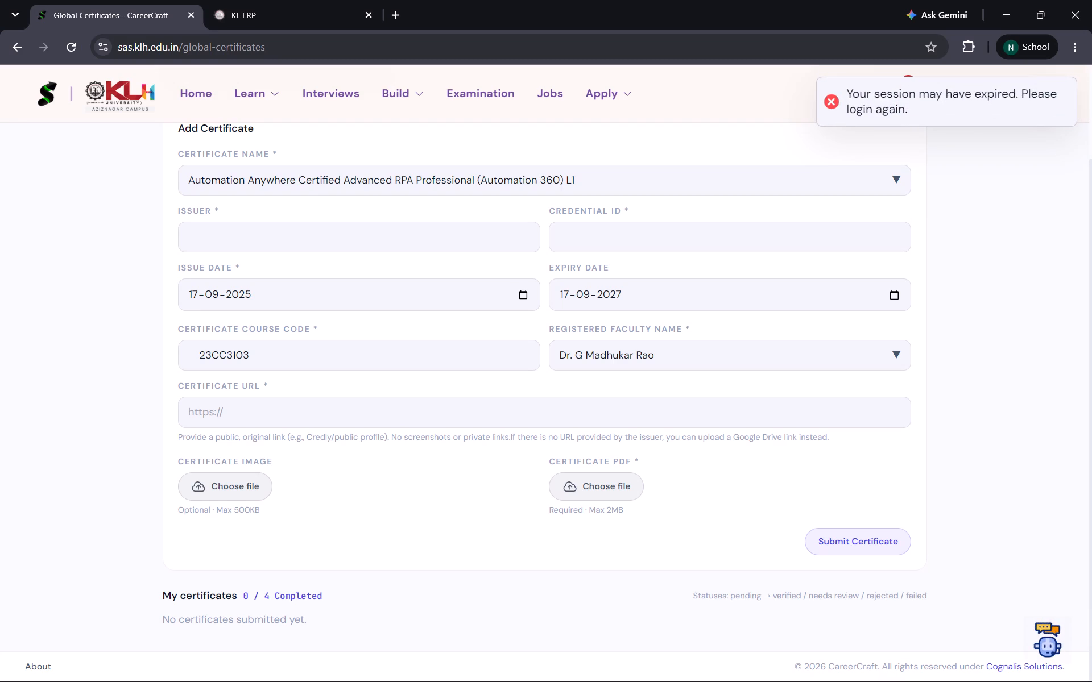
pyautogui.hotkey('alt', 'Tab')
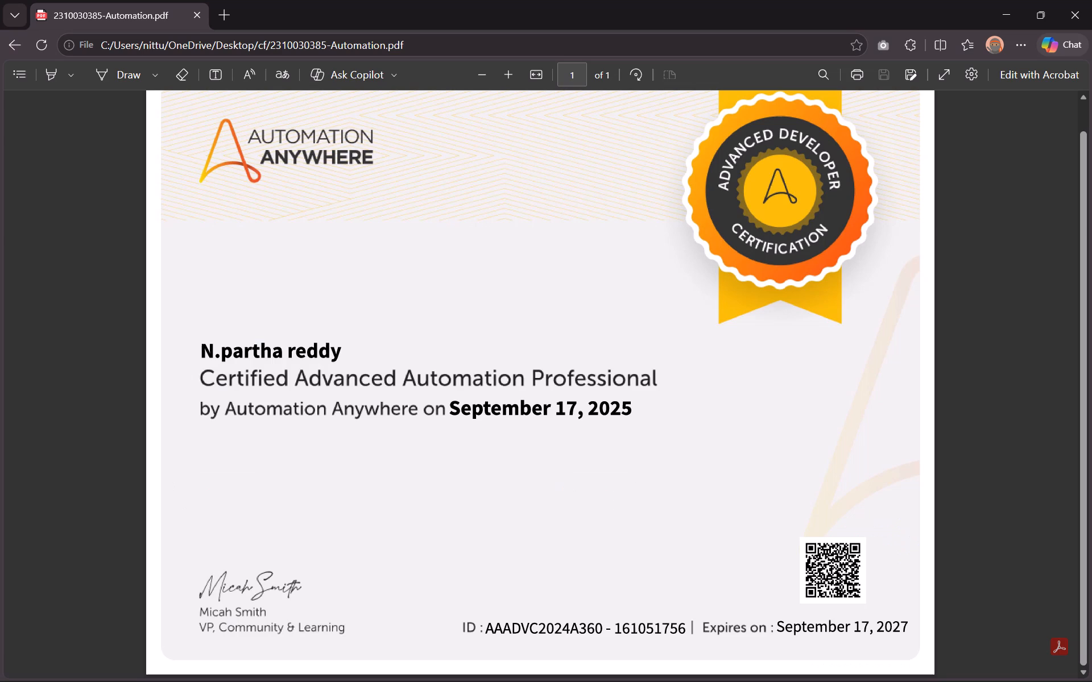
pyautogui.scroll(5, 686, 521)
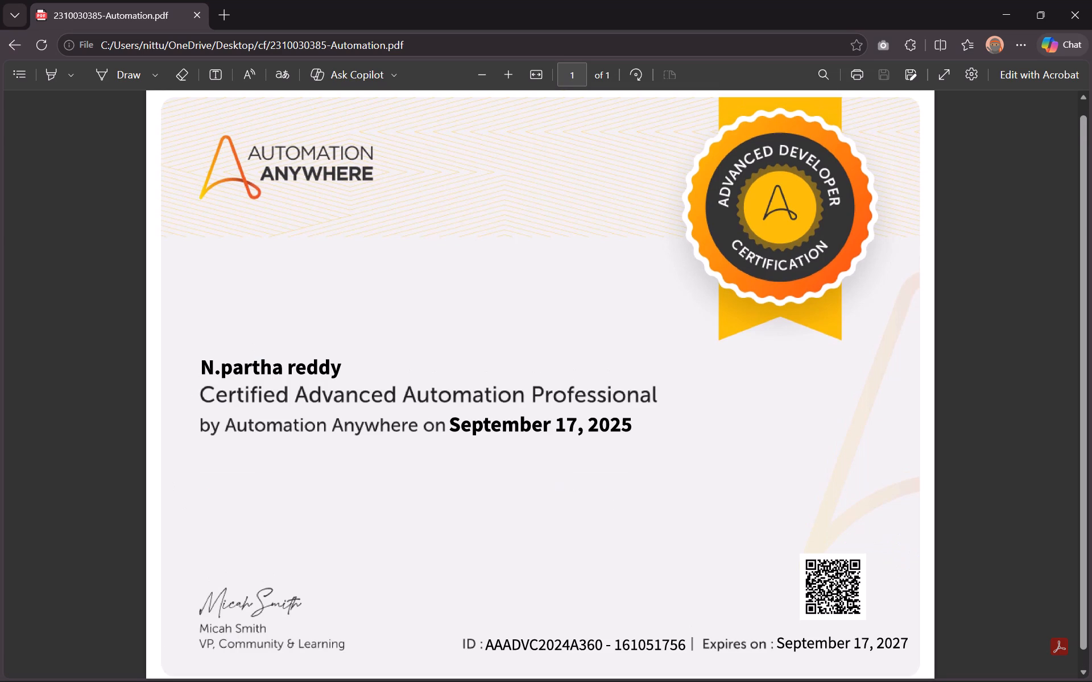
pyautogui.press('Escape')
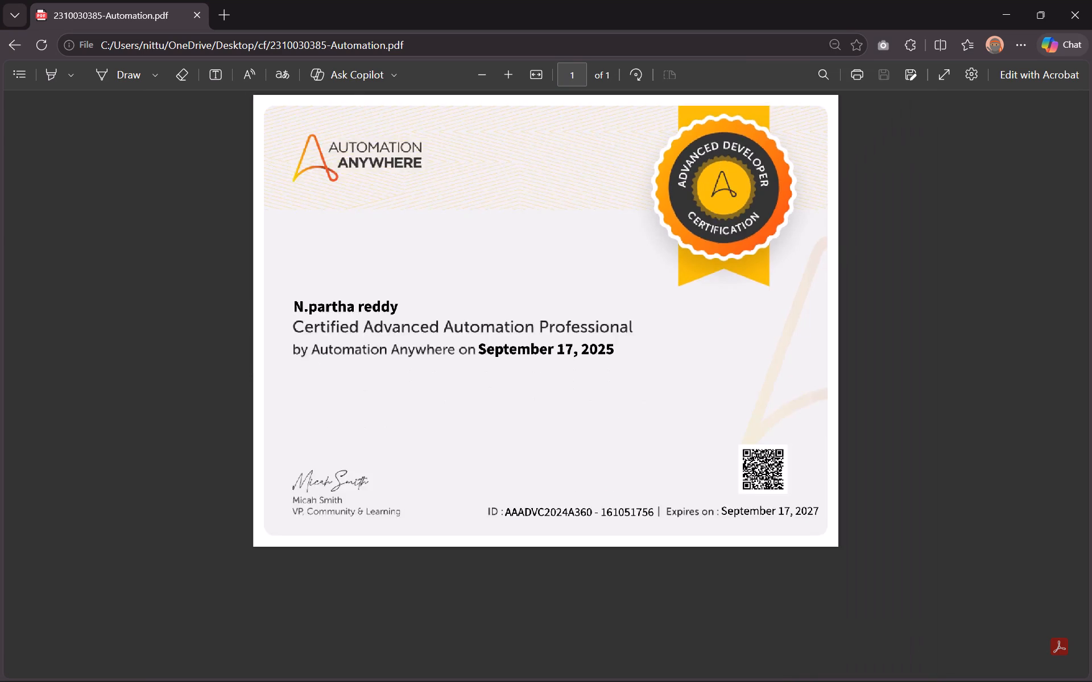
pyautogui.press('Escape')
pyautogui.scroll(3, 174, 265)
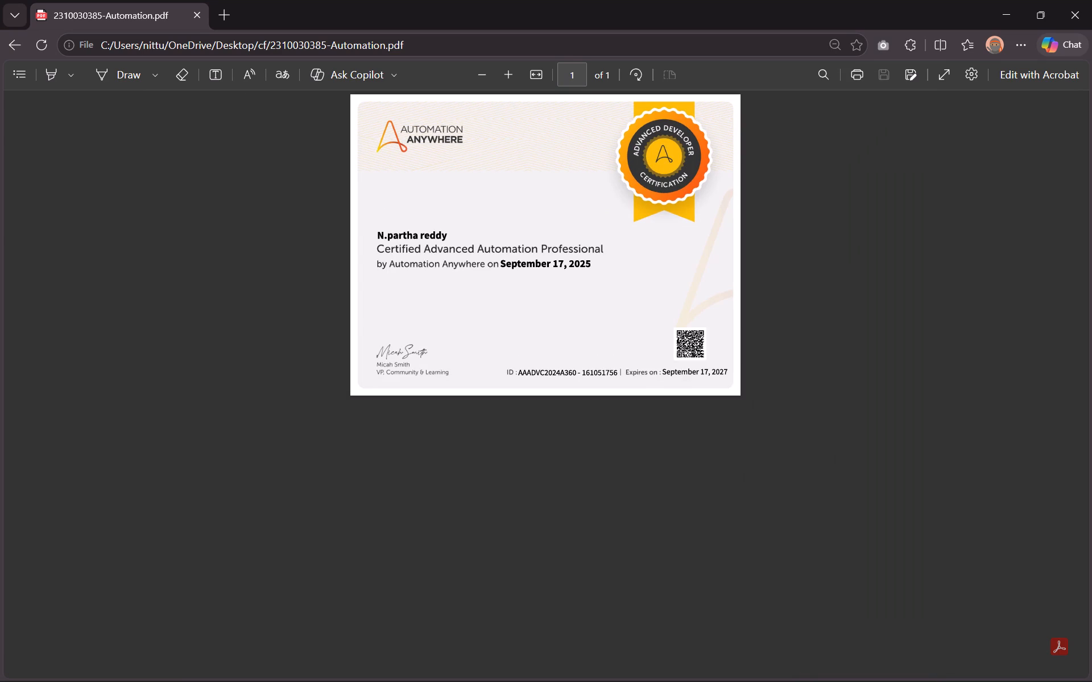
pyautogui.scroll(2, 174, 265)
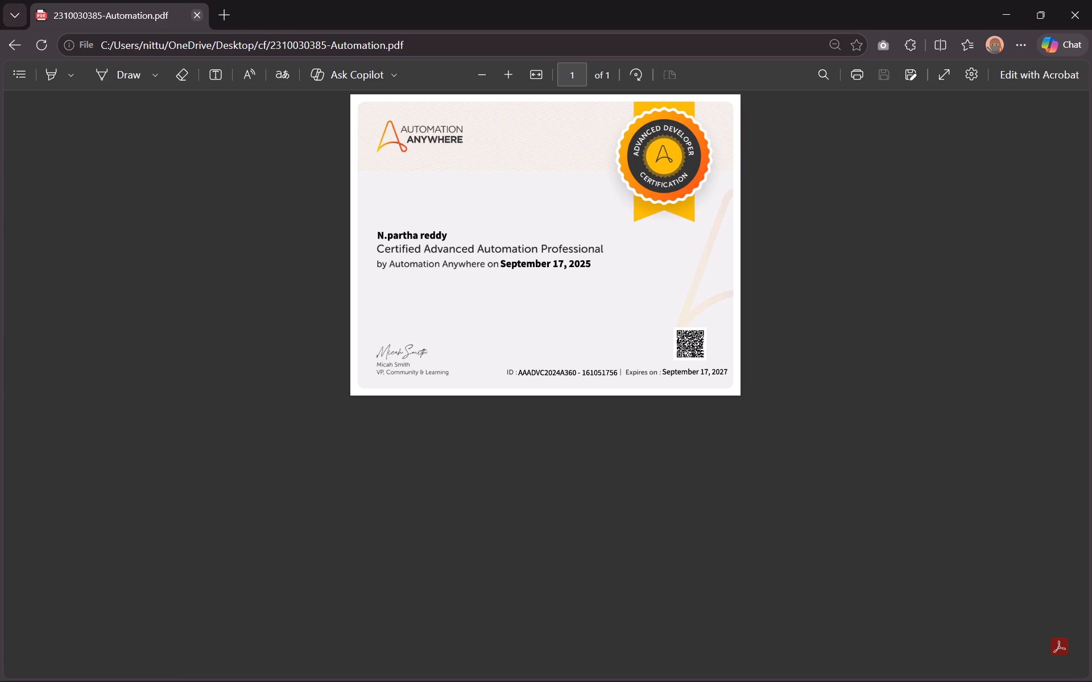
pyautogui.click(199, 14)
pyautogui.click(1091, 0)
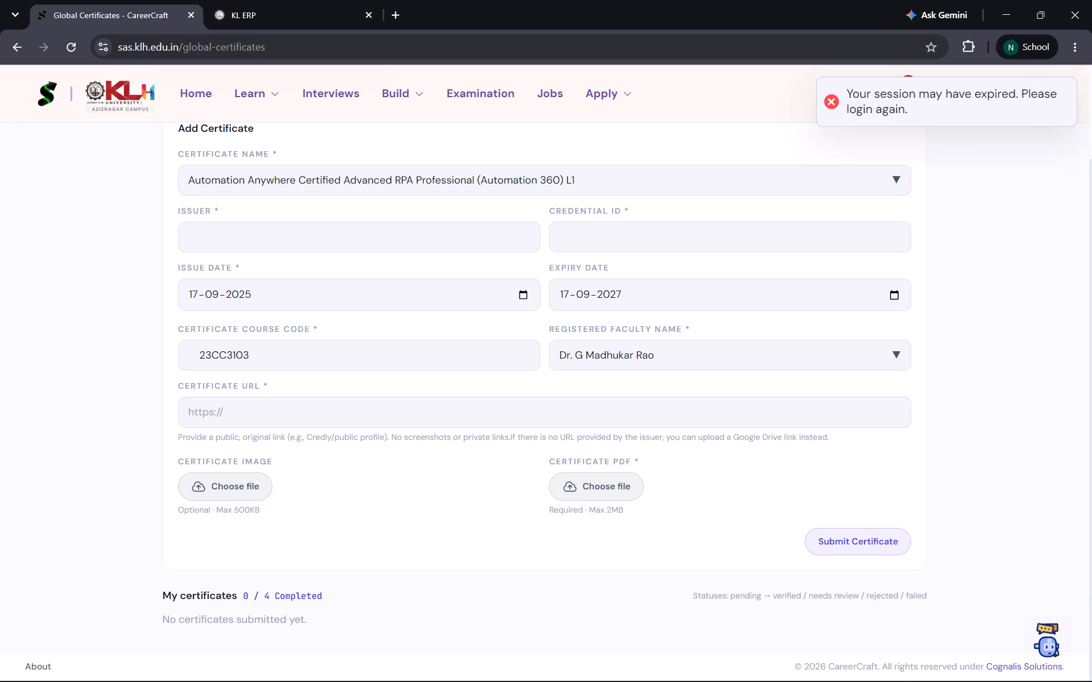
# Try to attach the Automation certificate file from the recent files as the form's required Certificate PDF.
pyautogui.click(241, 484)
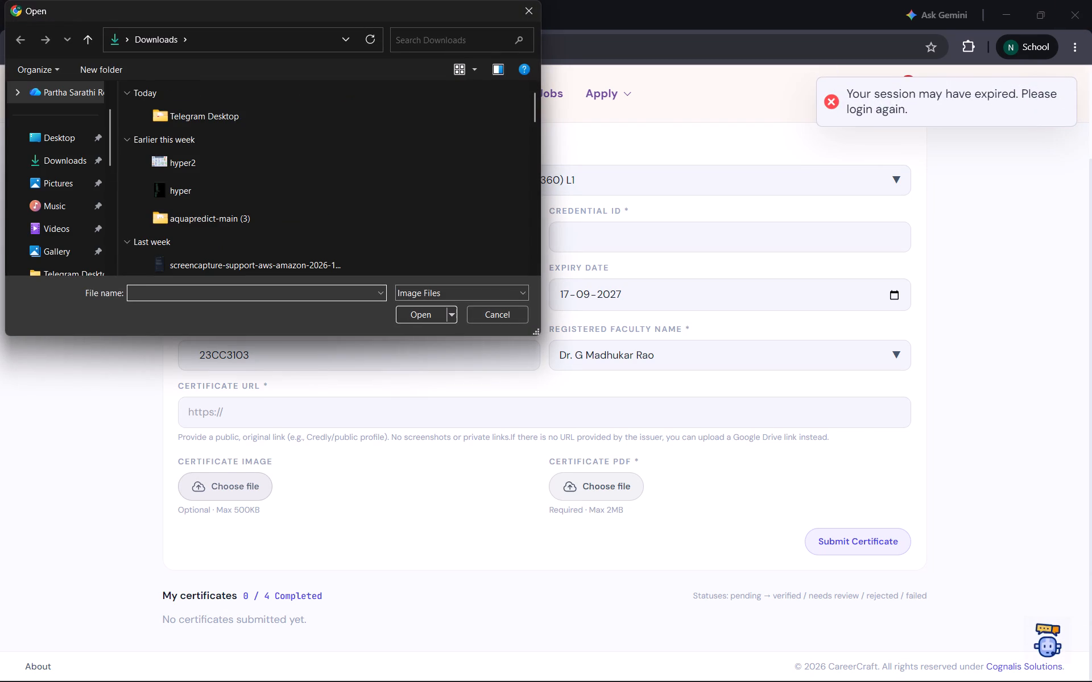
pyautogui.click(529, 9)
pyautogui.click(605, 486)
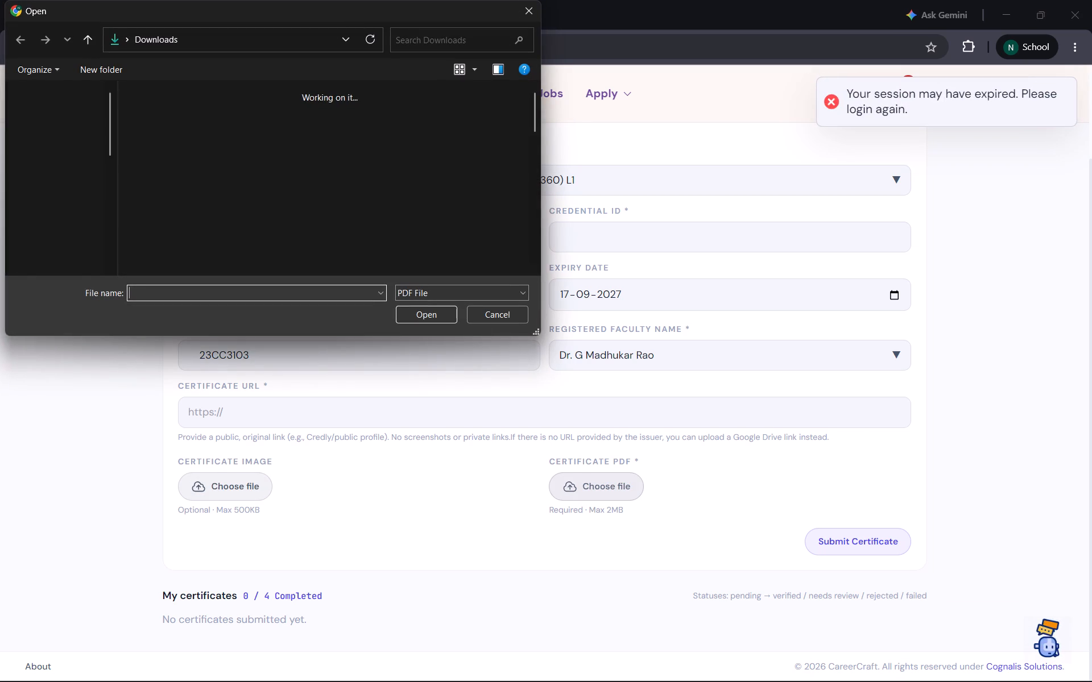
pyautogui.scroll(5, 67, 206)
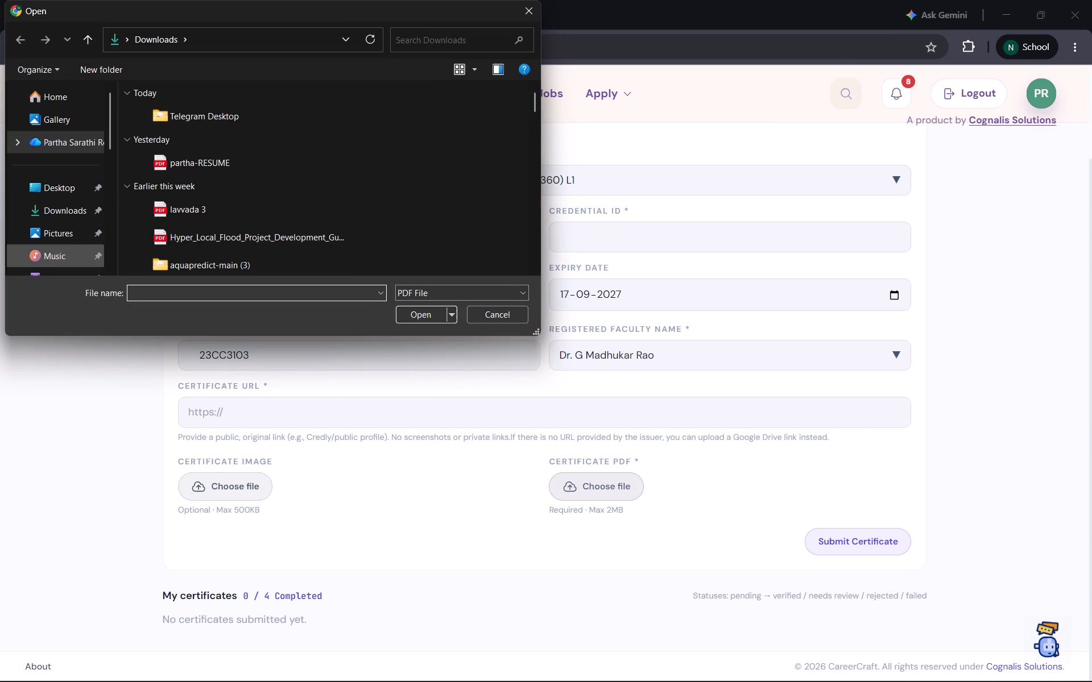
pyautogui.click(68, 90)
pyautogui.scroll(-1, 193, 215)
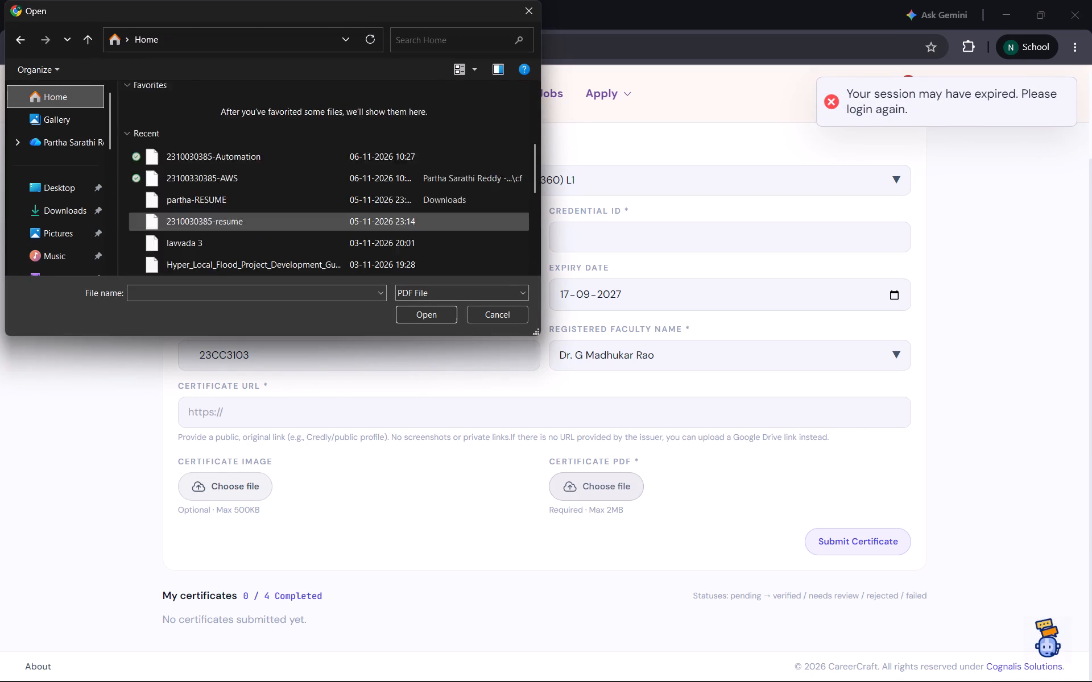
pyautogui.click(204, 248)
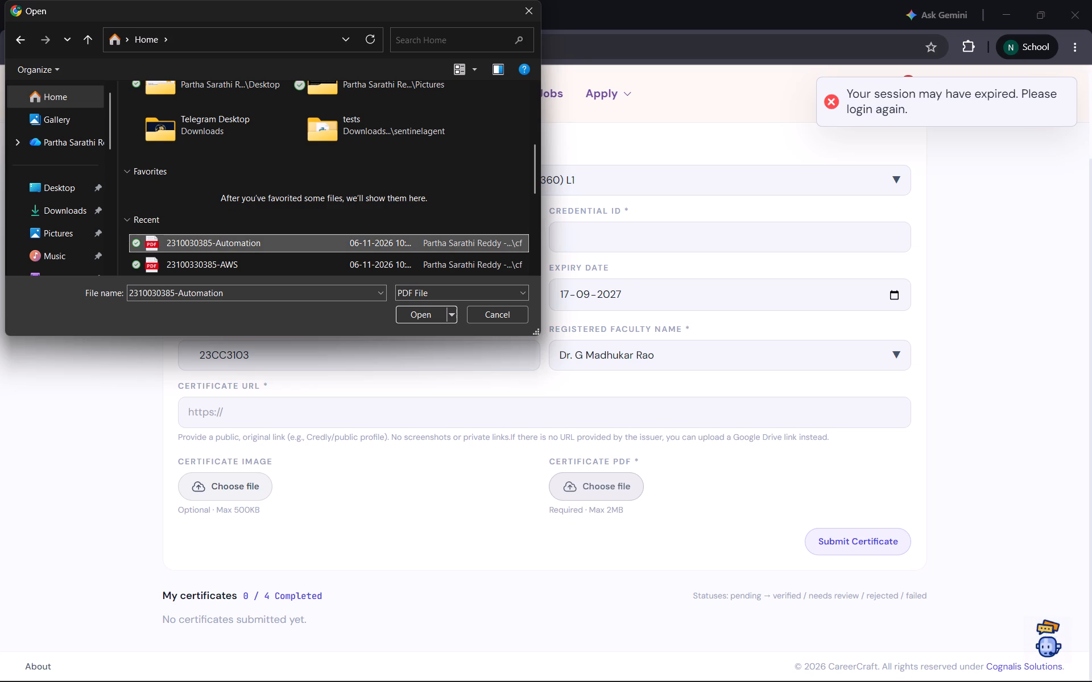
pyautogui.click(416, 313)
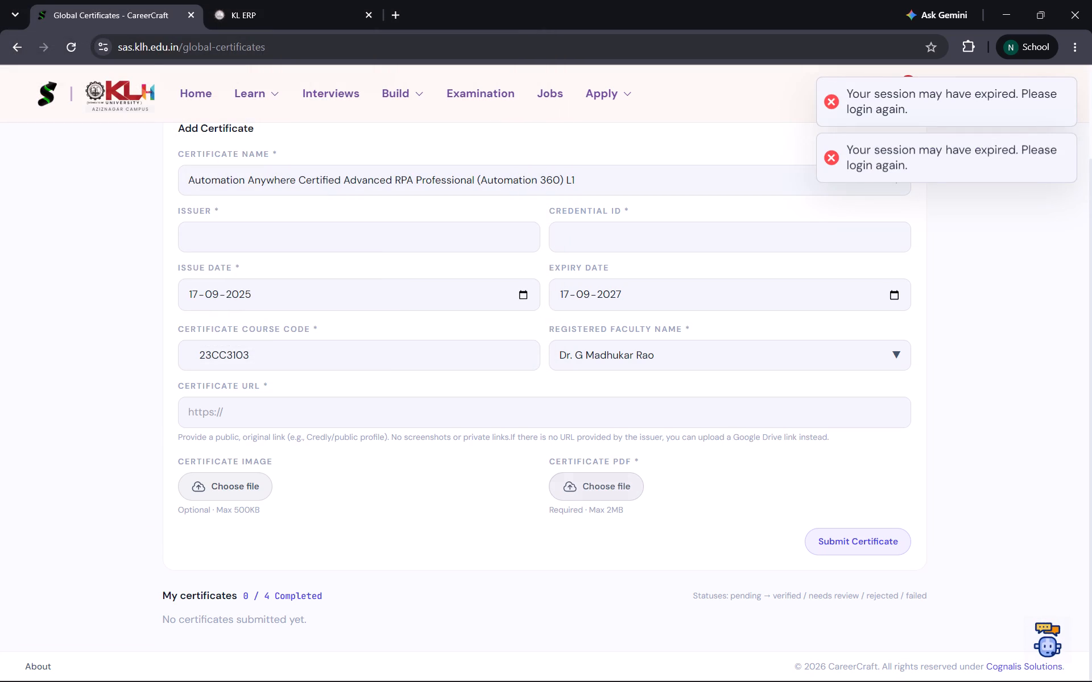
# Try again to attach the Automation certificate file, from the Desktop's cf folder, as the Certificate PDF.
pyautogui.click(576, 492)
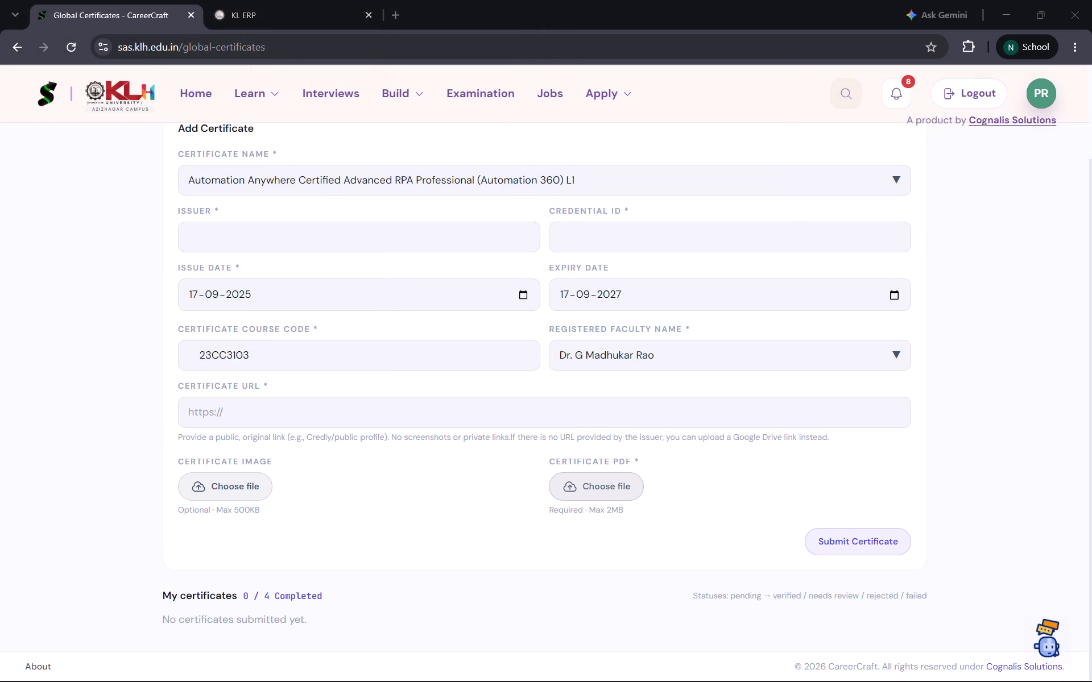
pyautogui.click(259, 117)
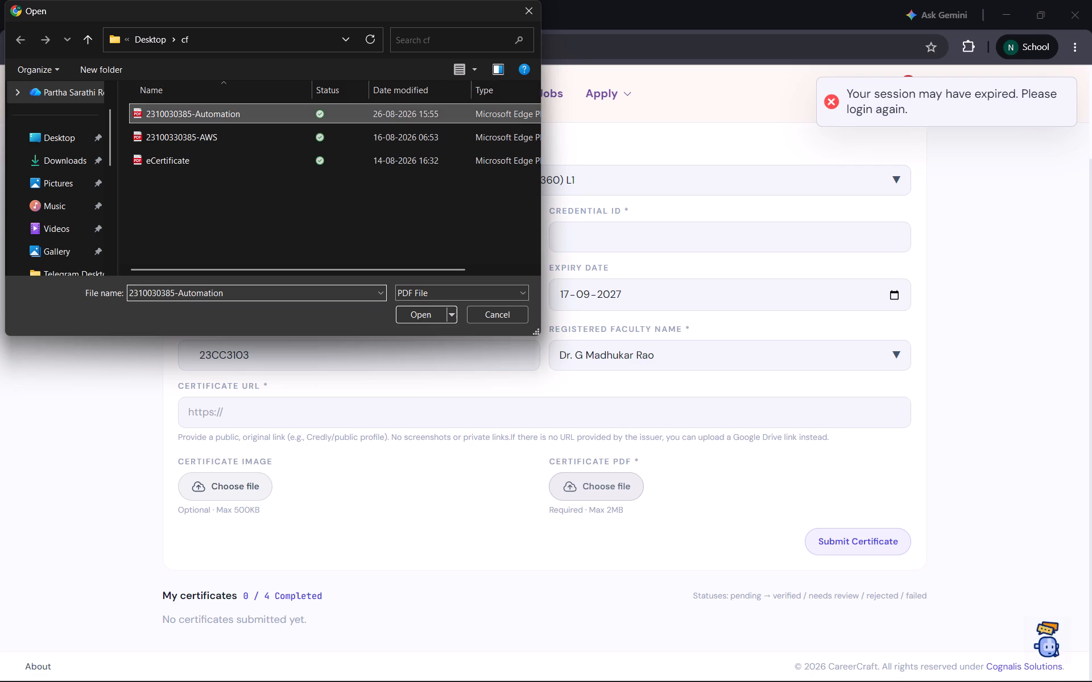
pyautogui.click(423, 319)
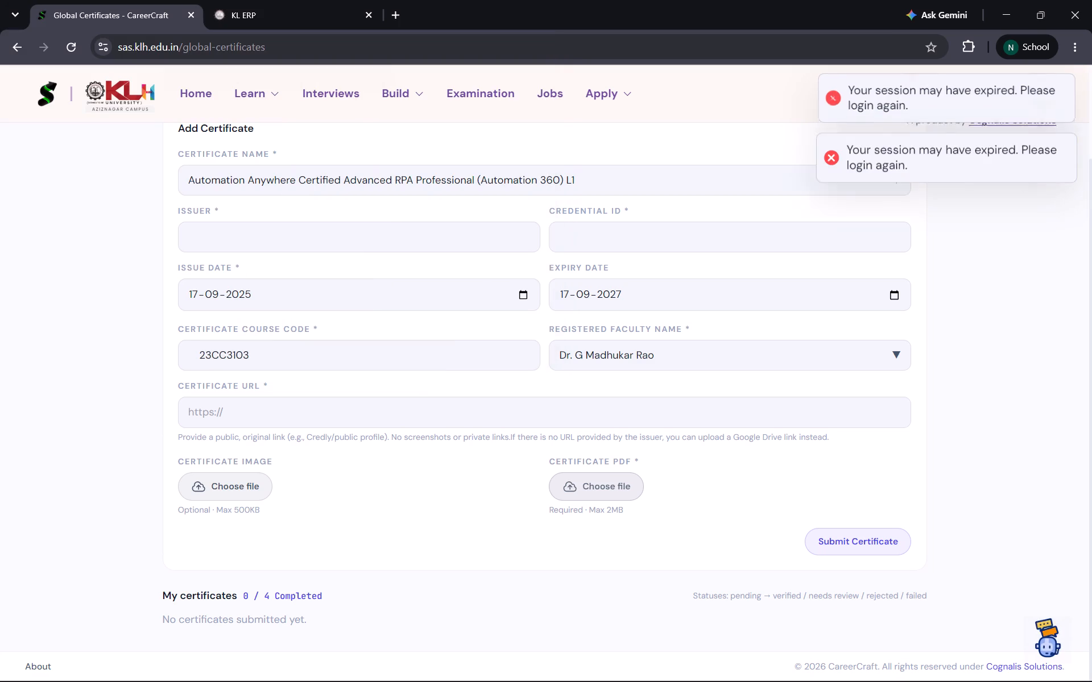
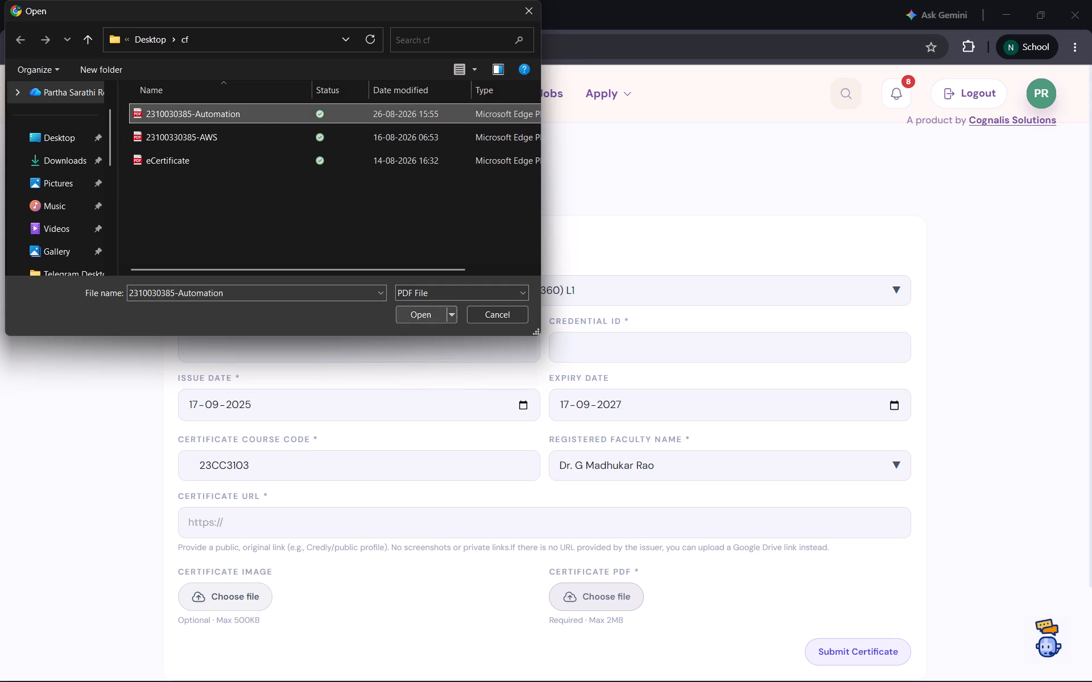
# Attach the selected Automation certificate file from the Desktop's cf folder as the form's required Certificate PDF.
pyautogui.click(425, 311)
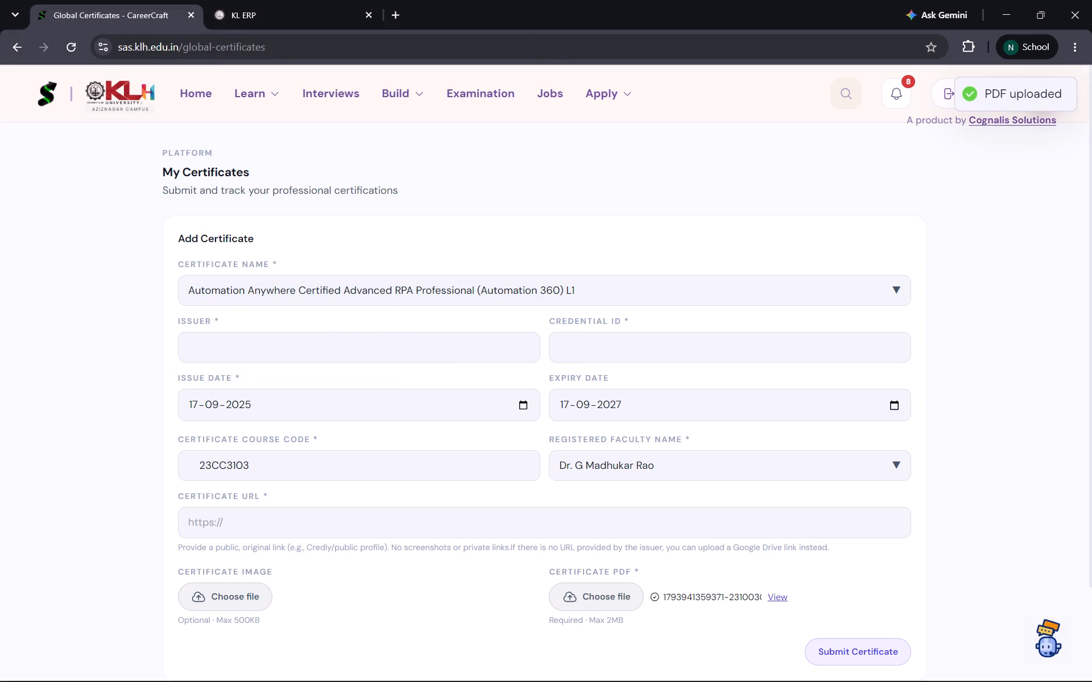
pyautogui.scroll(-3, 448, 624)
pyautogui.scroll(3, 448, 624)
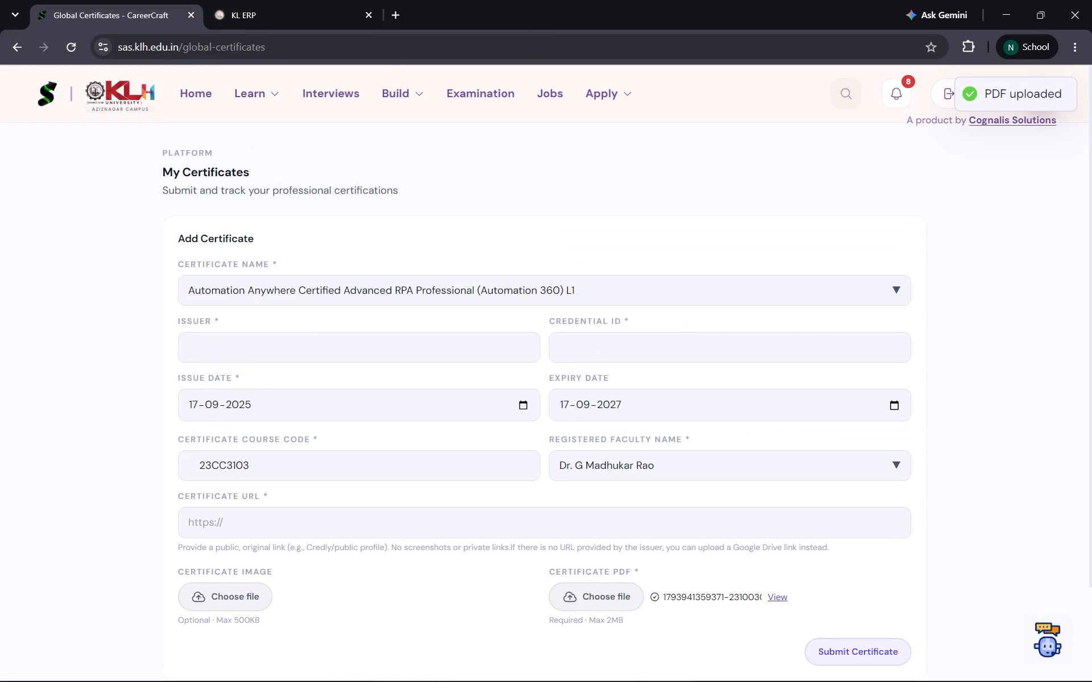
# Switch to the cf folder in File Explorer and open the Automation certificate PDF in Edge.
pyautogui.click(640, 355)
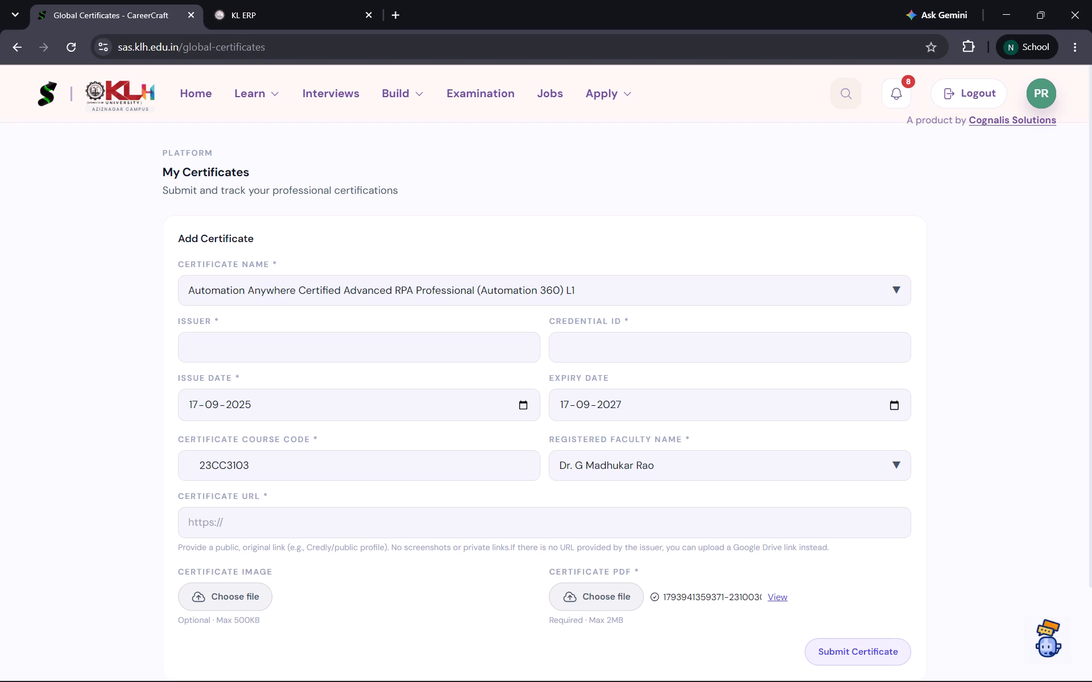
pyautogui.click(427, 339)
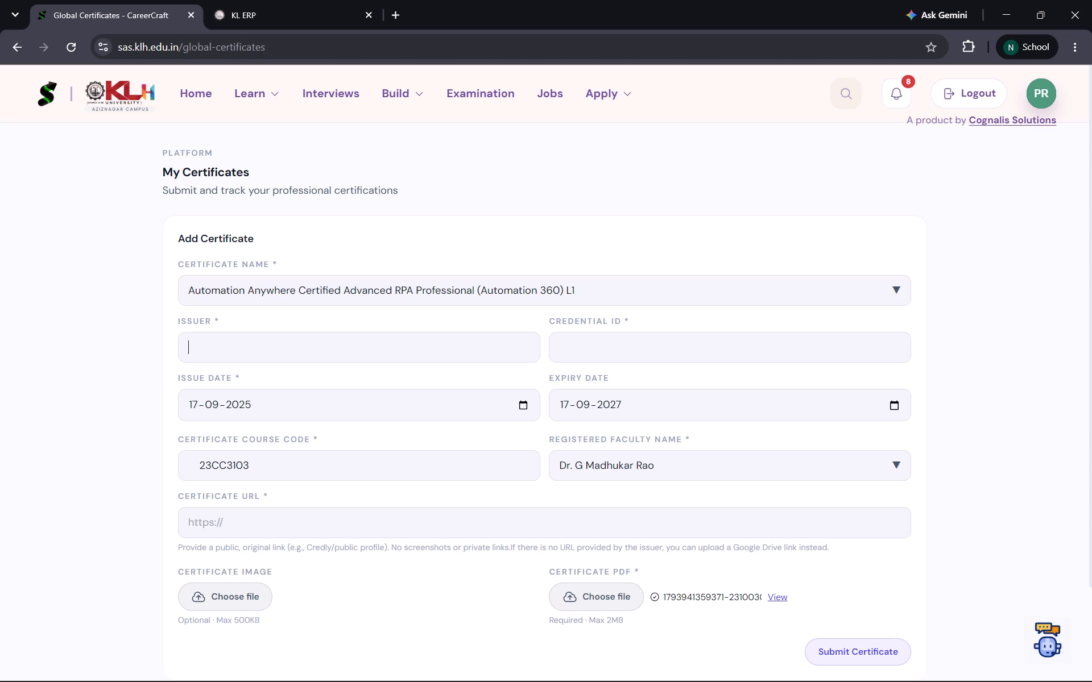
pyautogui.hotkey('alt', 'Tab')
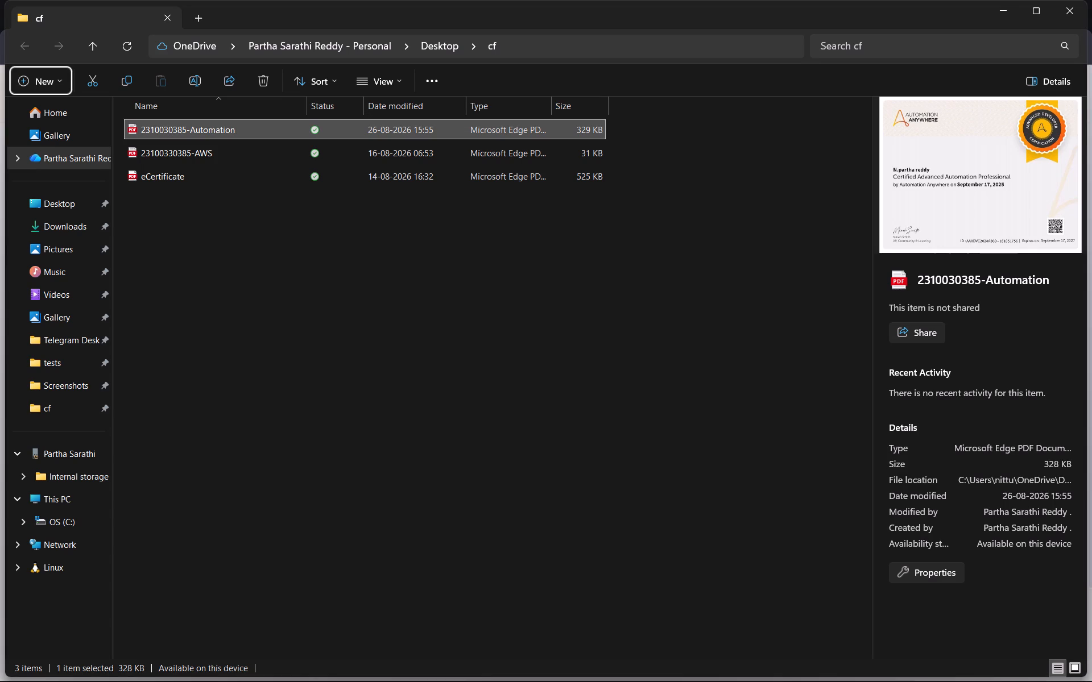
pyautogui.click(980, 139)
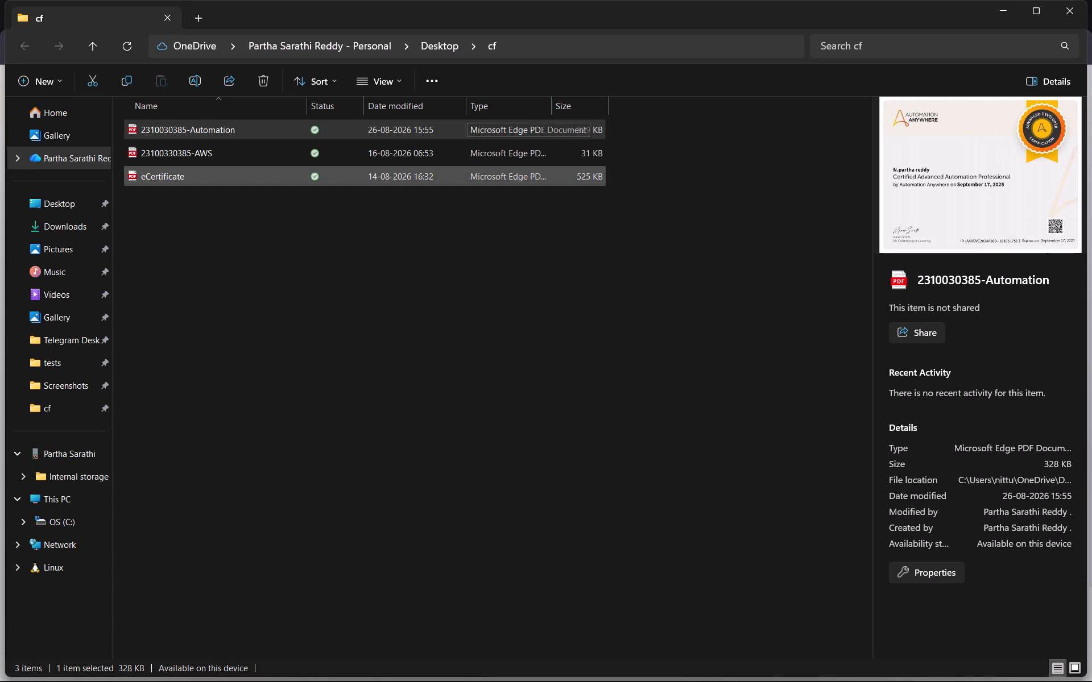
pyautogui.doubleClick(383, 127)
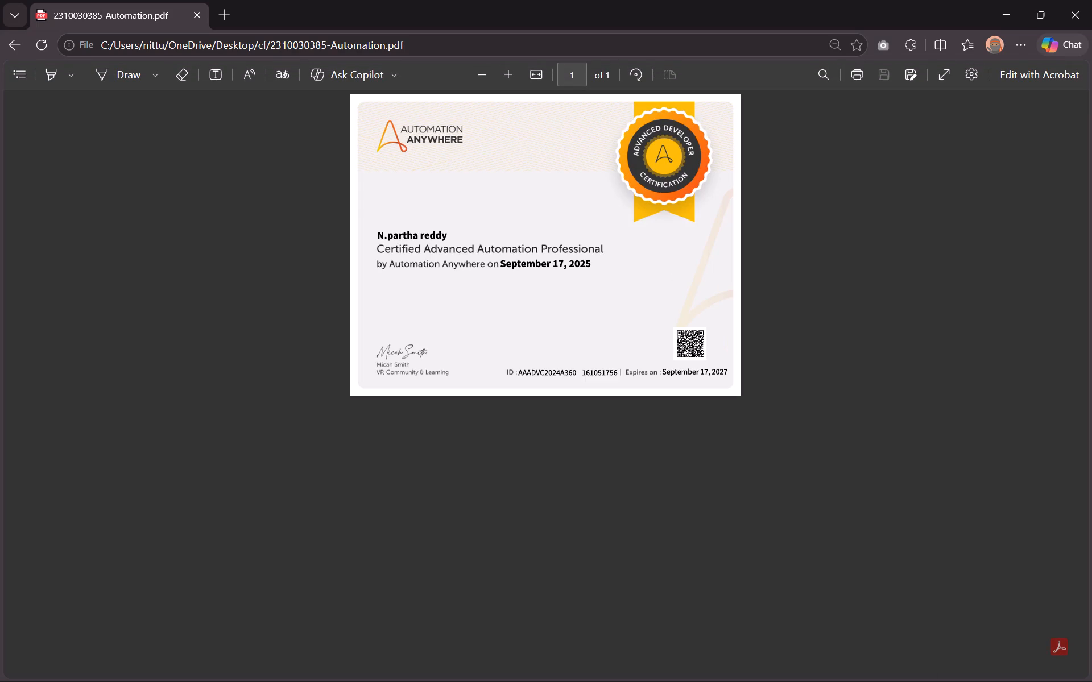
# Copy the certificate ID printed beside the expiry date on the PDF into the Credential ID of the CareerCraft form in Chrome.
pyautogui.hscroll(-1, 643, 336)
pyautogui.scroll(2, 643, 336)
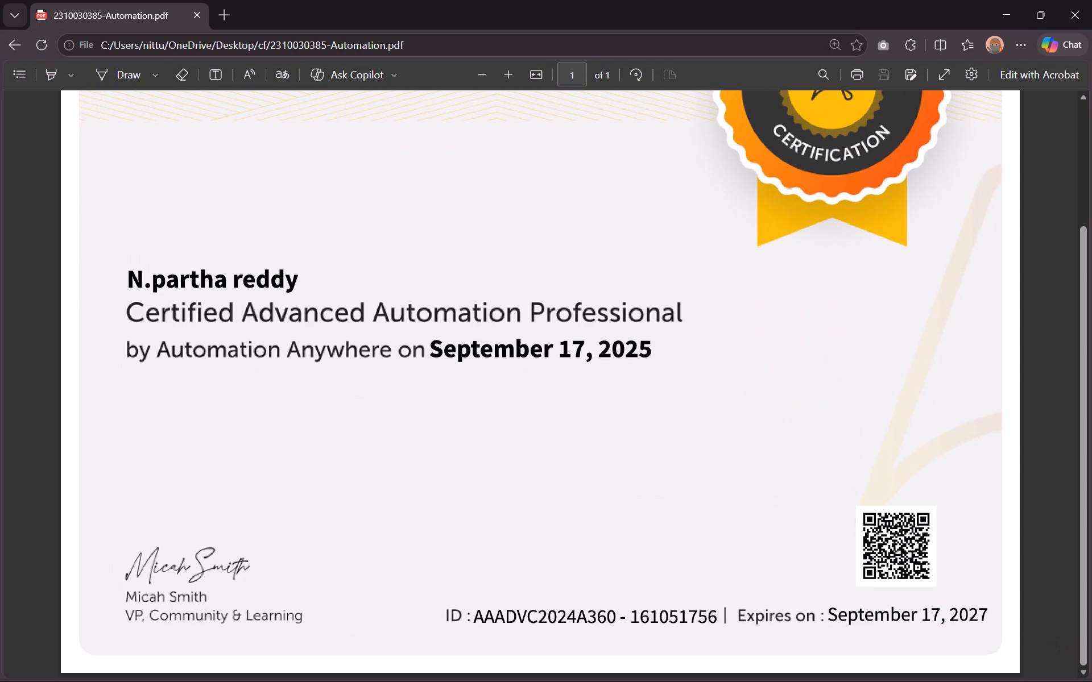
pyautogui.moveTo(484, 629); pyautogui.dragTo(687, 626)
pyautogui.hotkey('ctrl', 'c')
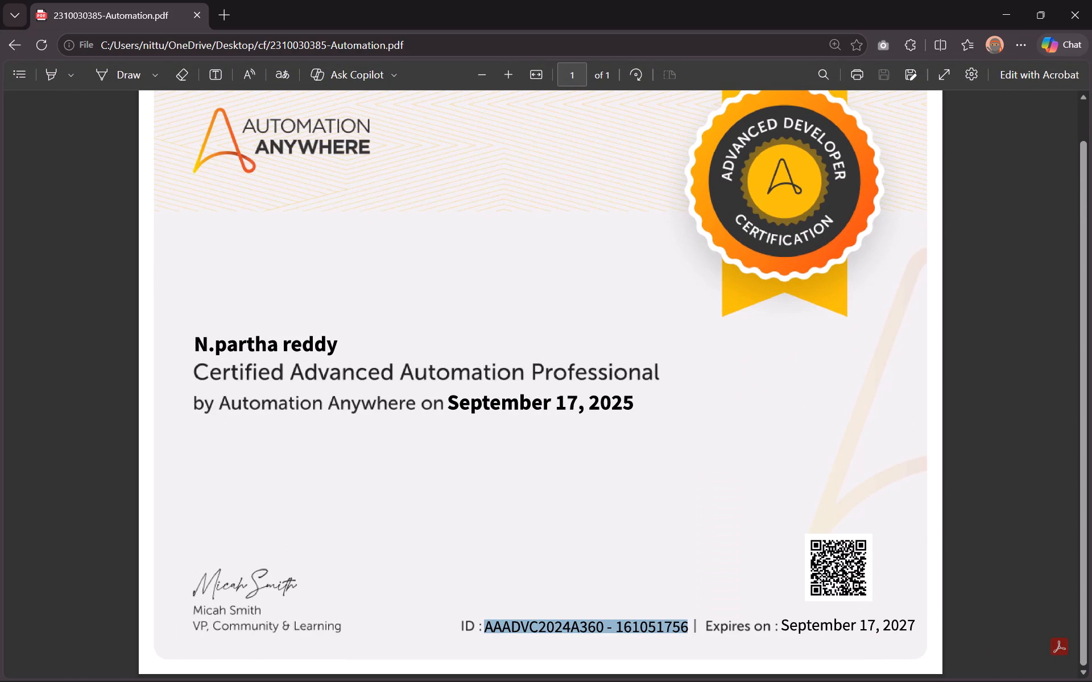
pyautogui.hotkey('alt', 'Tab')
pyautogui.hotkey('alt', 'Tab')
pyautogui.hotkey('alt', 'Tab')
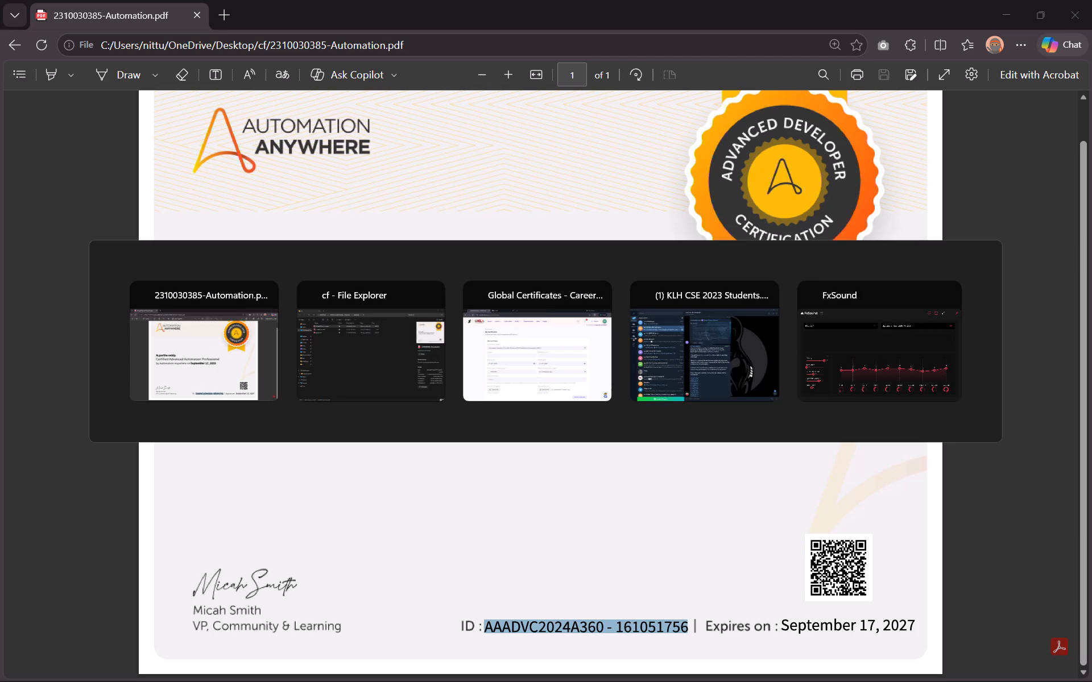
pyautogui.hotkey('alt', 'Right')
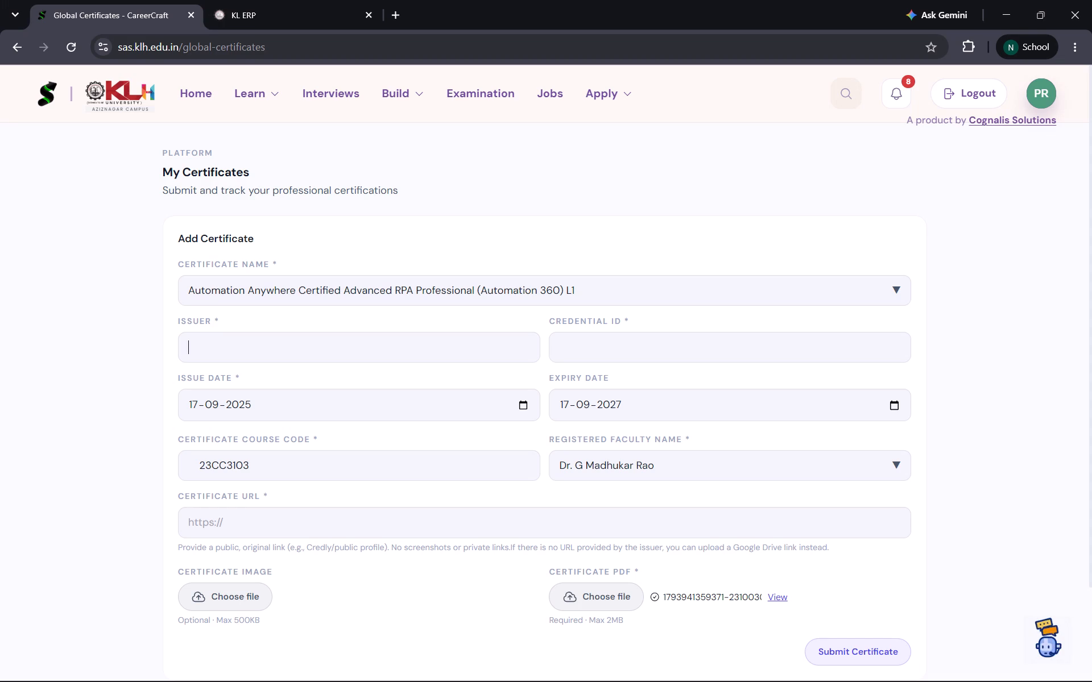
pyautogui.click(712, 347)
pyautogui.hotkey('ctrl', 'v')
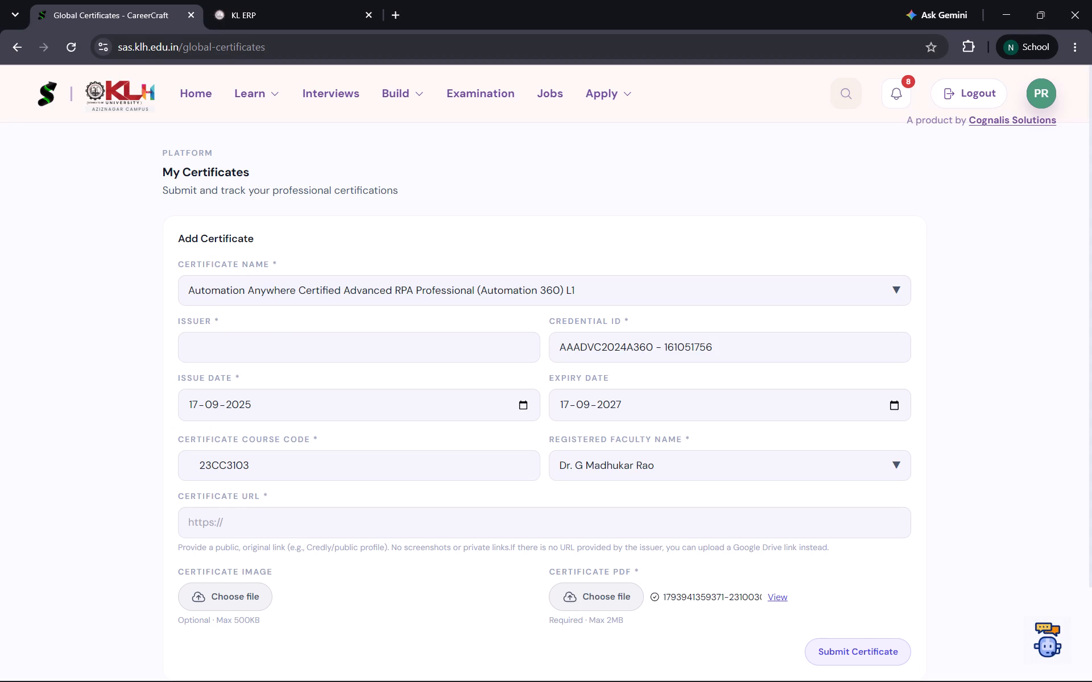
# Copy the issuer name from the certificate PDF's logo into the form's Issuer and complete it as AUTOMATION ANYWHERE.
pyautogui.click(403, 350)
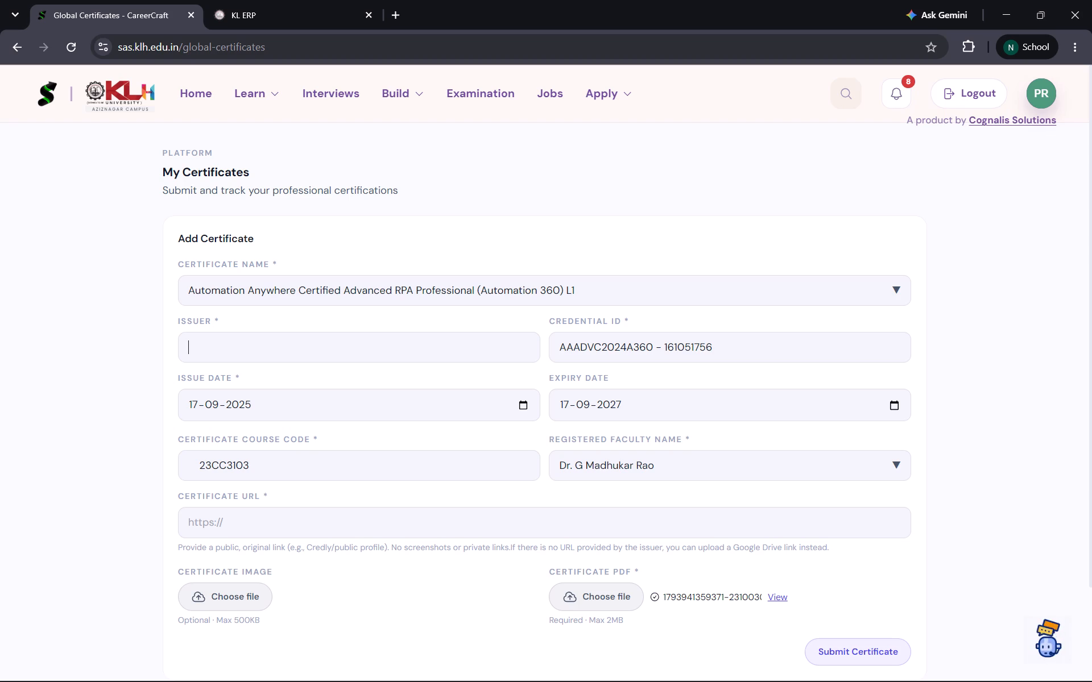
pyautogui.hotkey('alt', 'Tab')
pyautogui.moveTo(384, 147); pyautogui.dragTo(245, 127)
pyautogui.moveTo(245, 127); pyautogui.dragTo(386, 157)
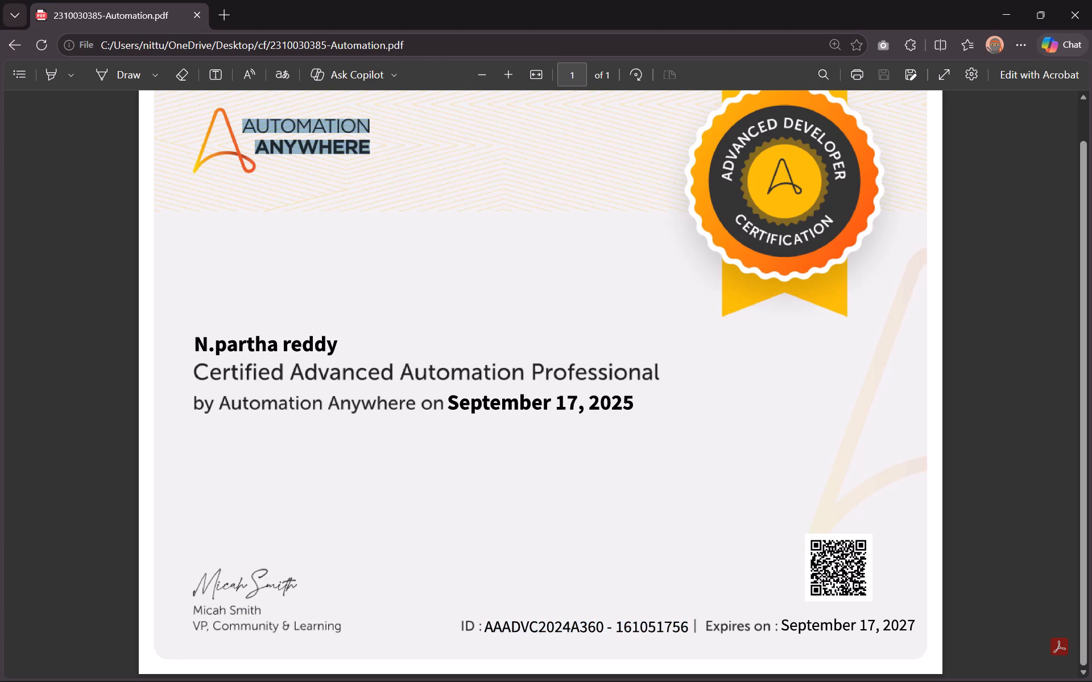
pyautogui.moveTo(386, 157); pyautogui.dragTo(387, 157)
pyautogui.hotkey('ctrl', 'c')
pyautogui.hotkey('alt', 'Tab')
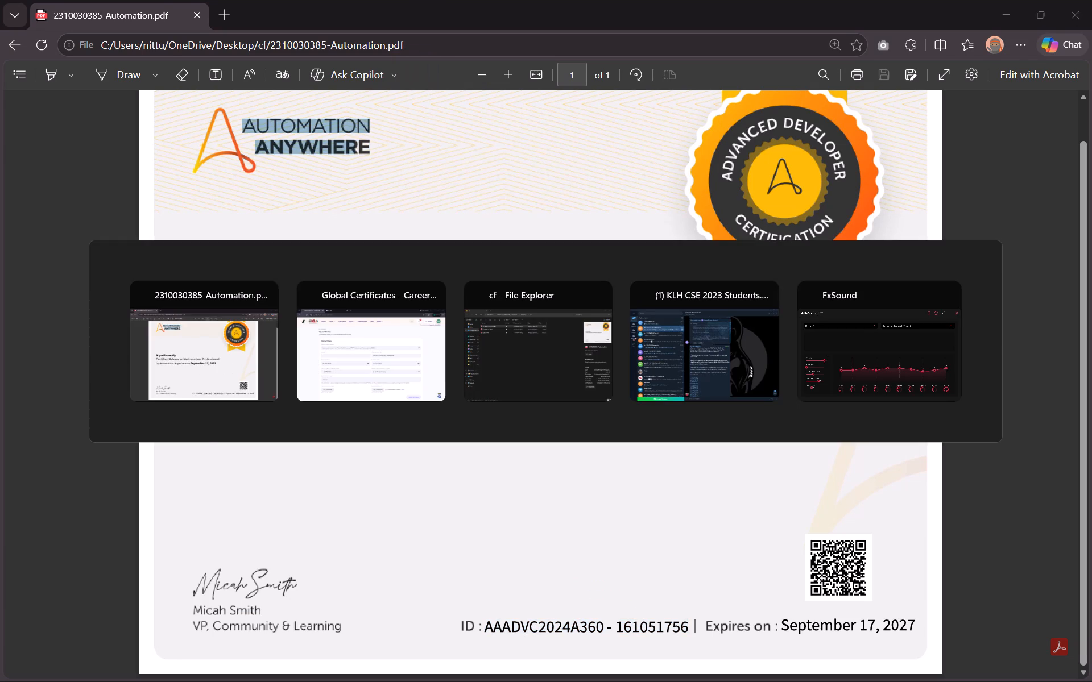
pyautogui.press('space')
pyautogui.hotkey('ctrl', 'v')
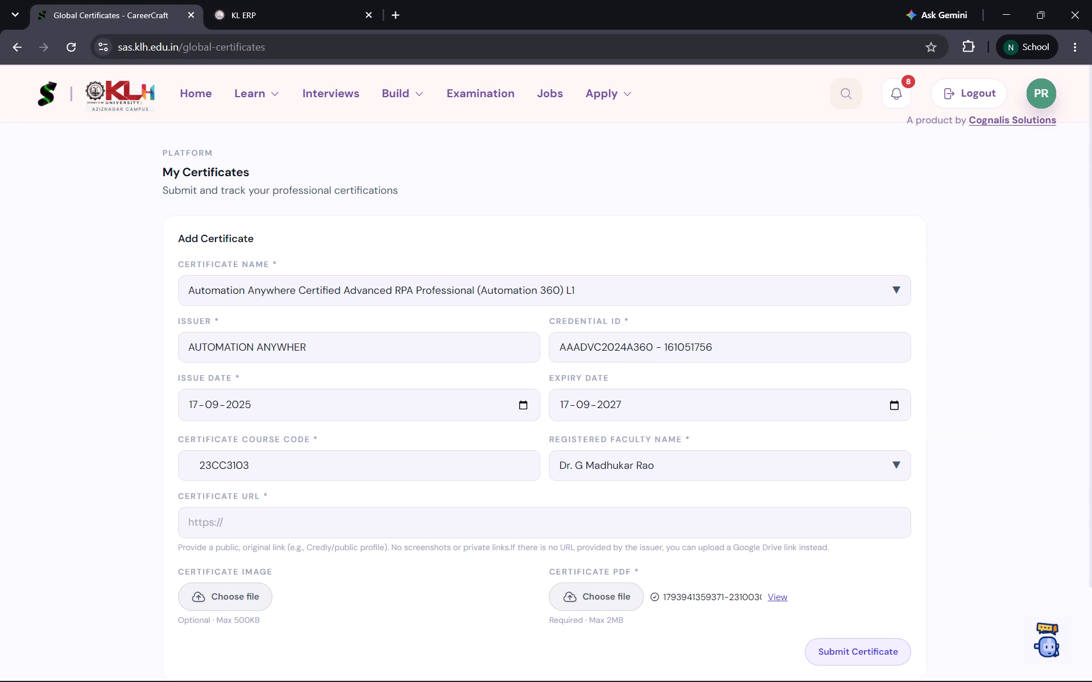
pyautogui.hotkey('alt', 'Tab')
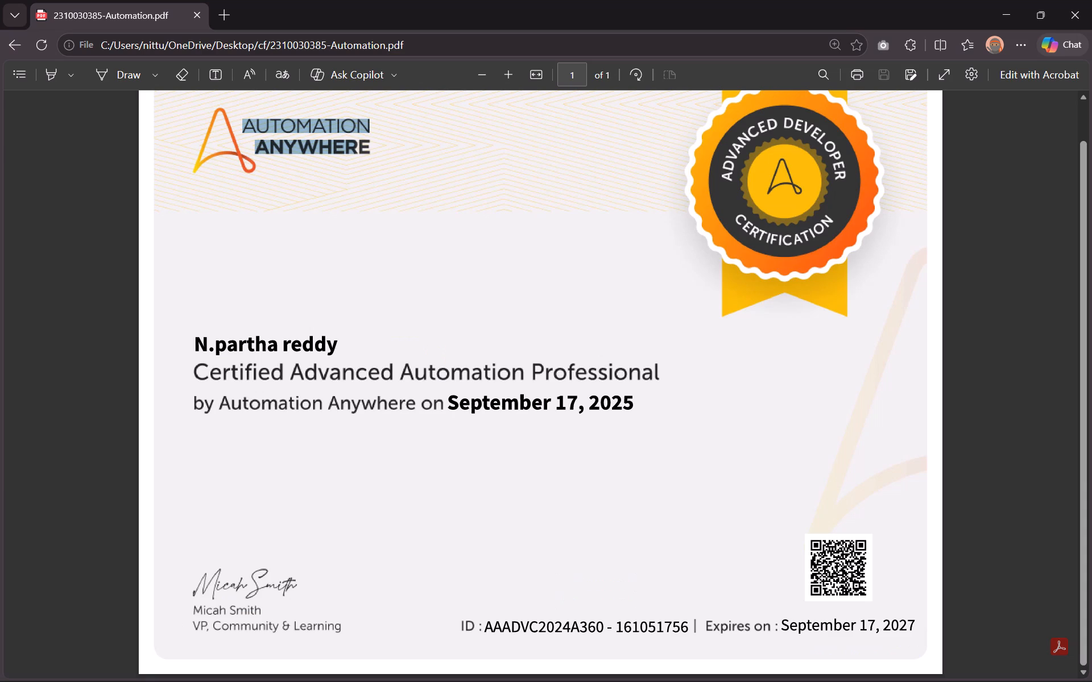
pyautogui.hotkey('alt', 'Tab')
pyautogui.press('e')
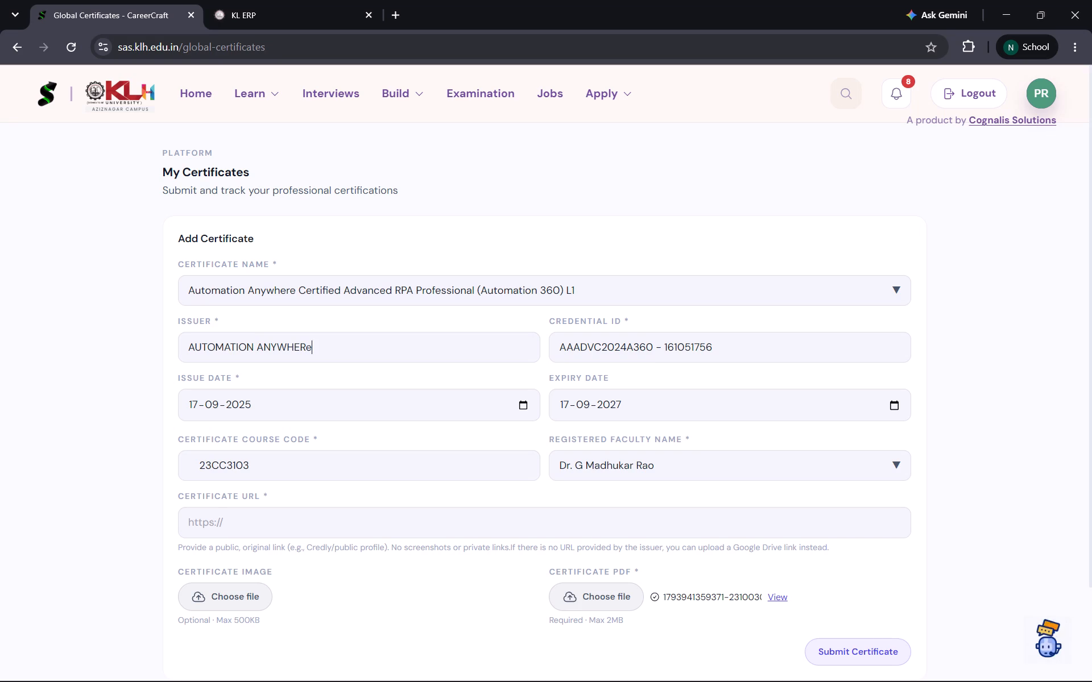
pyautogui.press('BackSpace')
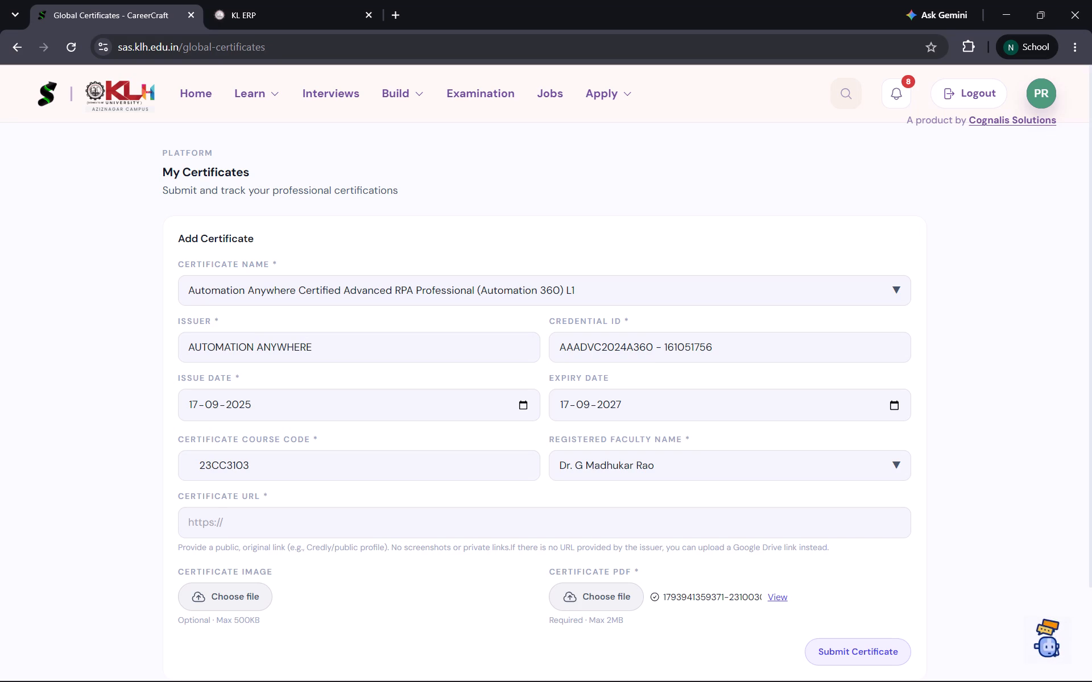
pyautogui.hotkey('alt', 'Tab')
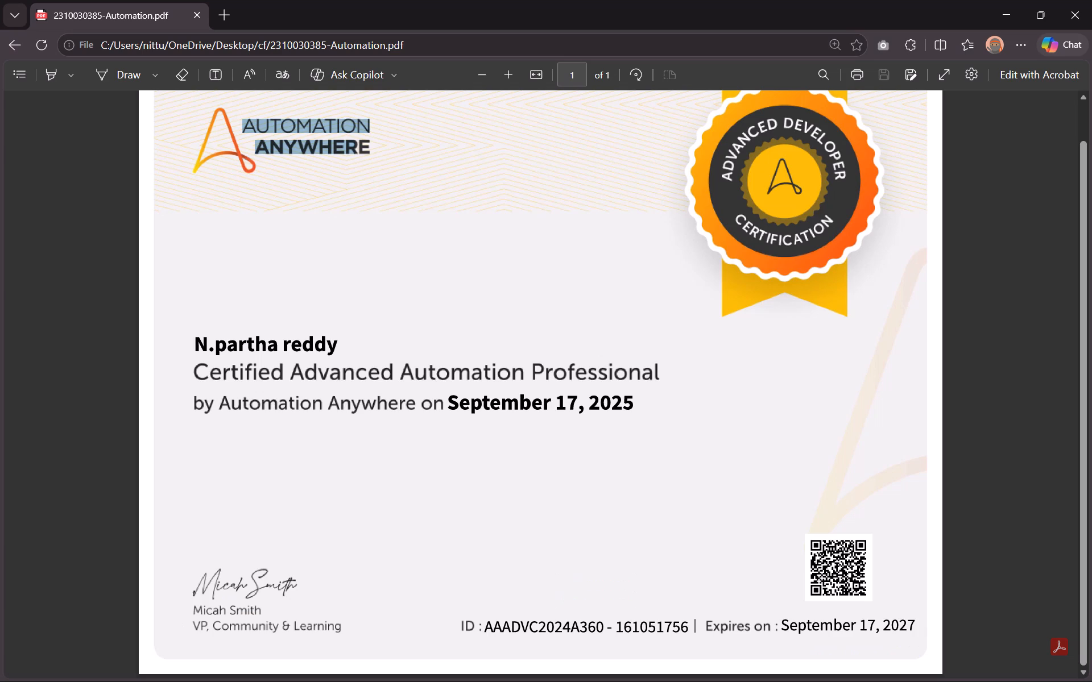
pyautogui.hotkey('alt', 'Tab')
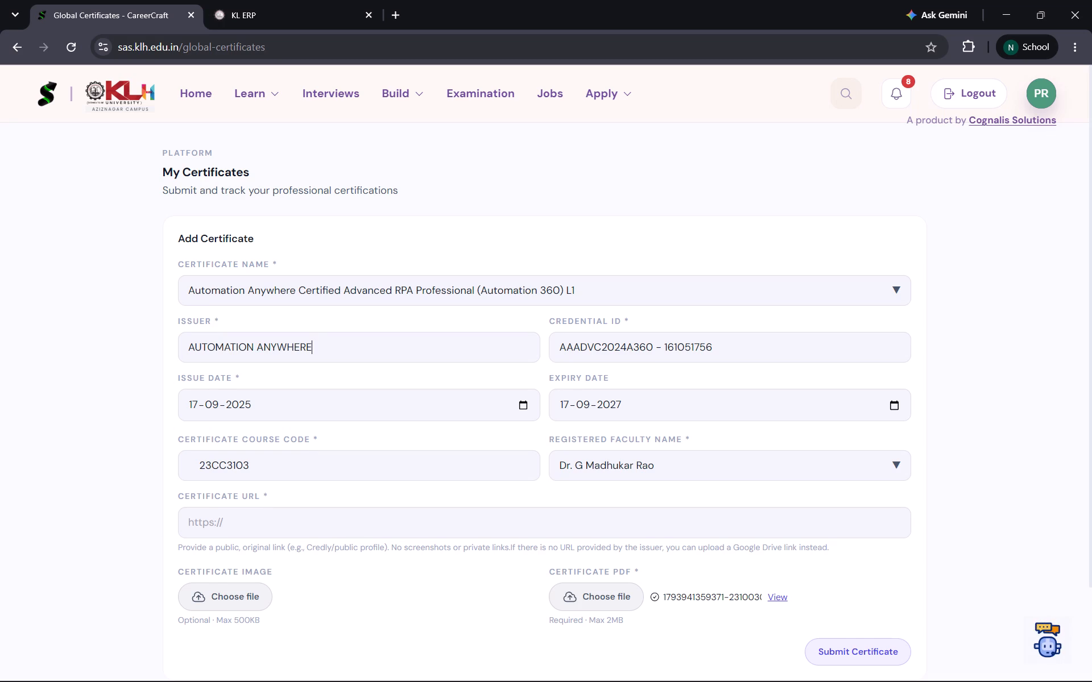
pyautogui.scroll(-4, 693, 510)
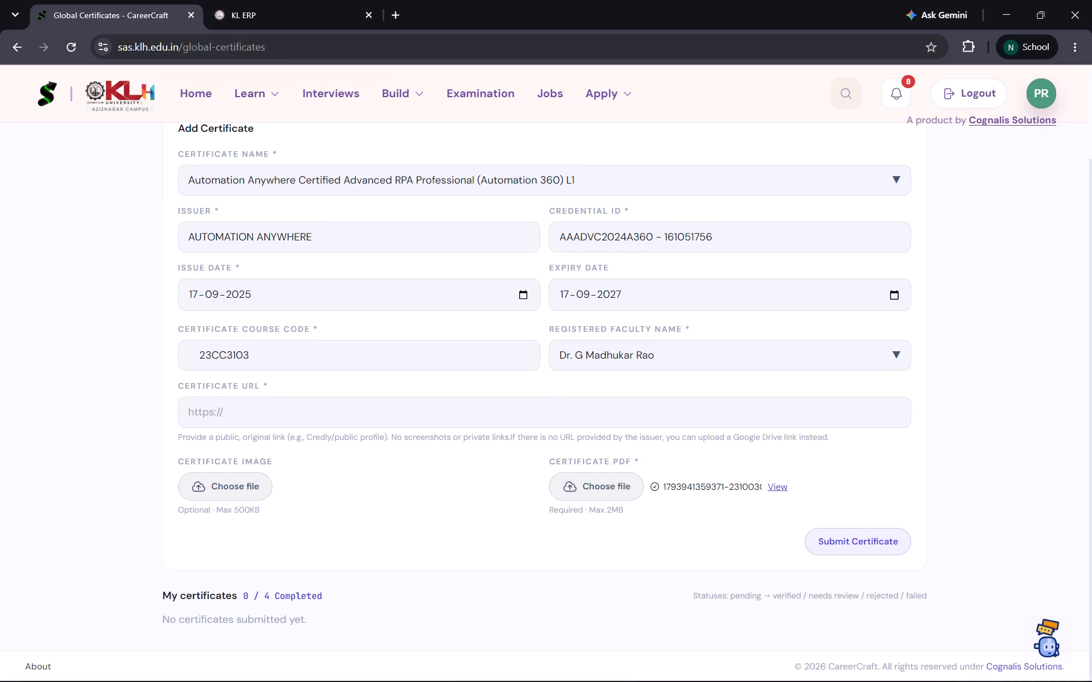
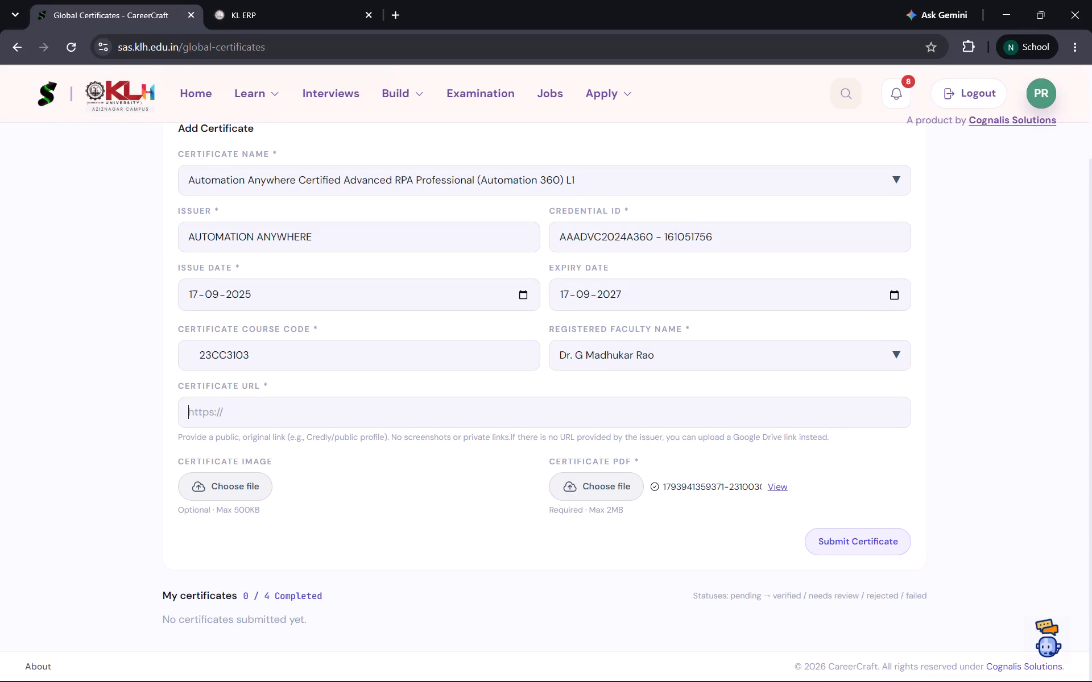
# Switch to the KL ERP student profile page with the registered courses list.
pyautogui.click(246, 0)
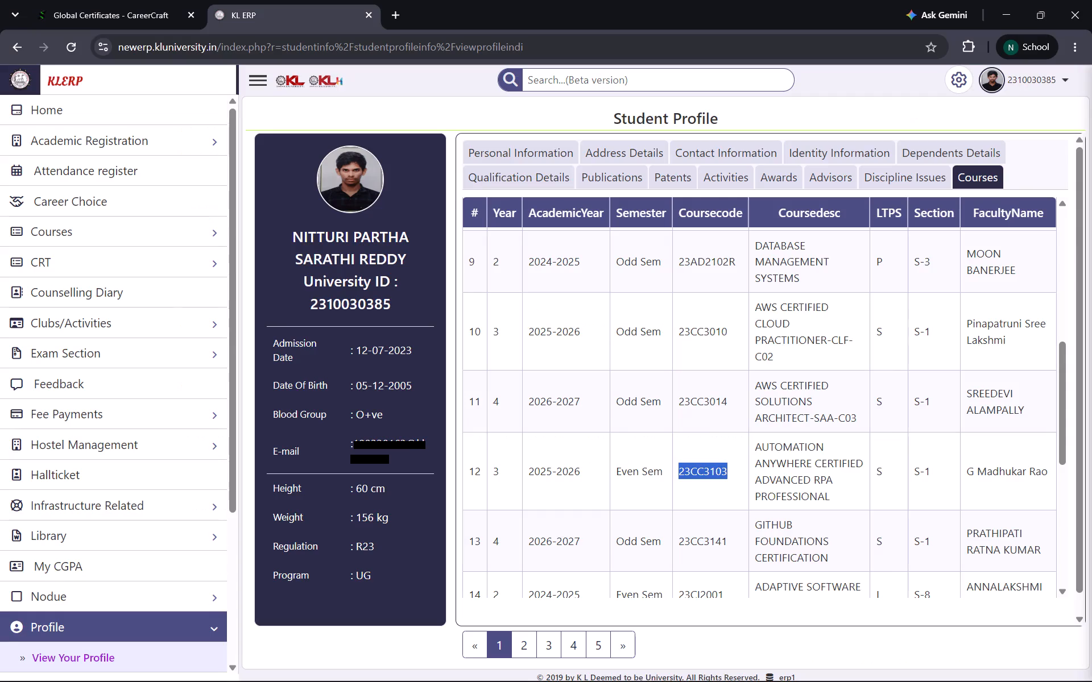
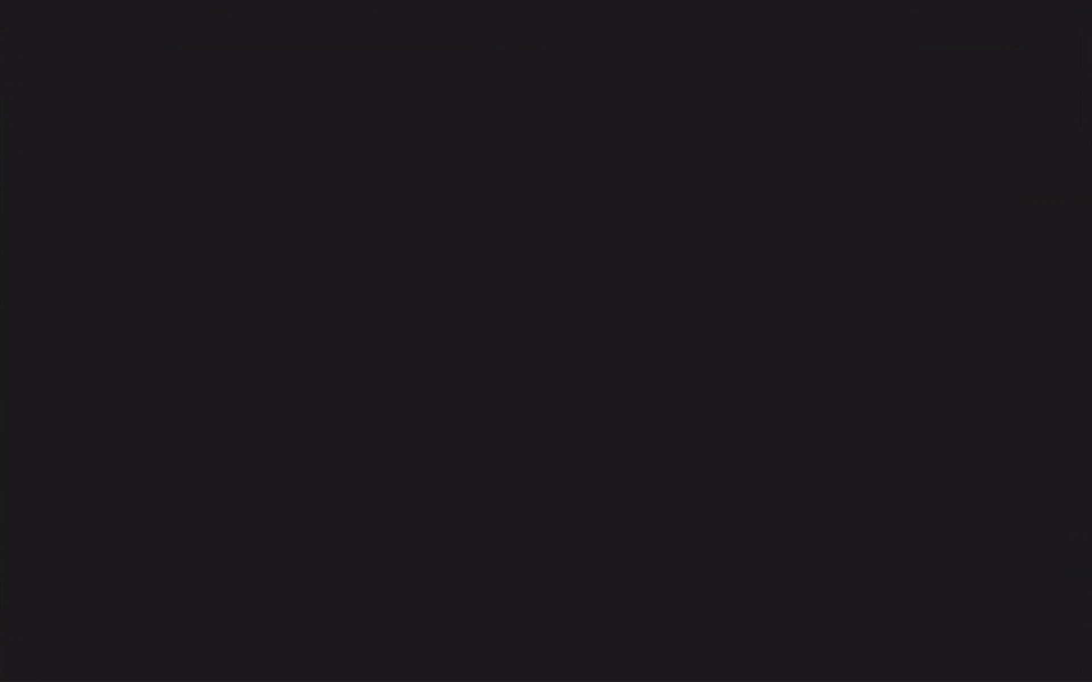
# Switch from the certificate PDF back to the Add Certificate form on CareerCraft's Global Certificates page in Chrome.
pyautogui.press('Escape')
pyautogui.hotkey('alt', 'Tab')
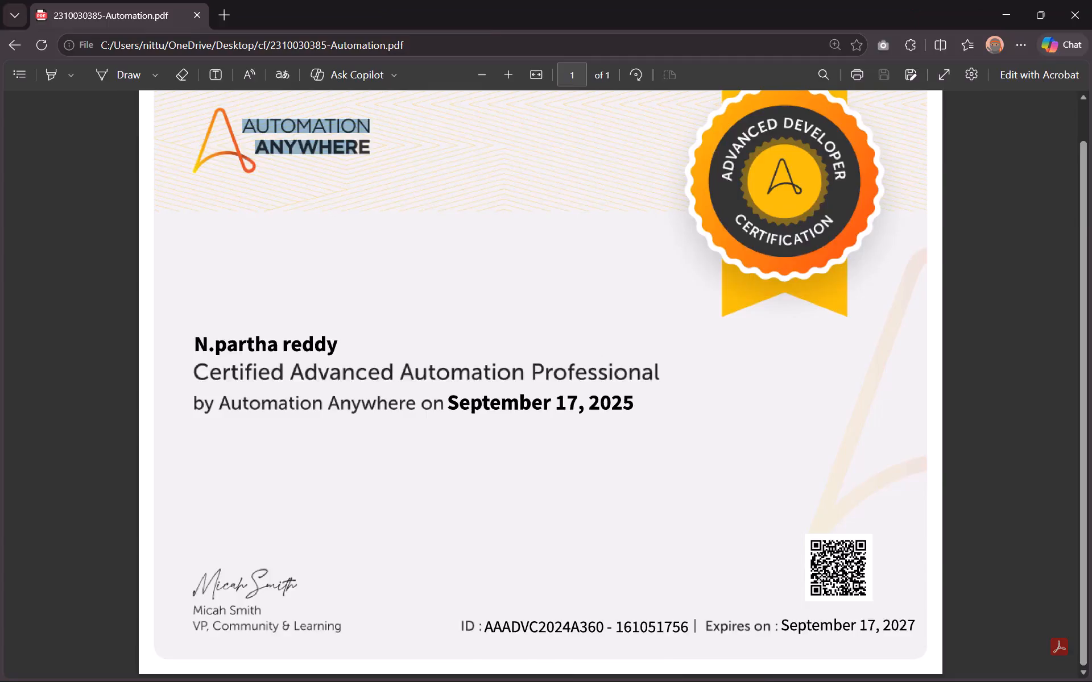
pyautogui.click(97, 0)
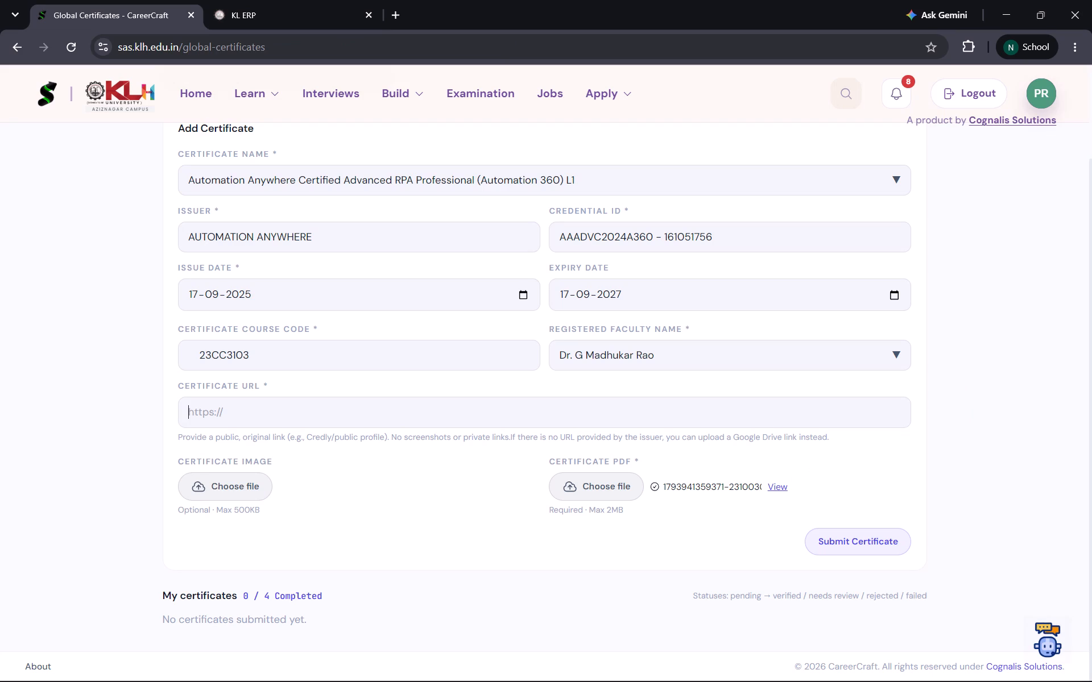
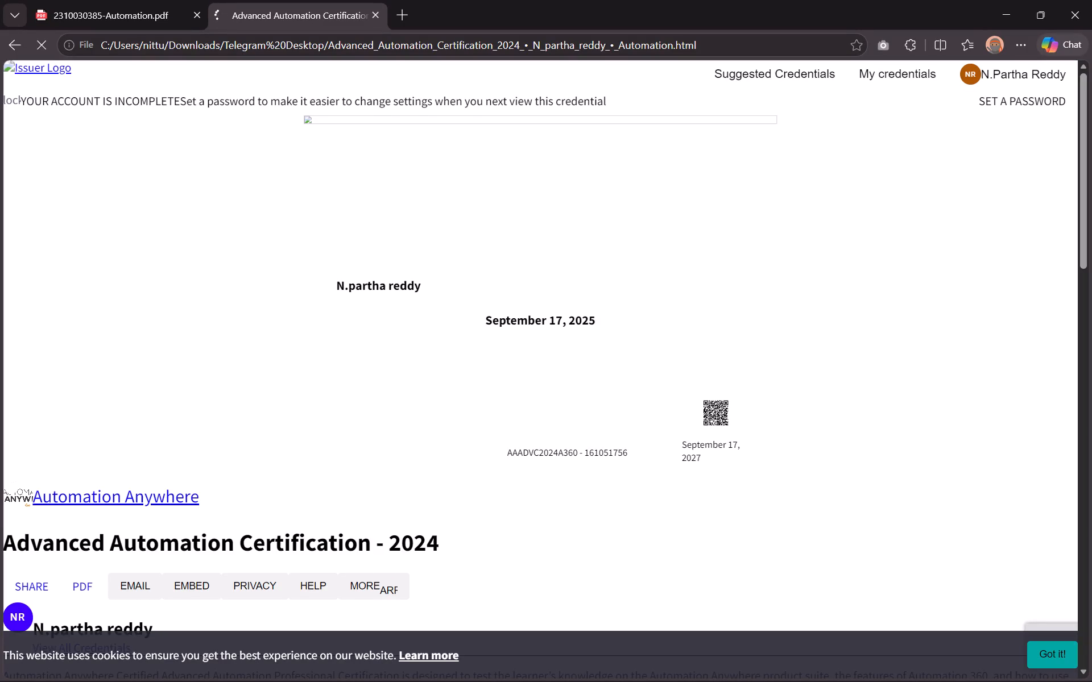
# In Microsoft Edge, look over the saved Advanced Automation Certification - 2024 page for certificate details and reload it.
pyautogui.scroll(-8, 923, 373)
pyautogui.scroll(5, 923, 373)
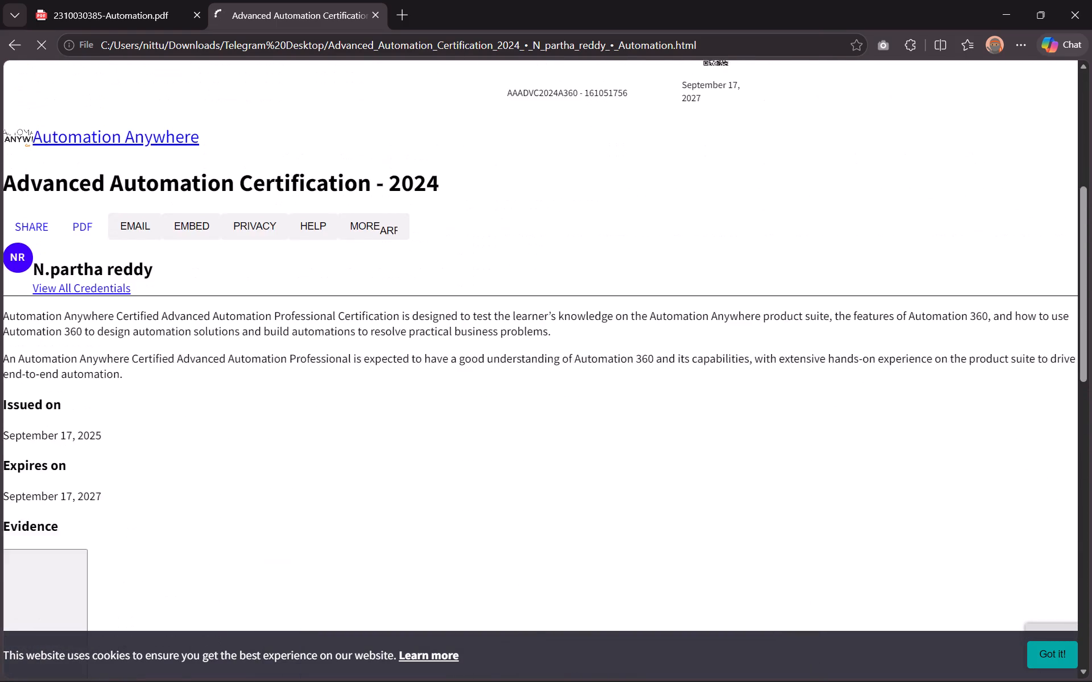
pyautogui.scroll(6, 923, 373)
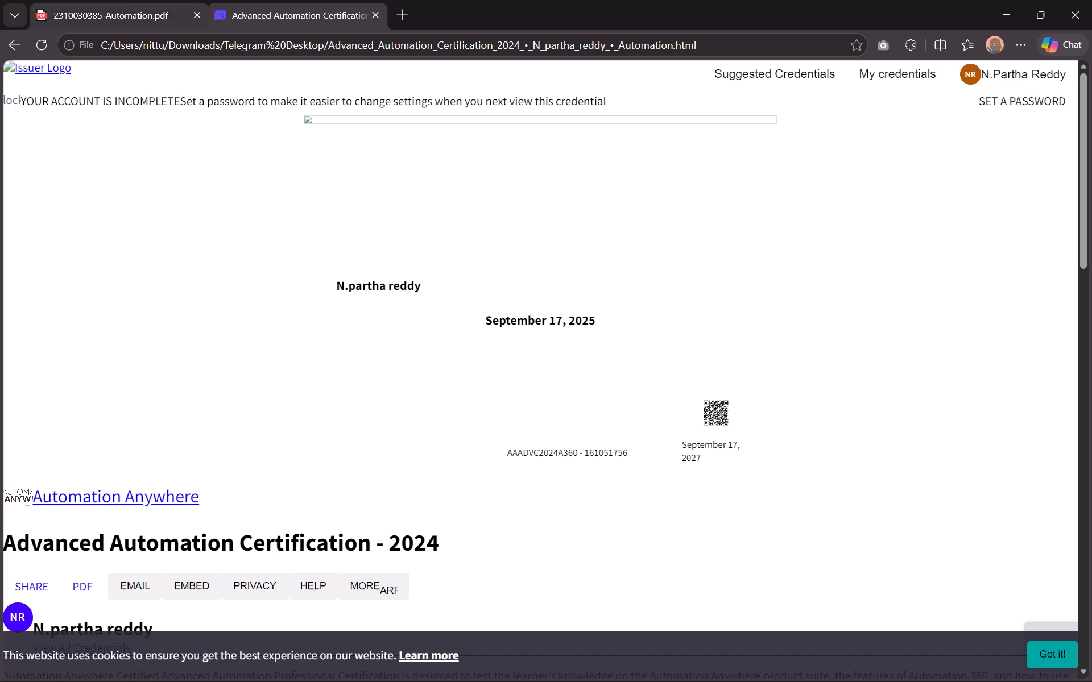
pyautogui.click(44, 42)
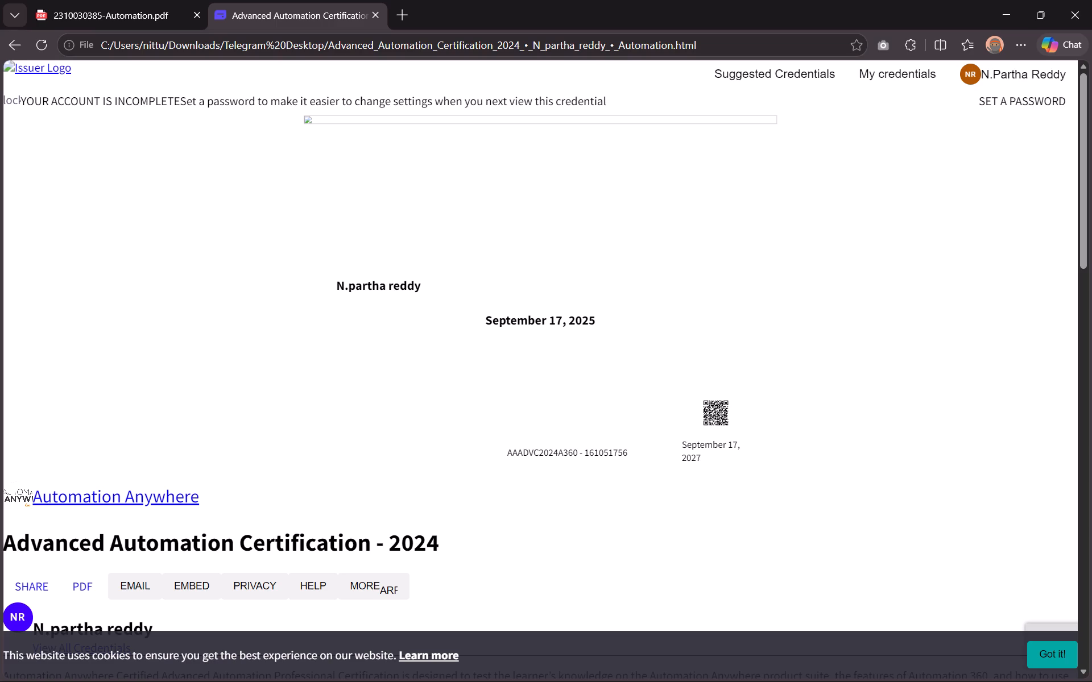
pyautogui.click(34, 38)
pyautogui.hscroll(1, 34, 38)
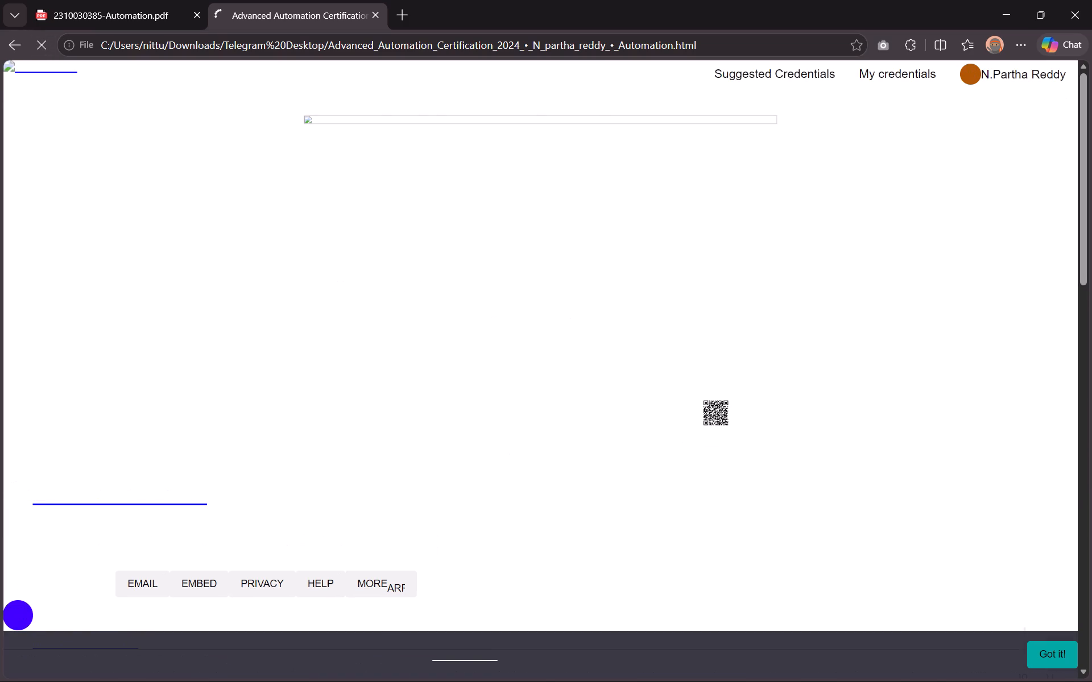
pyautogui.scroll(1, 478, 236)
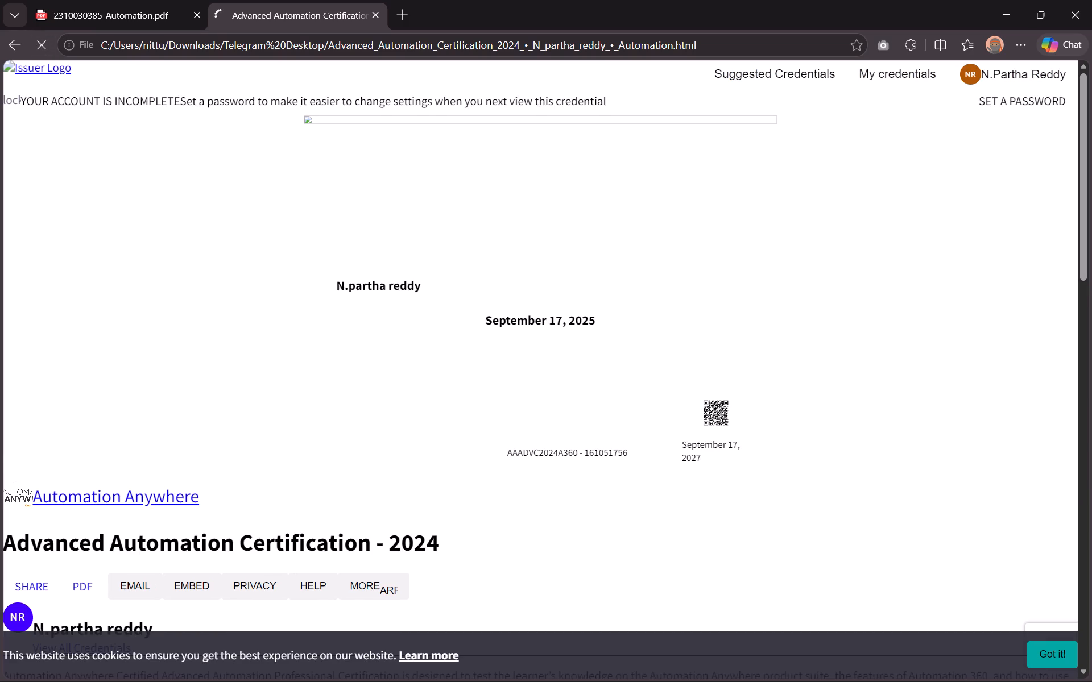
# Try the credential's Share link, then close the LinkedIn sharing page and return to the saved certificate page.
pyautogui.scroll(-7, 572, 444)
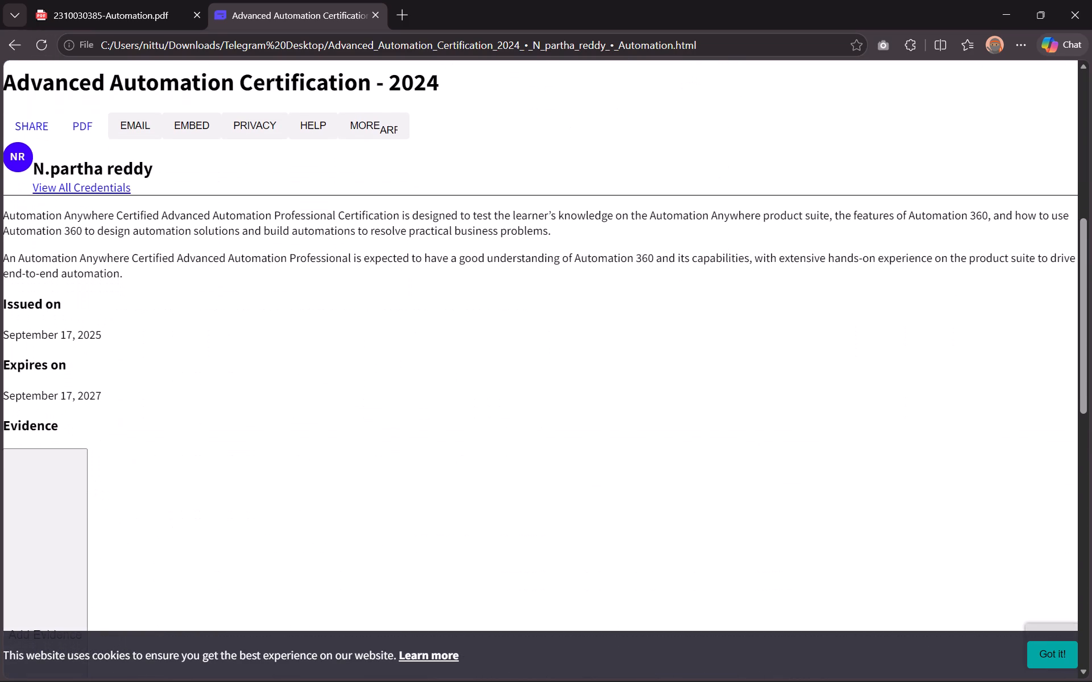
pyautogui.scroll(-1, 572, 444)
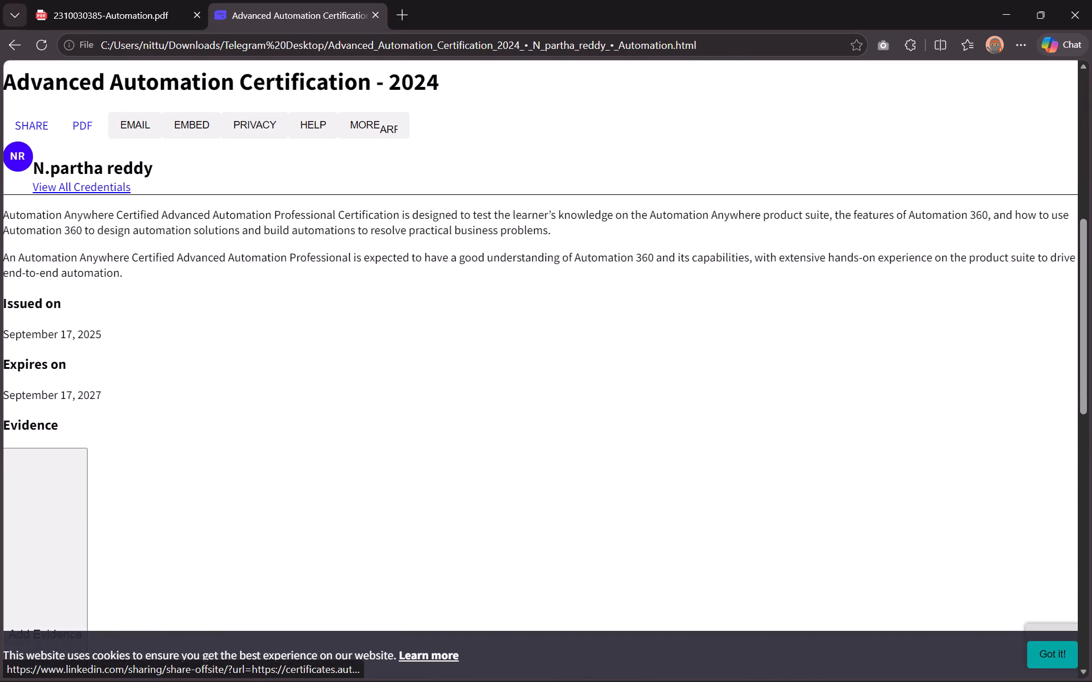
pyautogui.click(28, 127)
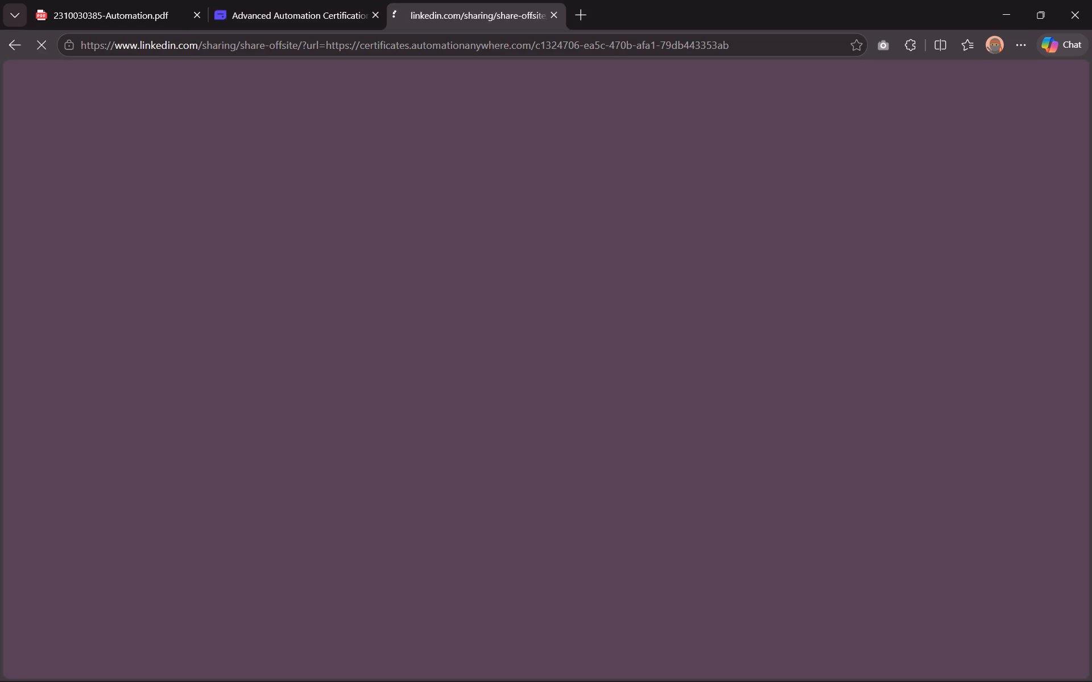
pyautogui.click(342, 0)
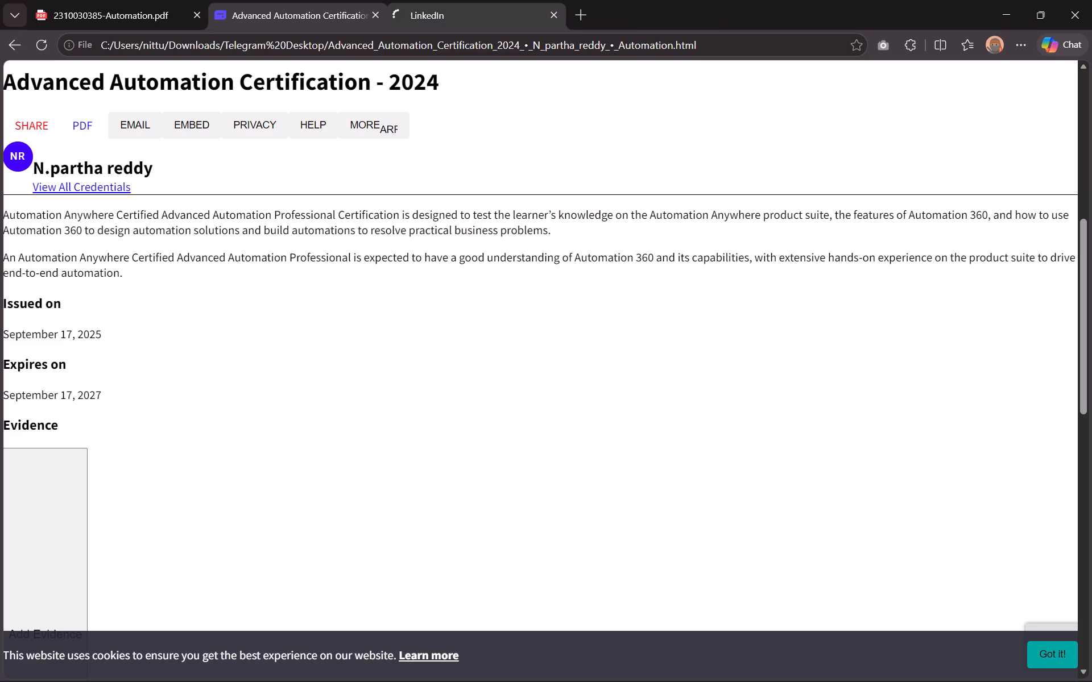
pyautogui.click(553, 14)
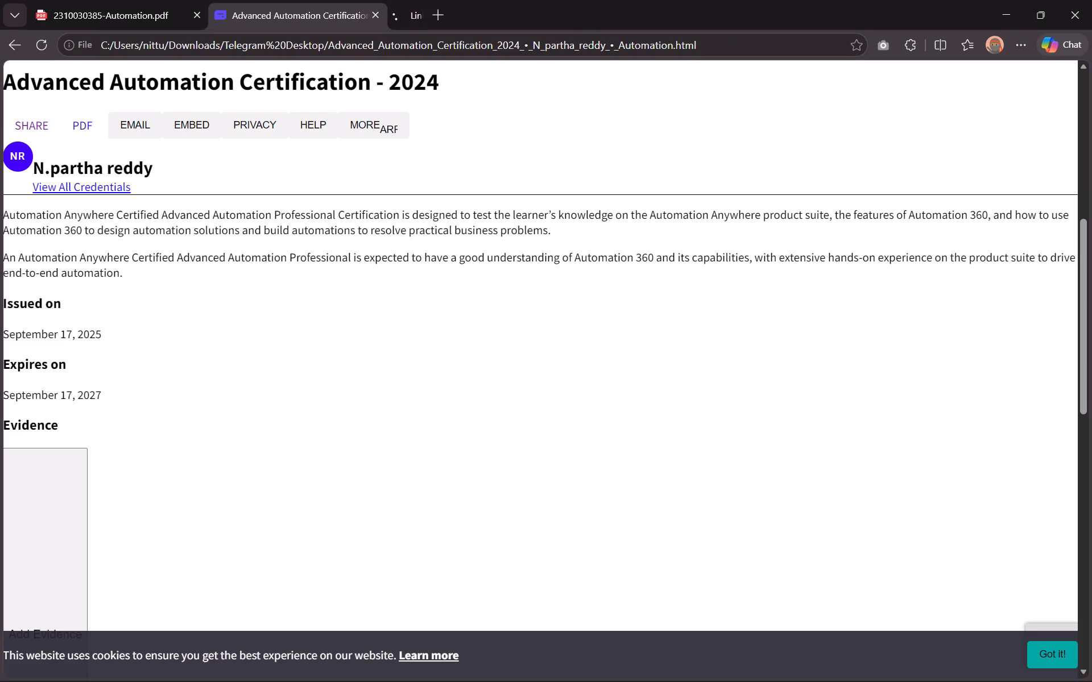
# Open the credential holder's full list of credentials on the Automation Anywhere certificates site.
pyautogui.scroll(4, 420, 469)
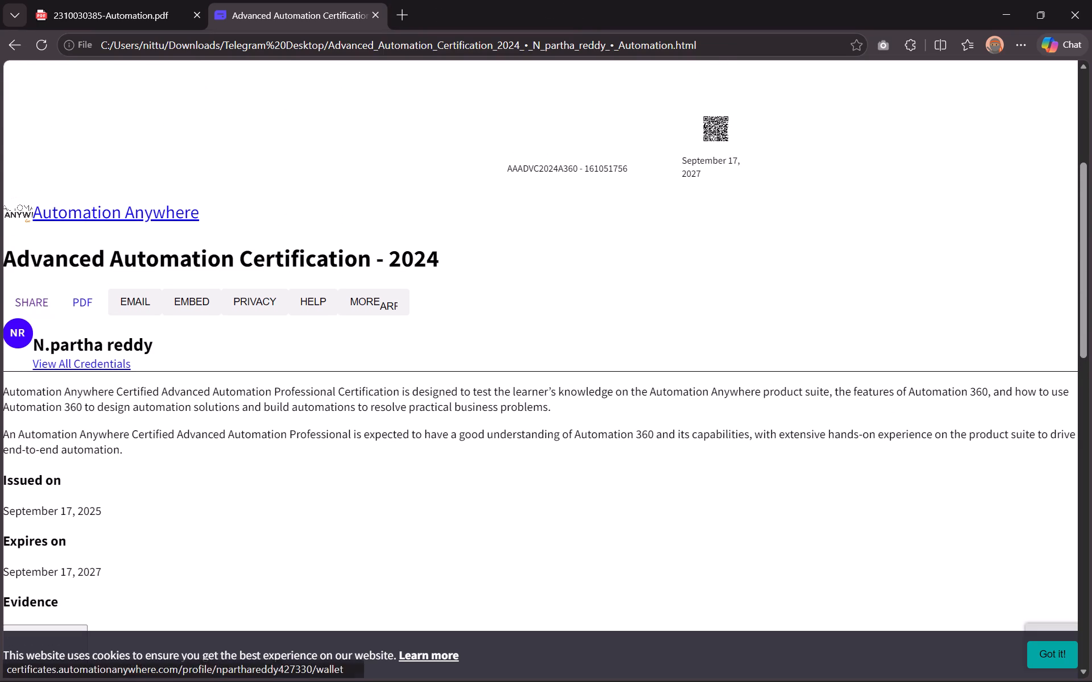
pyautogui.click(78, 367)
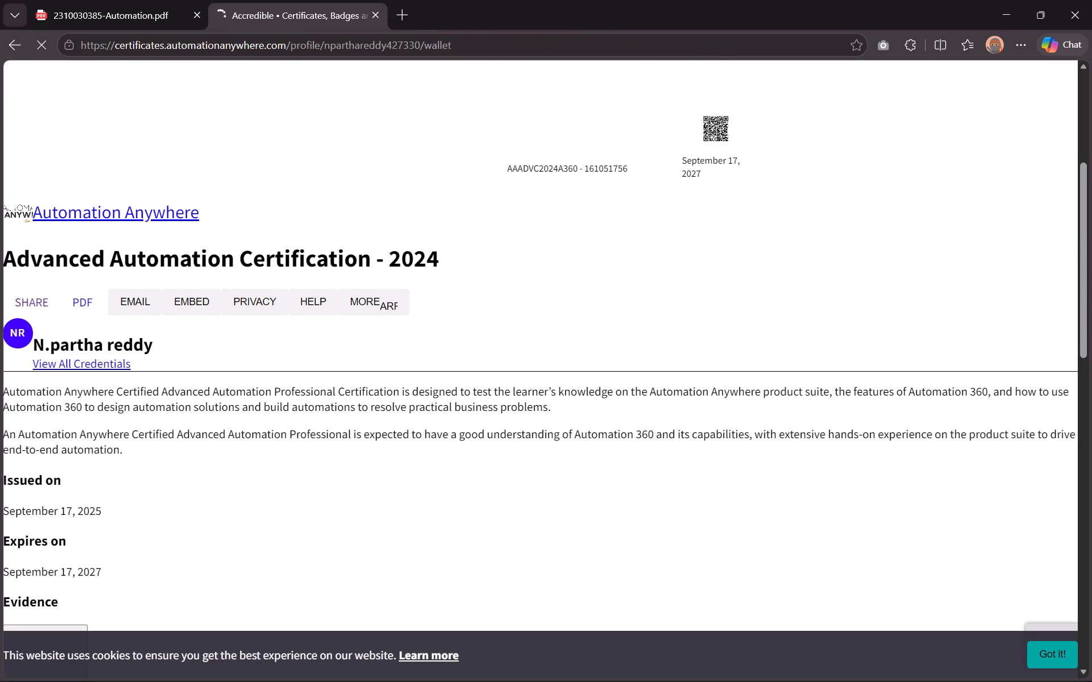
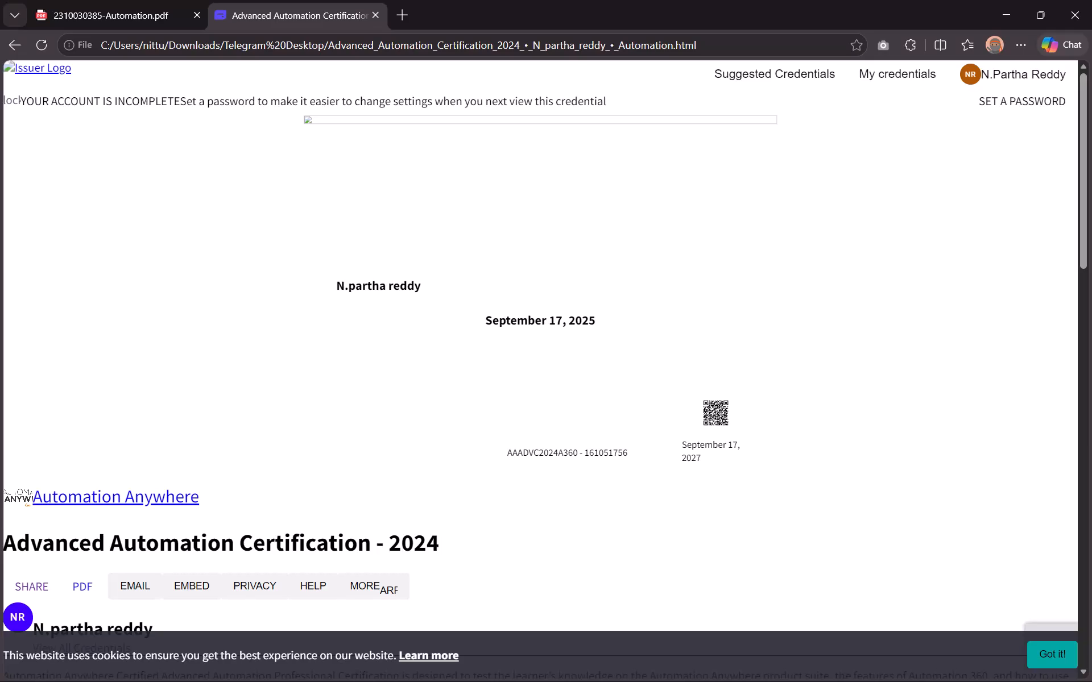
# Check the certificate issuer's Automation Anywhere link, then return to the saved Advanced Automation Certification - 2024 page.
pyautogui.click(106, 501)
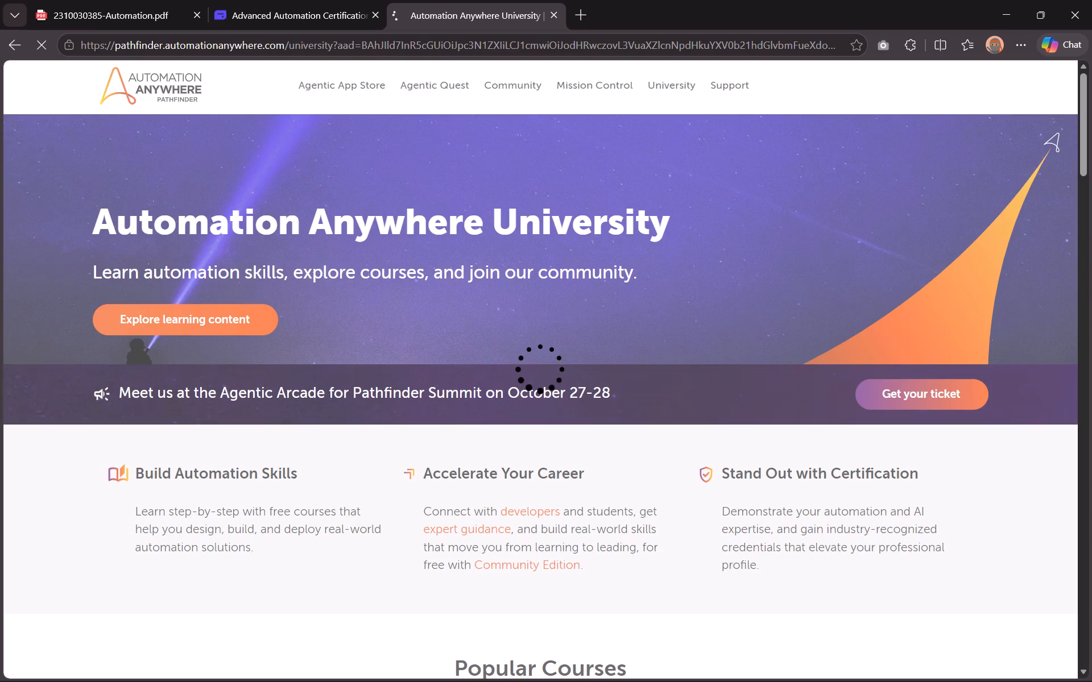
pyautogui.hscroll(10, 439, 231)
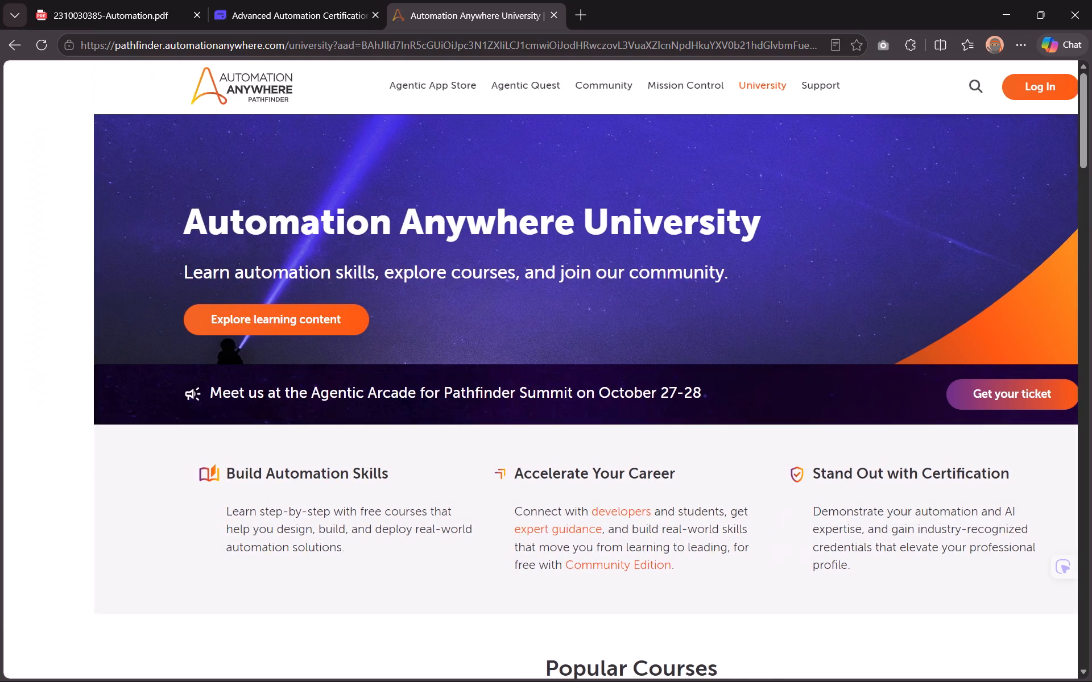
pyautogui.hscroll(16, 439, 231)
pyautogui.click(325, 0)
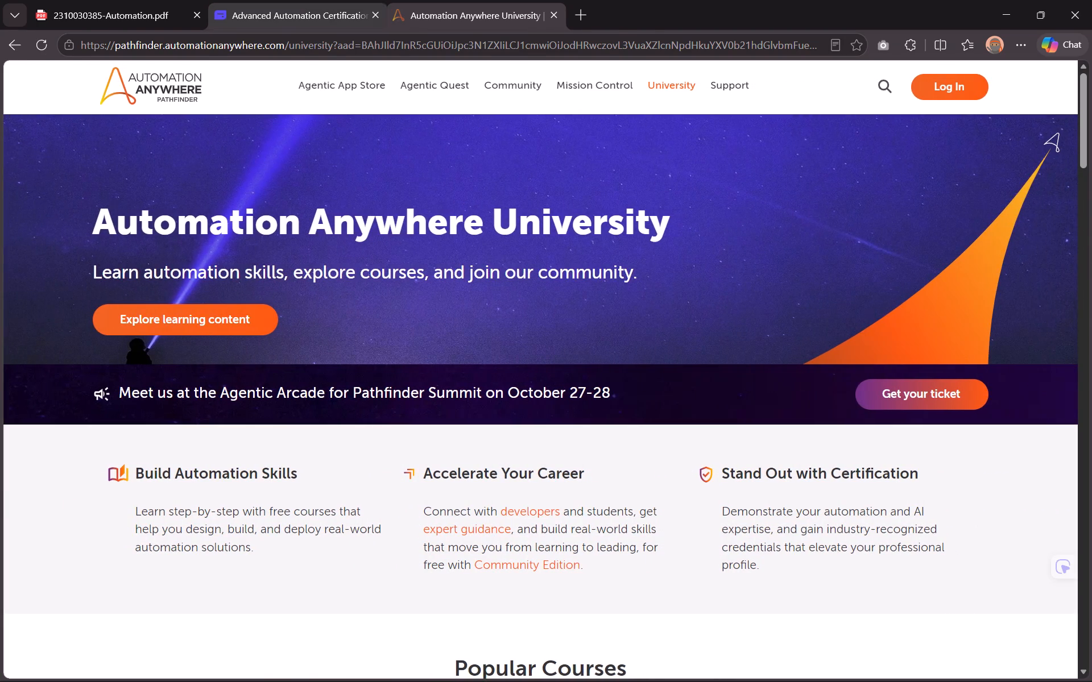
# Try to open the More options for the Advanced Automation Certification - 2024 credential.
pyautogui.scroll(1, 529, 360)
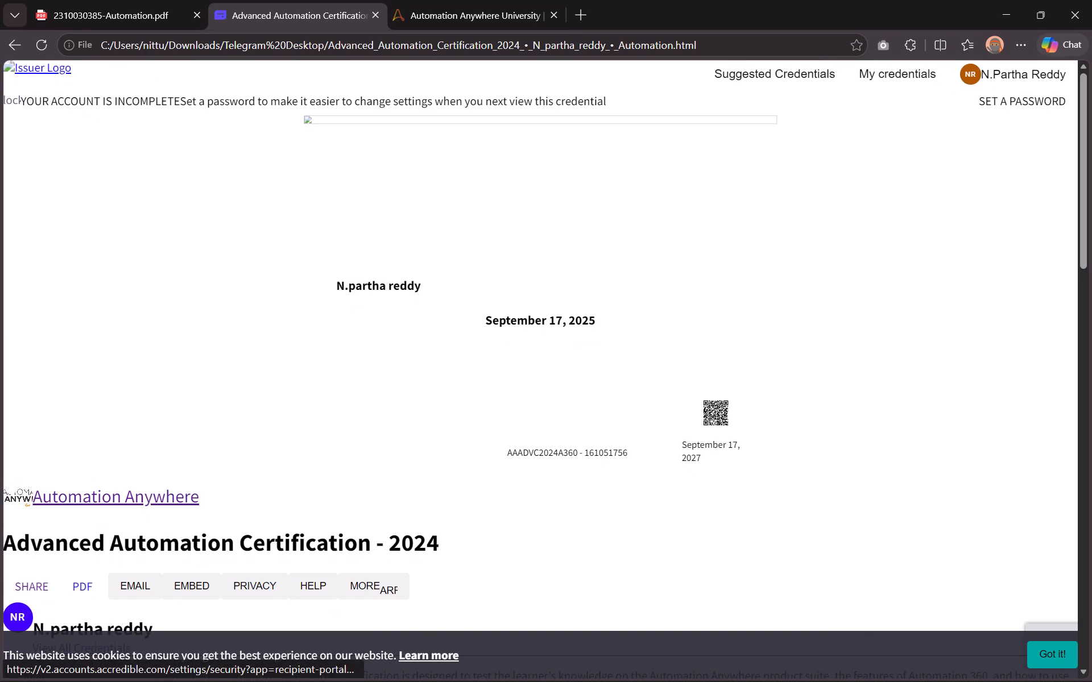
pyautogui.scroll(-3, 502, 455)
pyautogui.click(368, 374)
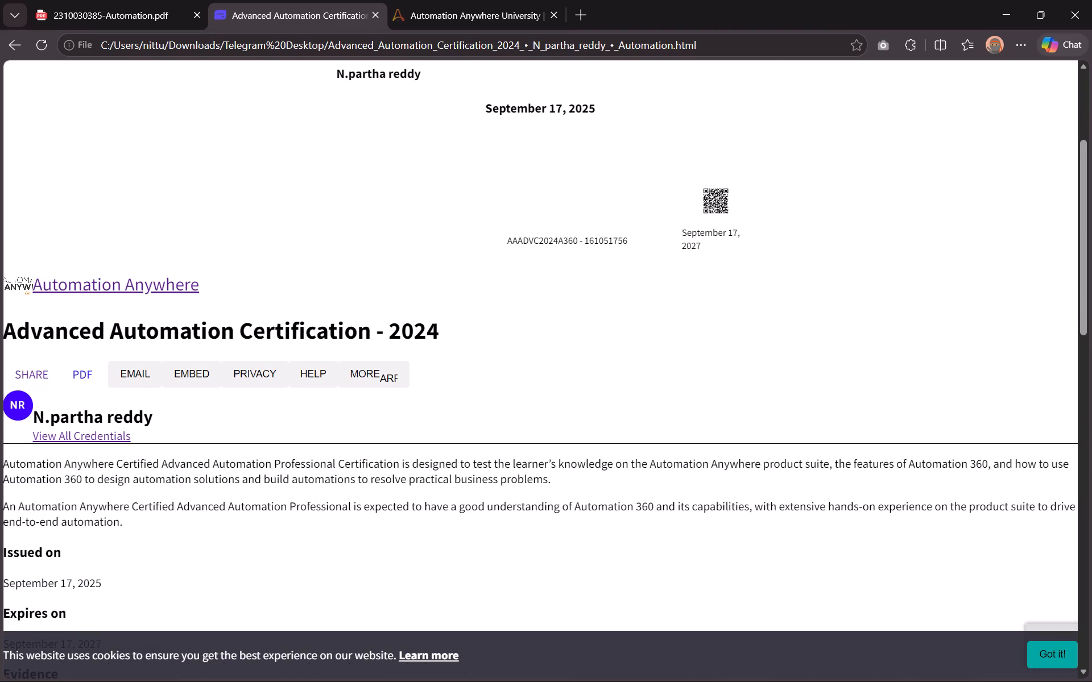
# Check the LinkedIn link under Share Credential, then close the LinkedIn page and return to the saved certificate page.
pyautogui.scroll(-4, 461, 431)
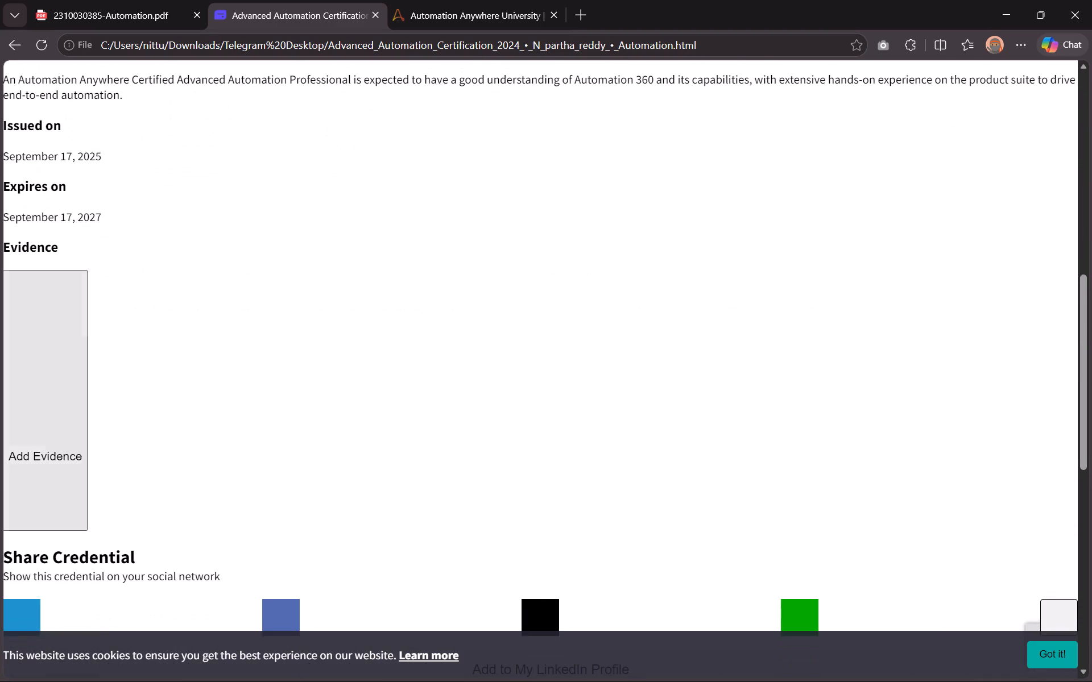
pyautogui.scroll(-7, 332, 302)
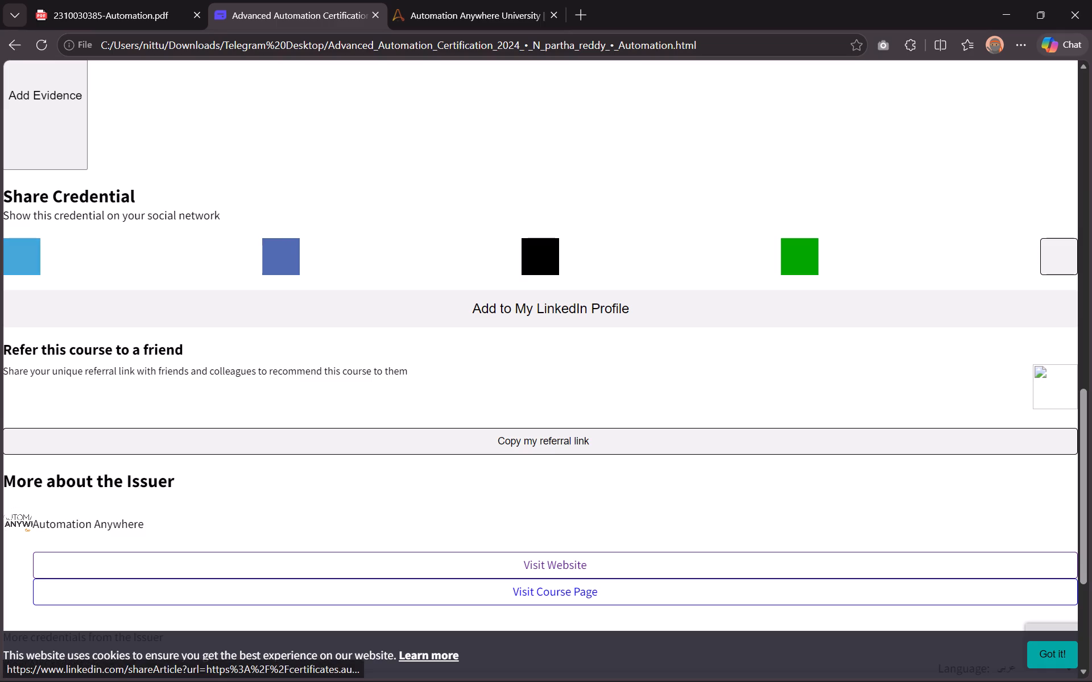
pyautogui.click(28, 259)
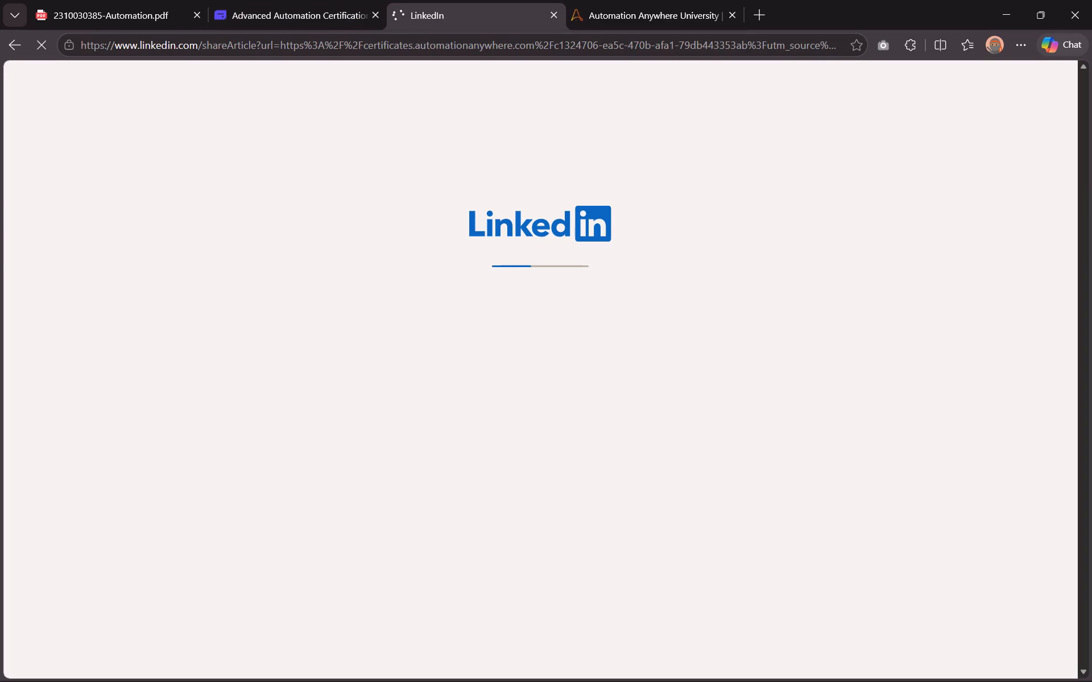
pyautogui.click(554, 16)
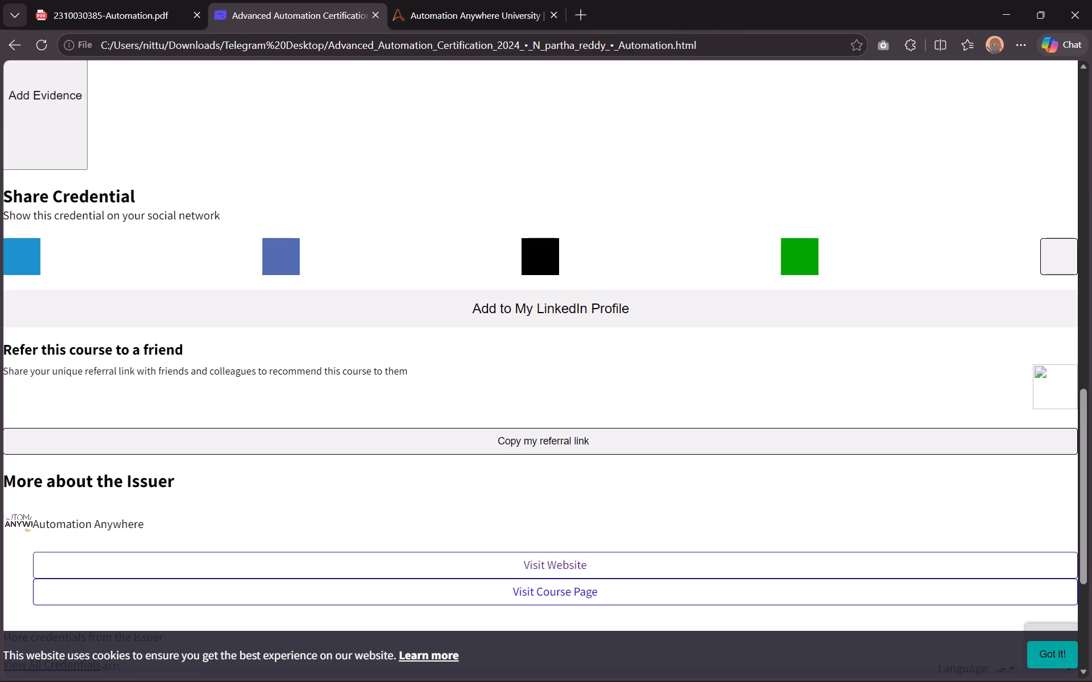
pyautogui.click(283, 25)
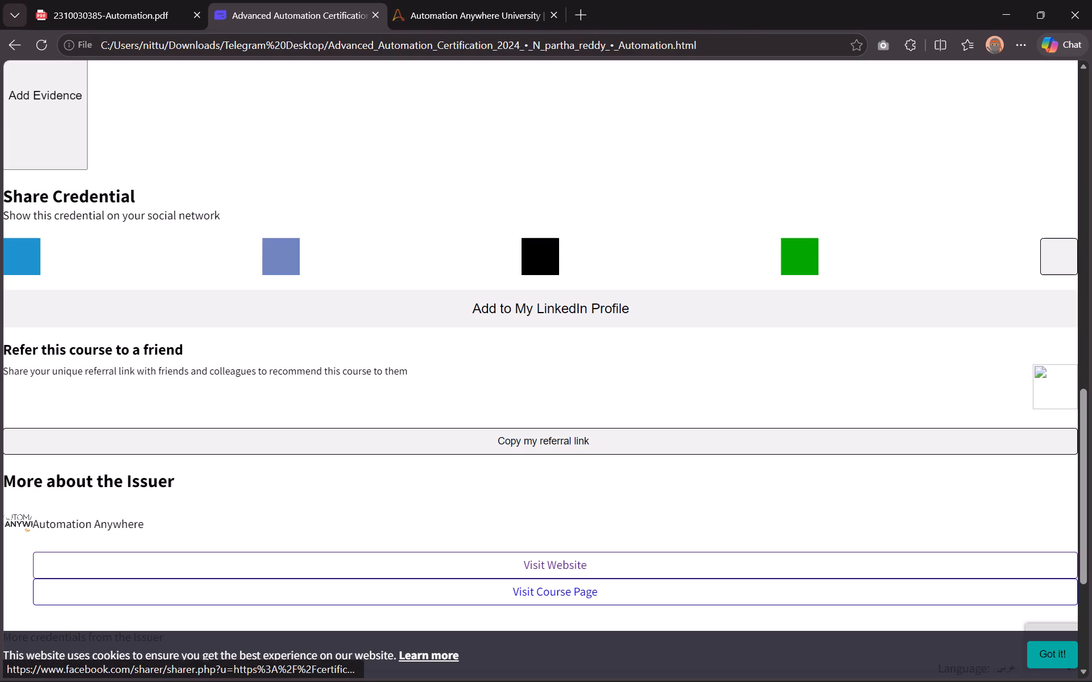
# Check the Facebook link under Share Credential, then return to the saved certificate page, leaving the Facebook page open.
pyautogui.click(287, 257)
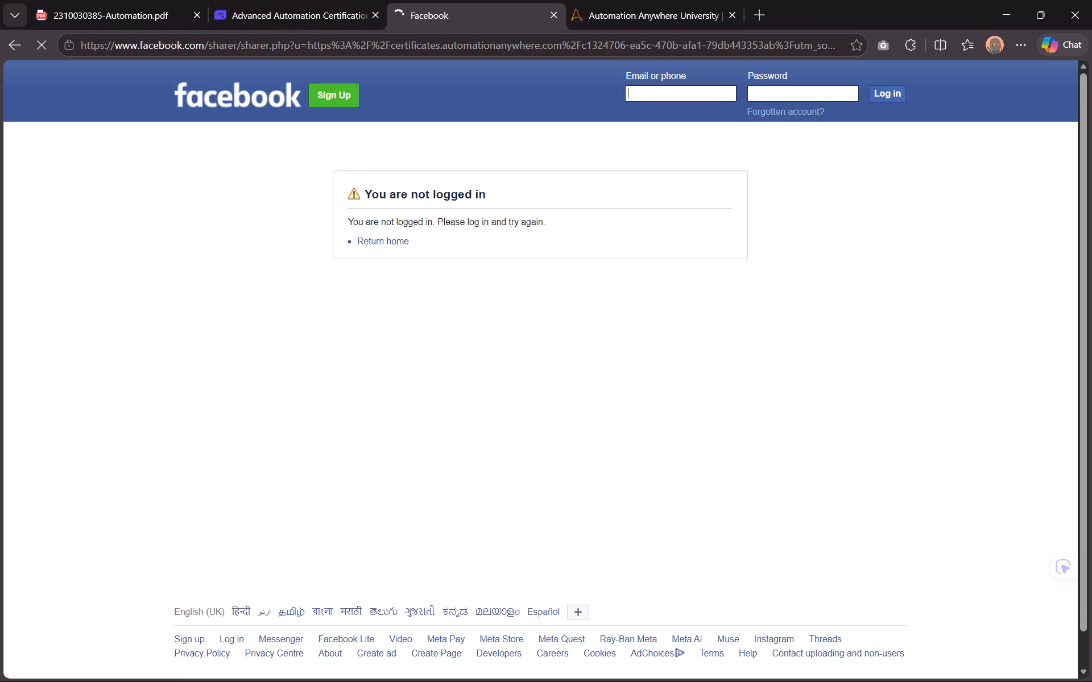
pyautogui.click(311, 0)
# Open the black social network link under Share Credential.
pyautogui.click(531, 273)
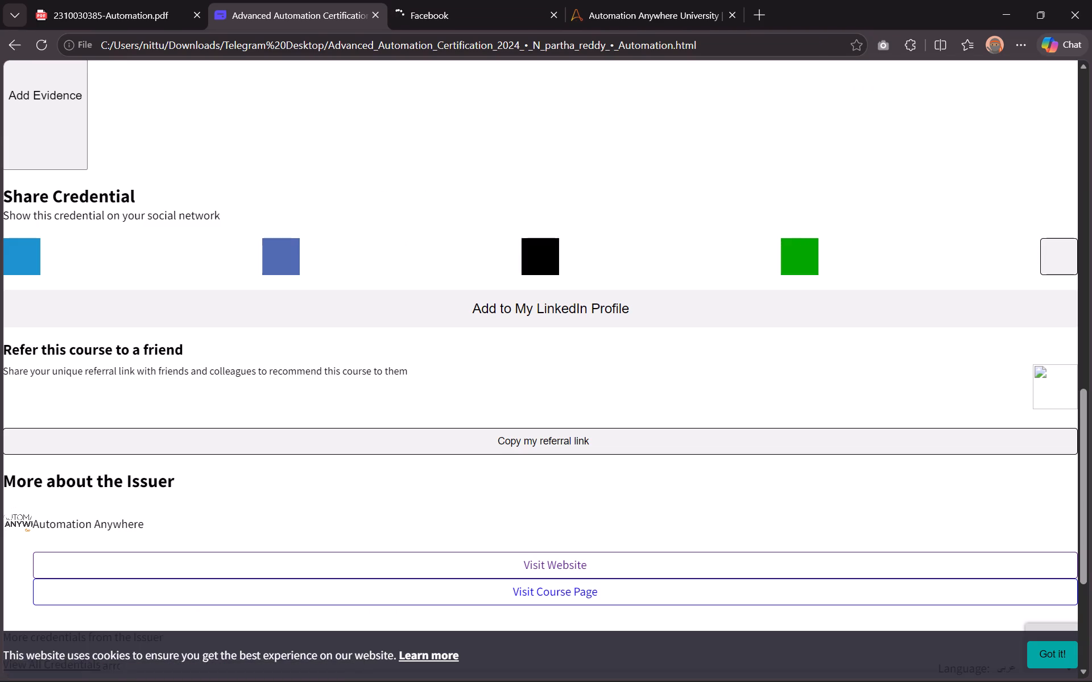
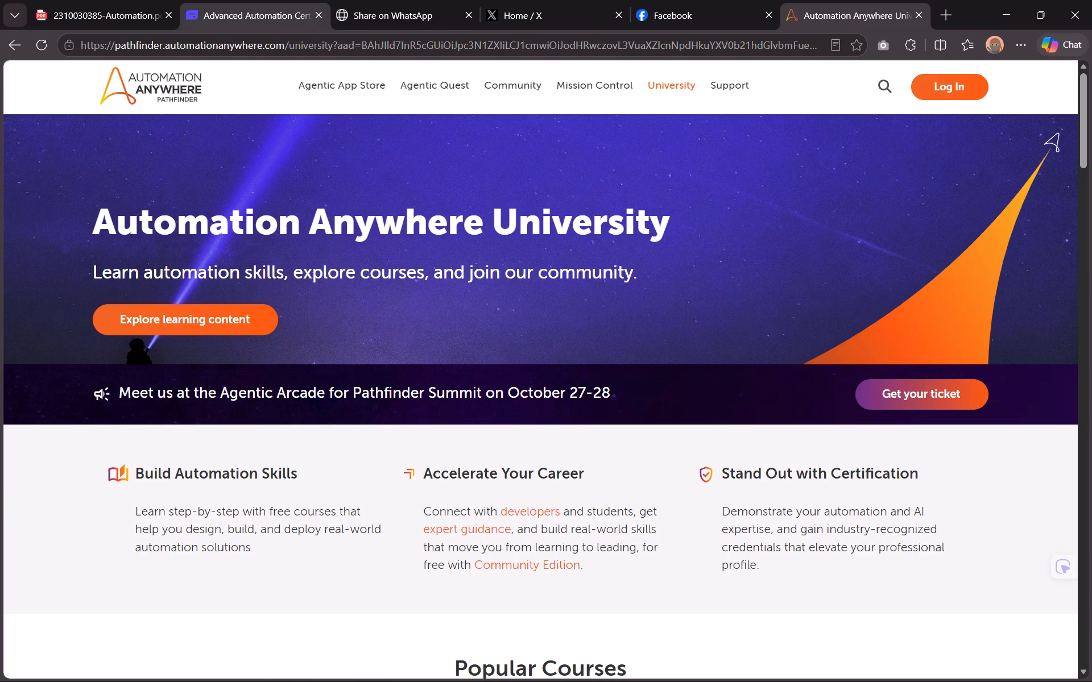
# Return to the saved Advanced Automation Certification - 2024 page and try to open My credentials.
pyautogui.click(895, 68)
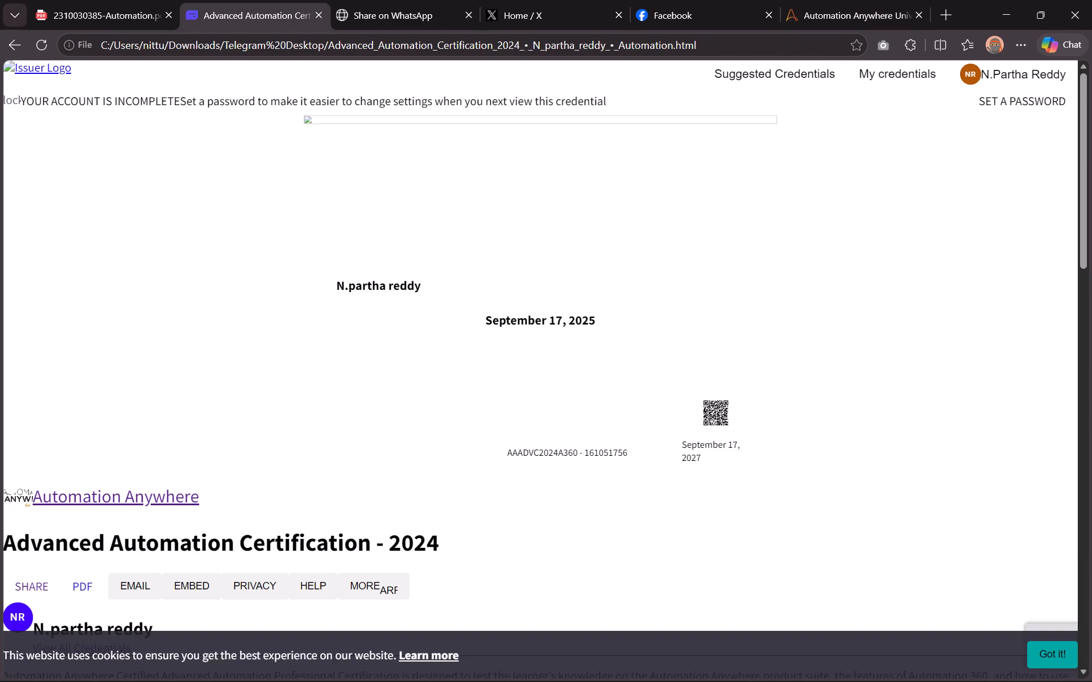
pyautogui.tripleClick(895, 68)
# Look through the saved certificate page's Share Credential and More about the Issuer sections for an online certificate link.
pyautogui.scroll(-5, 519, 469)
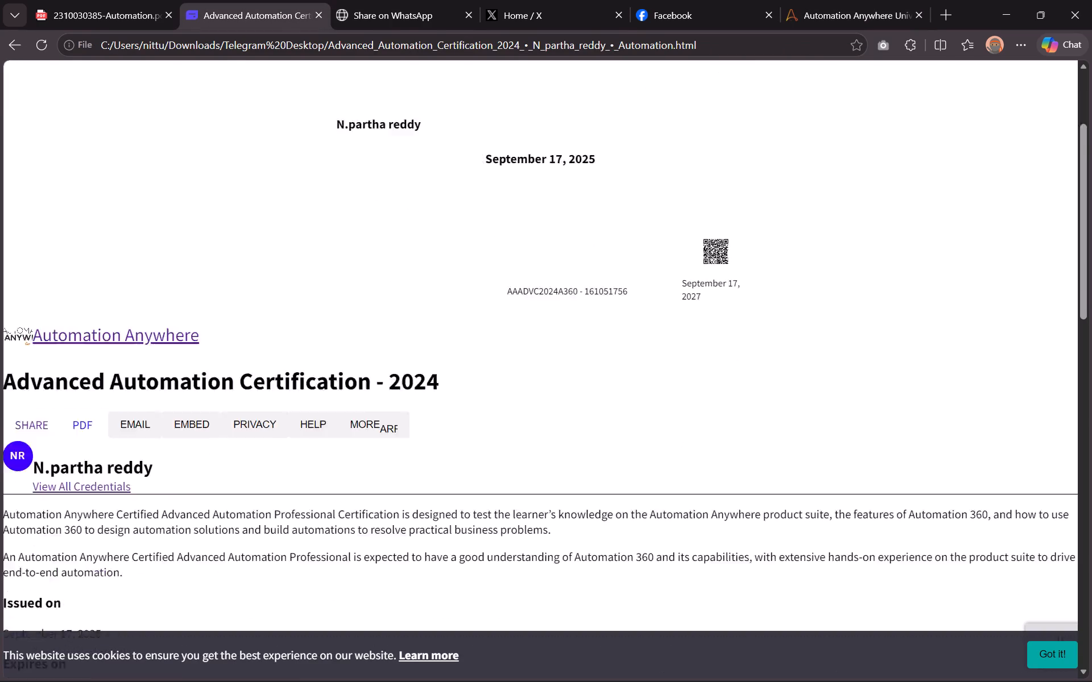
pyautogui.scroll(-5, 519, 469)
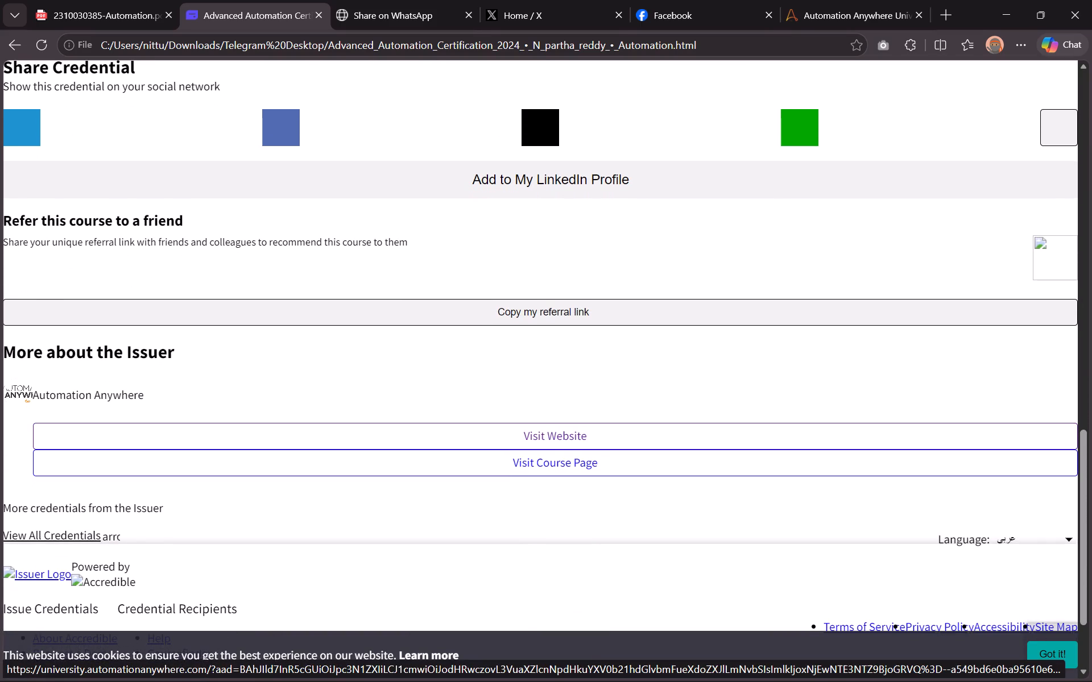
# Visit the issuer's website from the certificate's More about the Issuer section and open the Automation Anywhere University login.
pyautogui.scroll(-4, 585, 436)
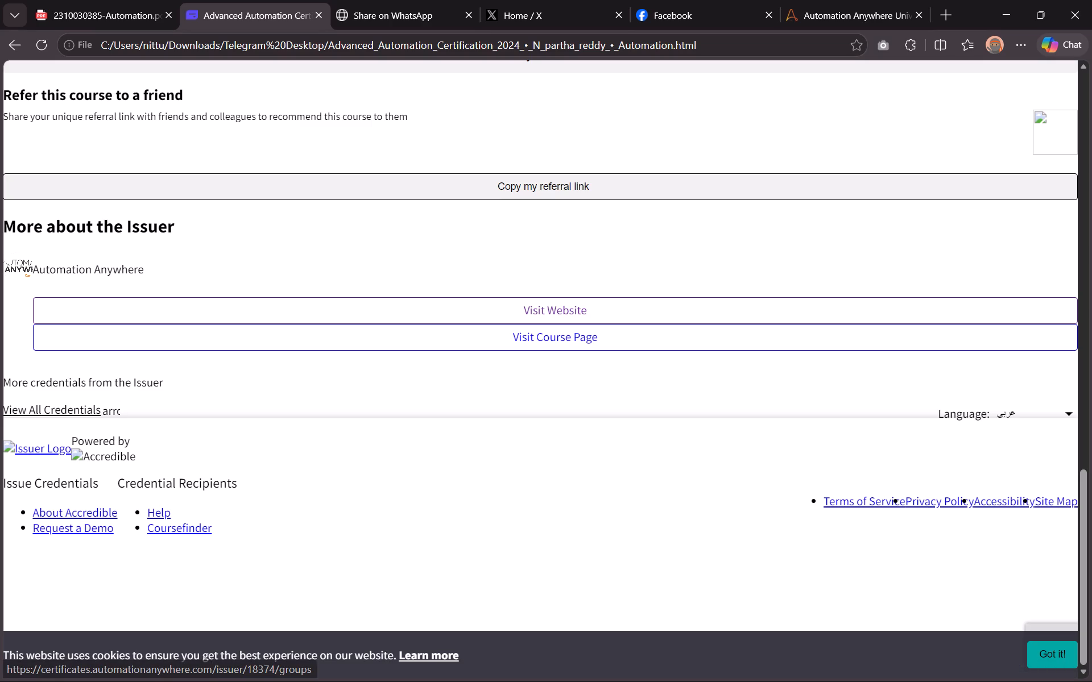
pyautogui.click(535, 310)
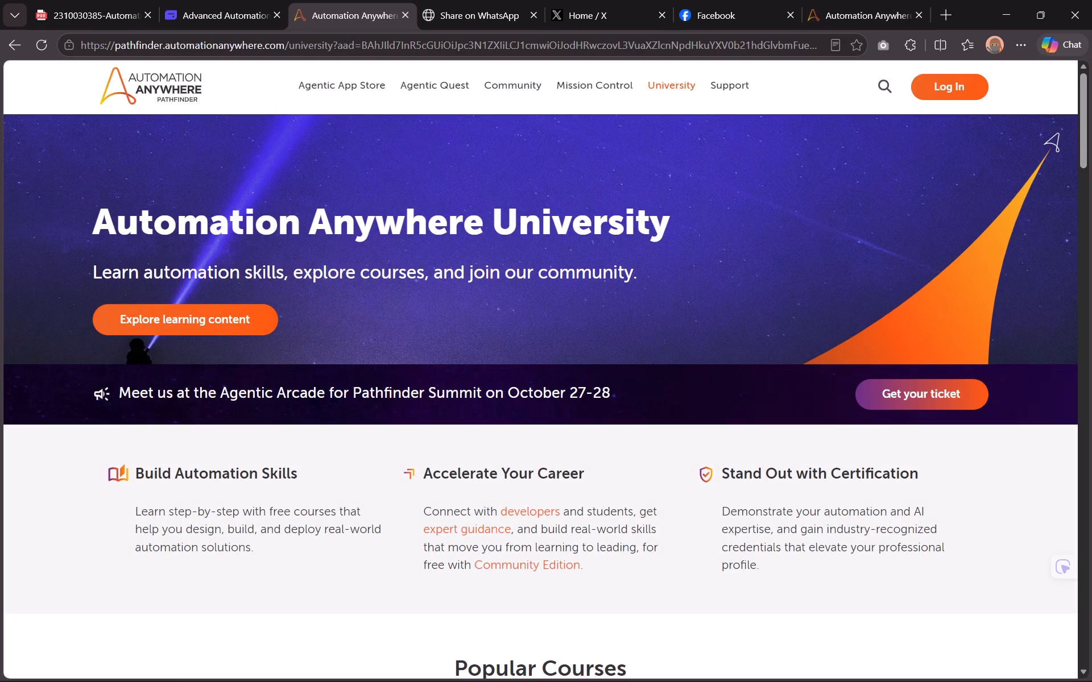
pyautogui.click(962, 87)
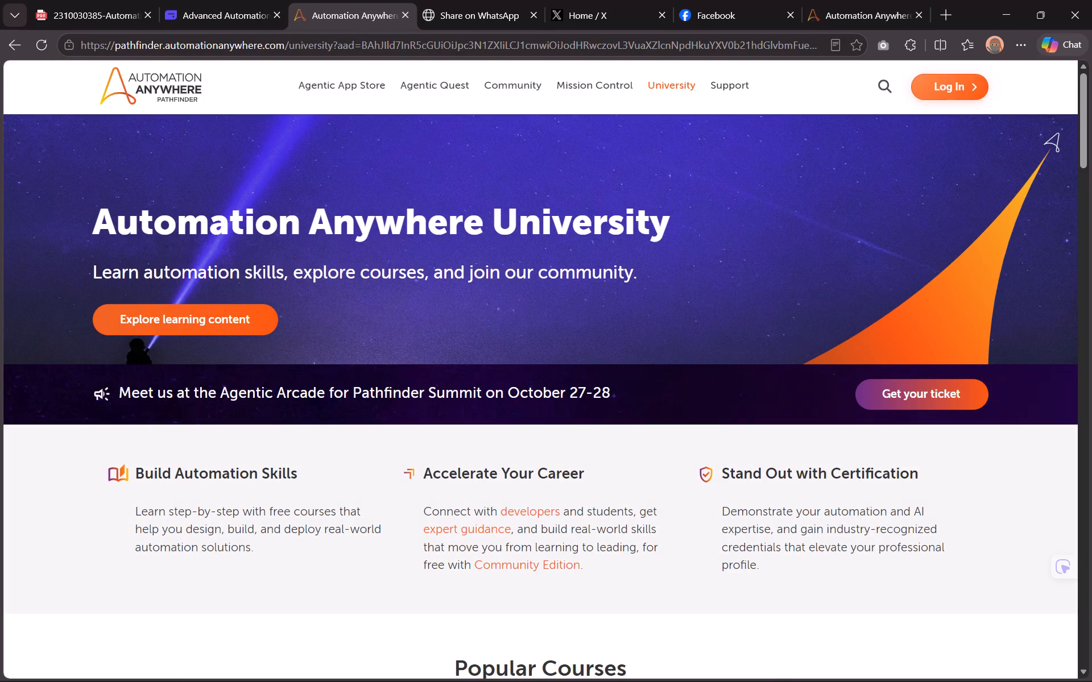
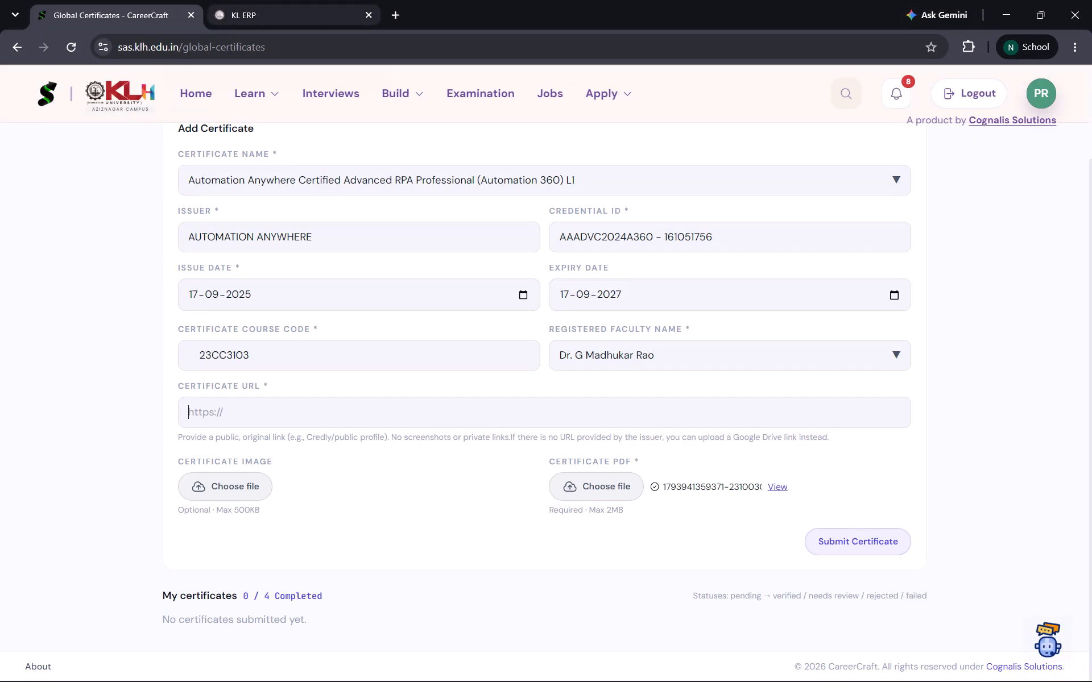
# Open Gmail in a new browser tab, leaving the Add Certificate form open.
pyautogui.click(392, 11)
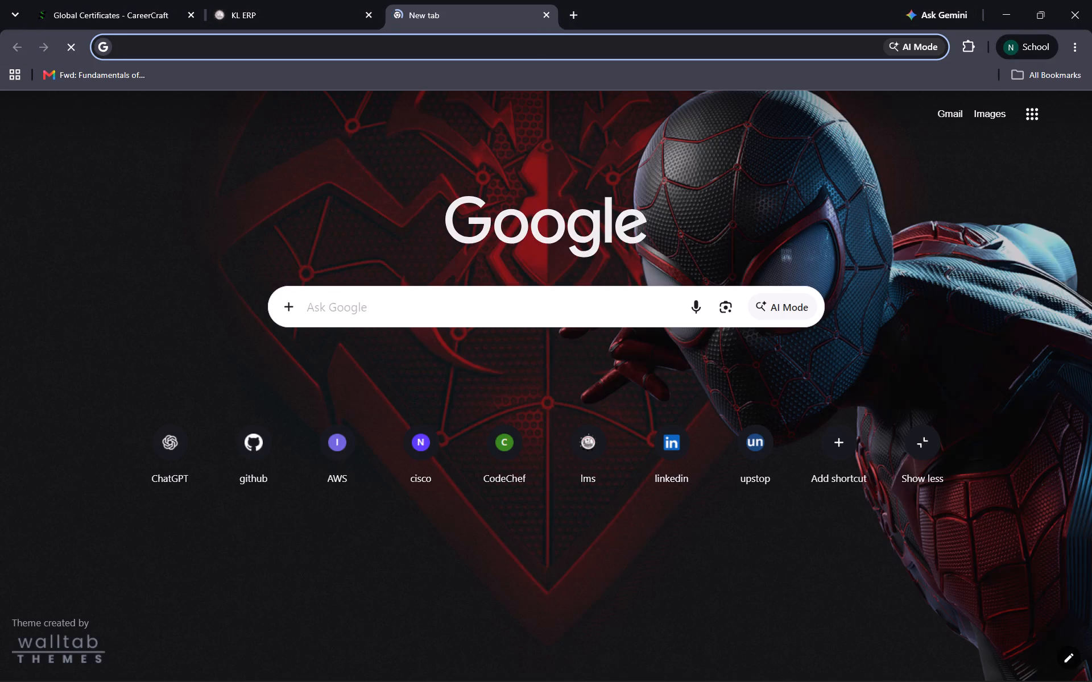
pyautogui.click(933, 112)
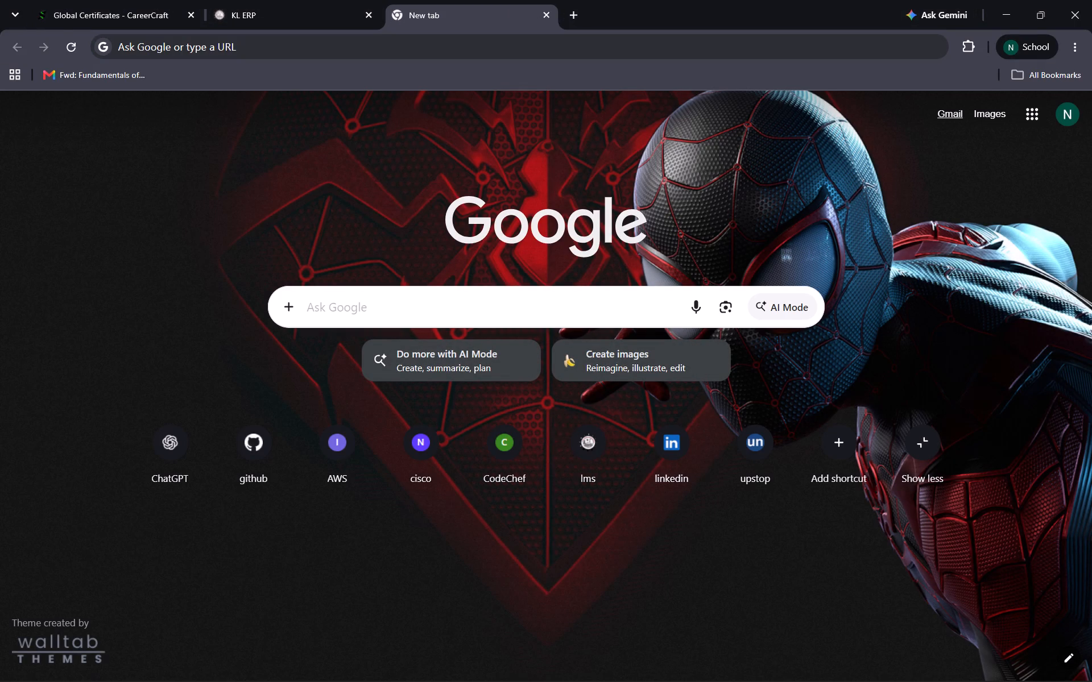
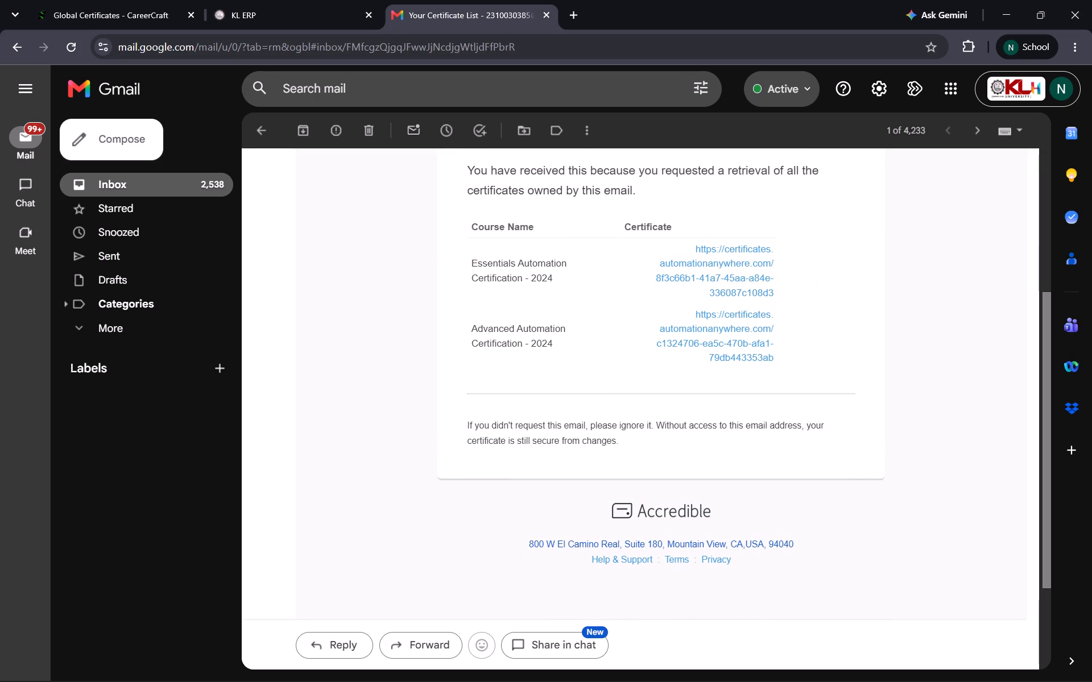
# Open the online certificate link for Advanced Automation Certification - 2024 from the certificate list email.
pyautogui.click(718, 325)
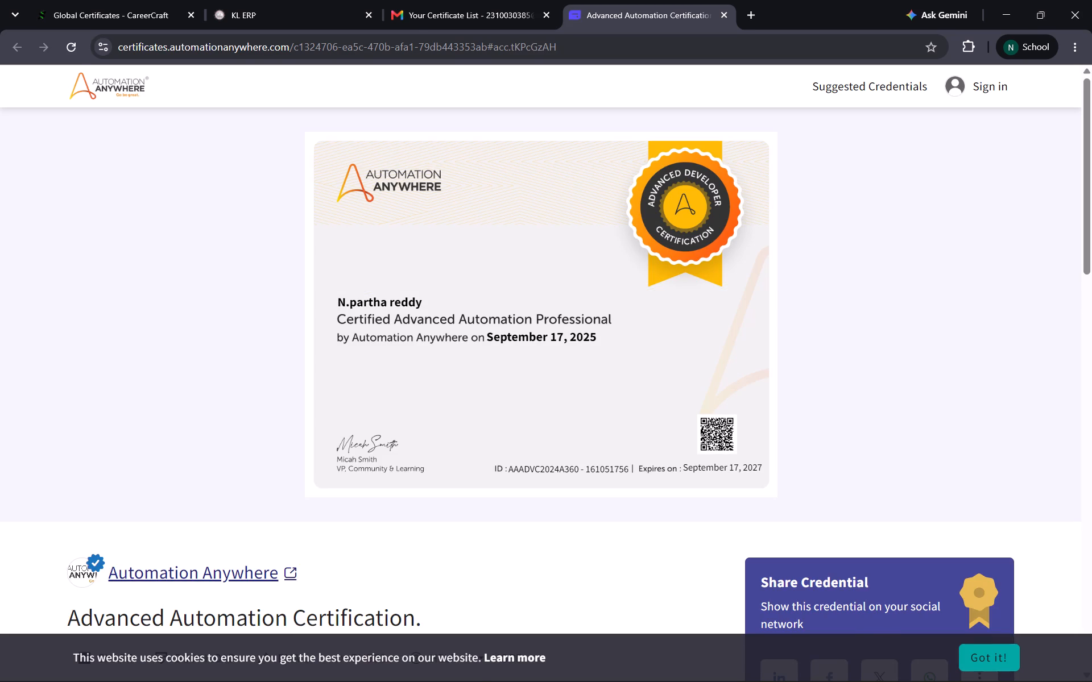
# Close the Automation Anywhere University login page in Edge, then return to the online Advanced Automation certificate in Chrome.
pyautogui.hotkey('alt', 'Tab')
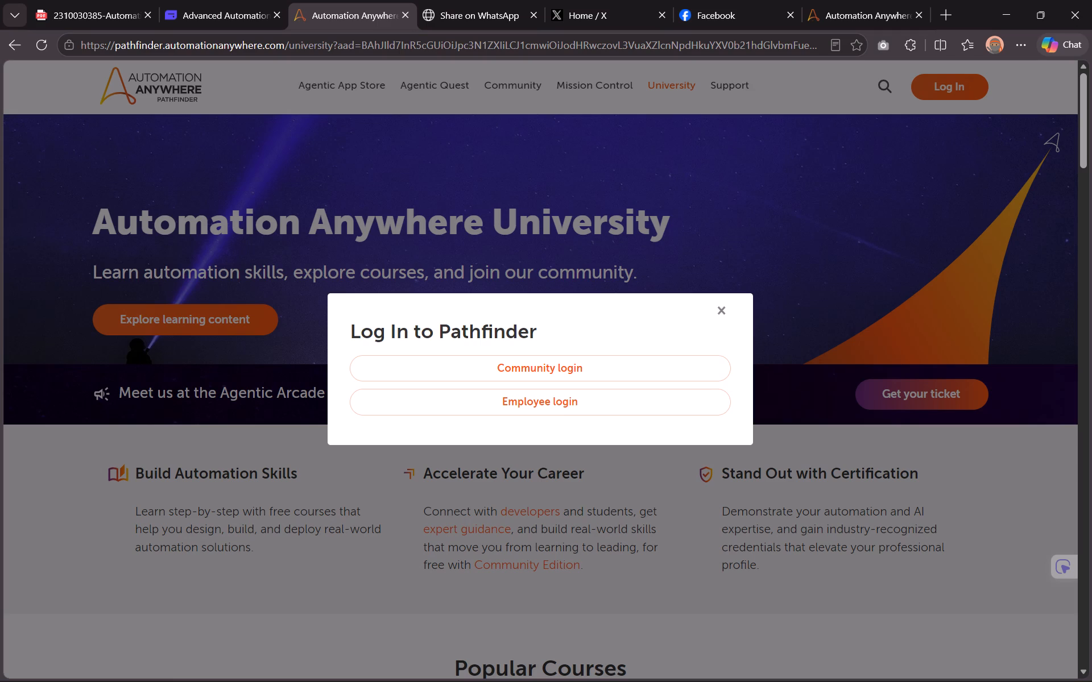
pyautogui.click(409, 13)
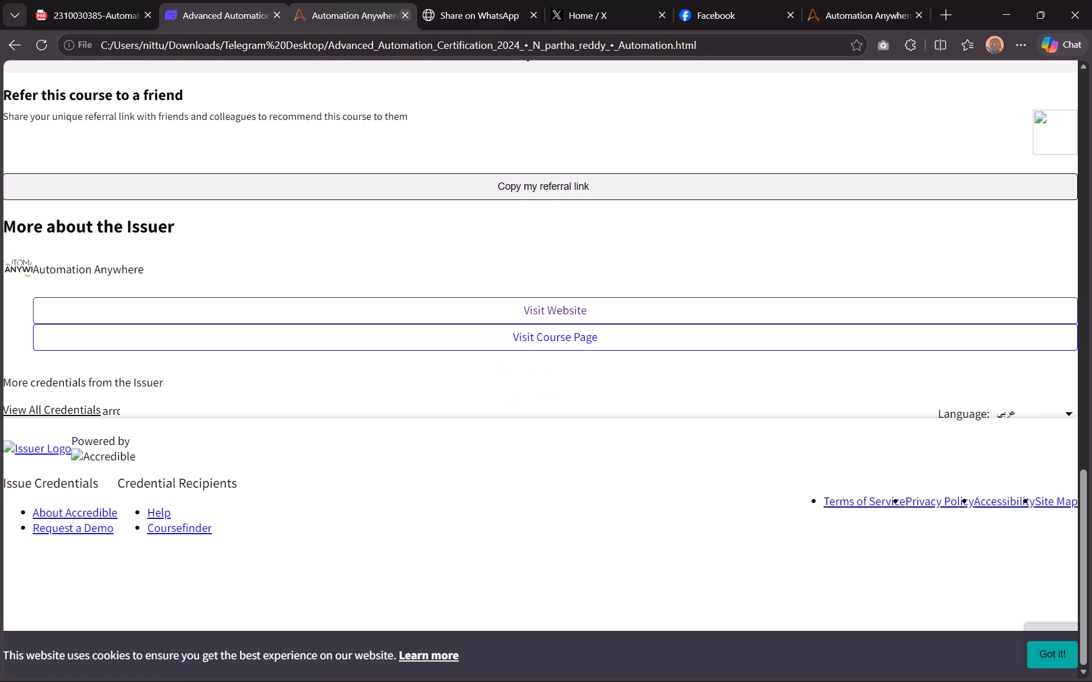
pyautogui.hotkey('alt', 'Tab')
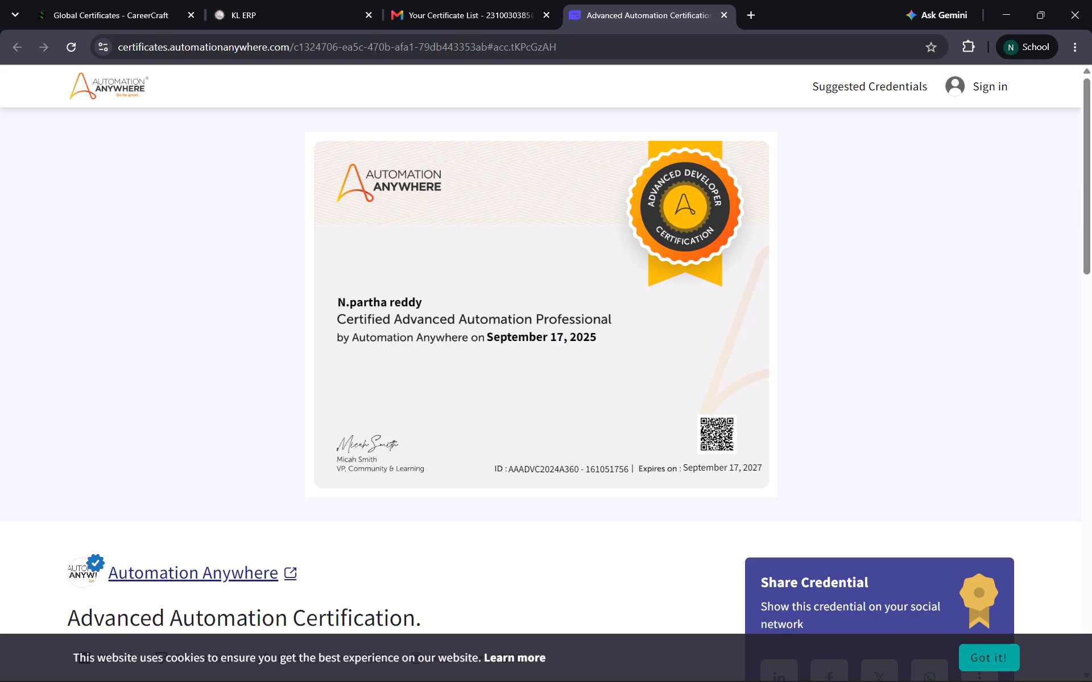
# Copy the Advanced Automation Certification page's web address into the Certificate URL field of the CareerCraft form.
pyautogui.click(656, 45)
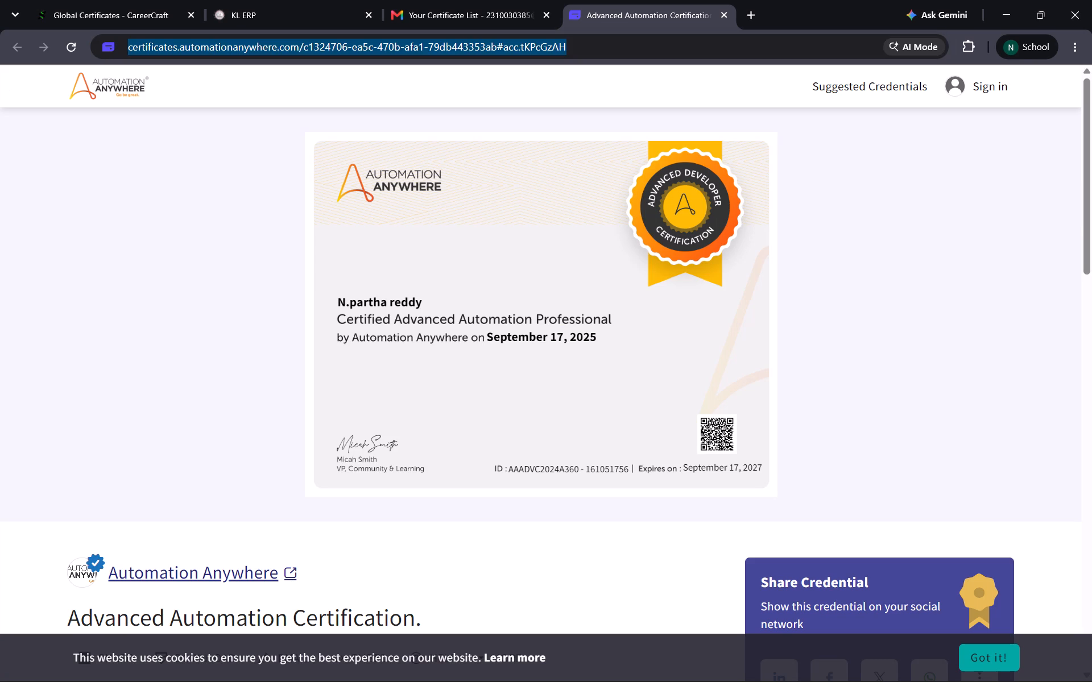
pyautogui.hotkey('ctrl', 'c')
pyautogui.click(139, 0)
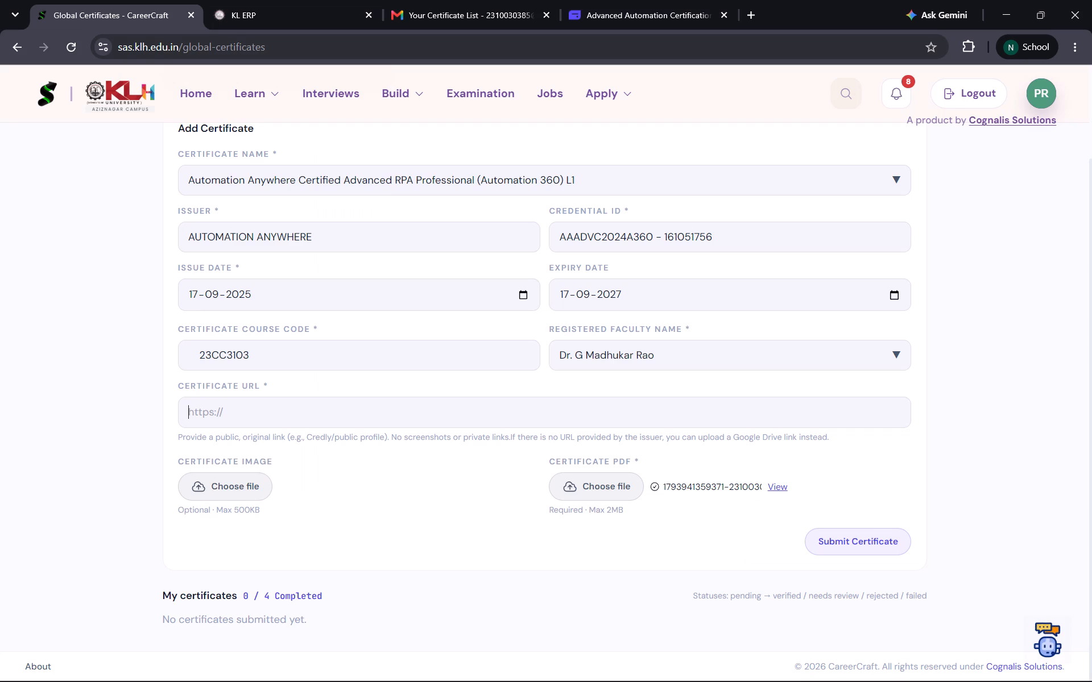
pyautogui.hotkey('ctrl', 'v')
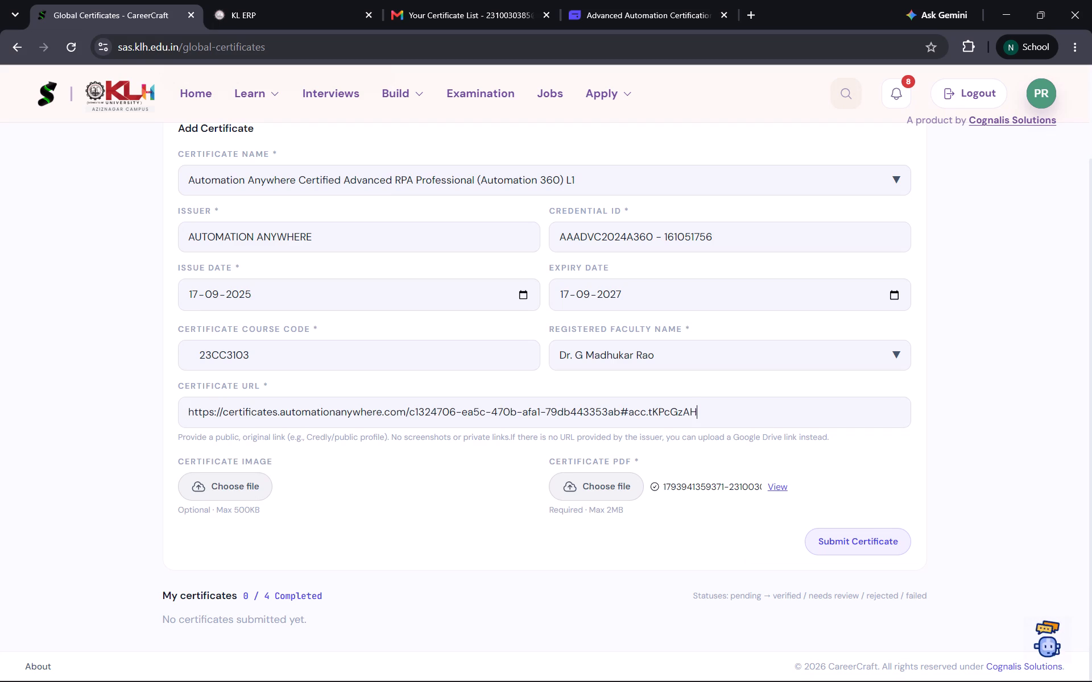
# Remove the leading spaces from certificate course code 23CC3103 and submit the certificate.
pyautogui.scroll(-3, 578, 571)
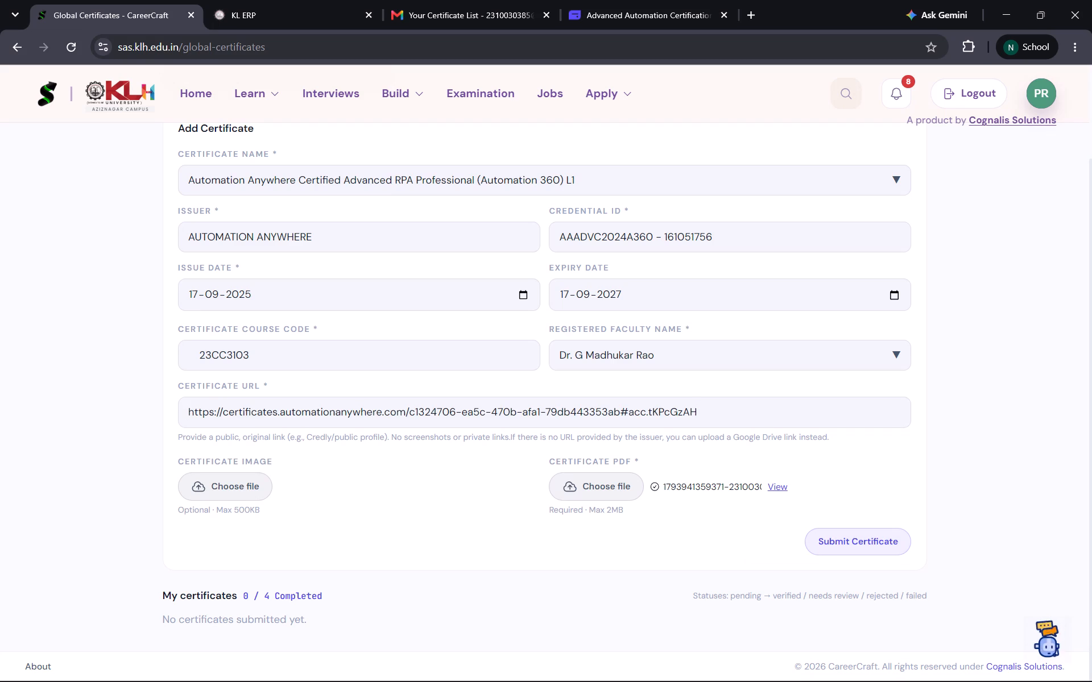
pyautogui.click(352, 360)
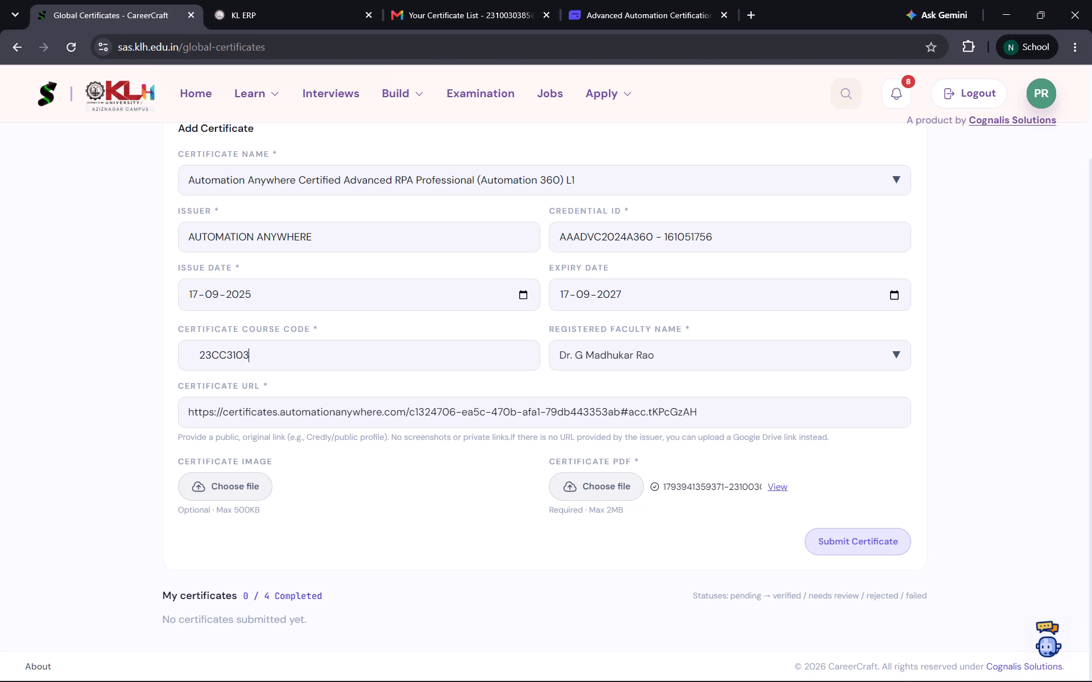
pyautogui.click(197, 358)
pyautogui.press('BackSpace')
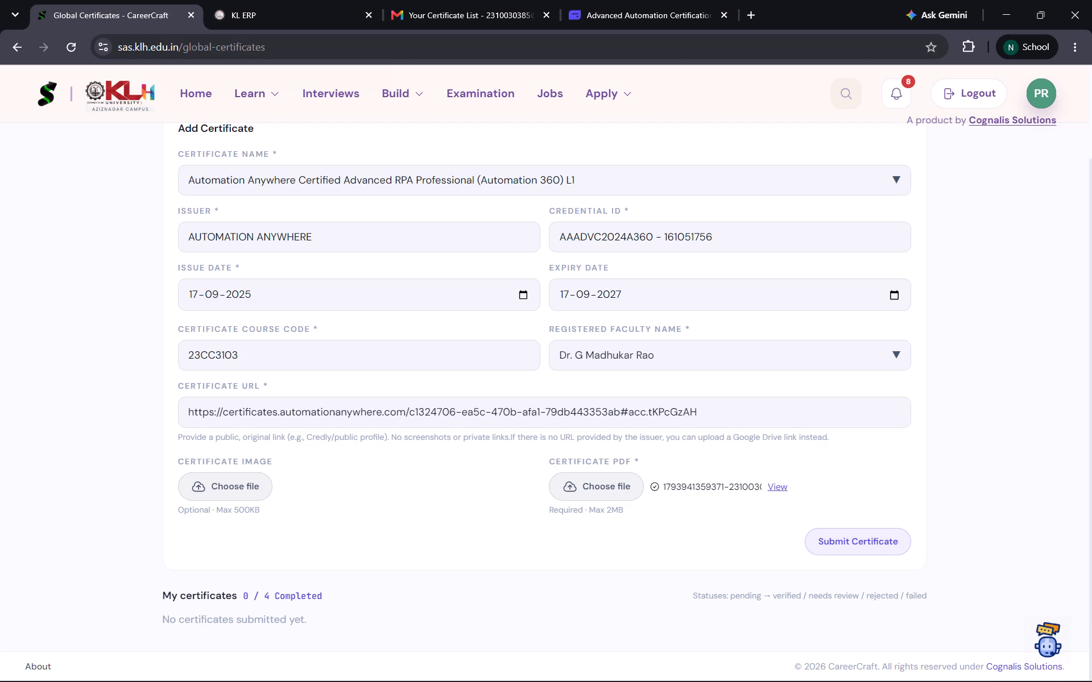
pyautogui.press('BackSpace')
pyautogui.click(882, 539)
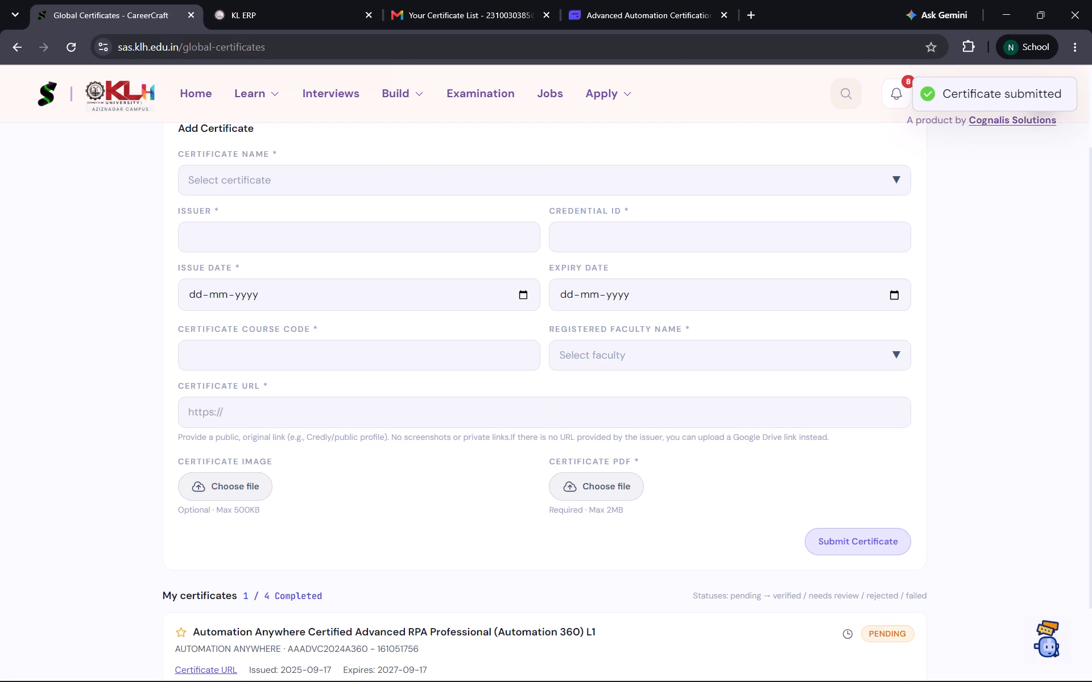
# Search the Certificate Name options for aws in the blank Add Certificate form.
pyautogui.click(516, 174)
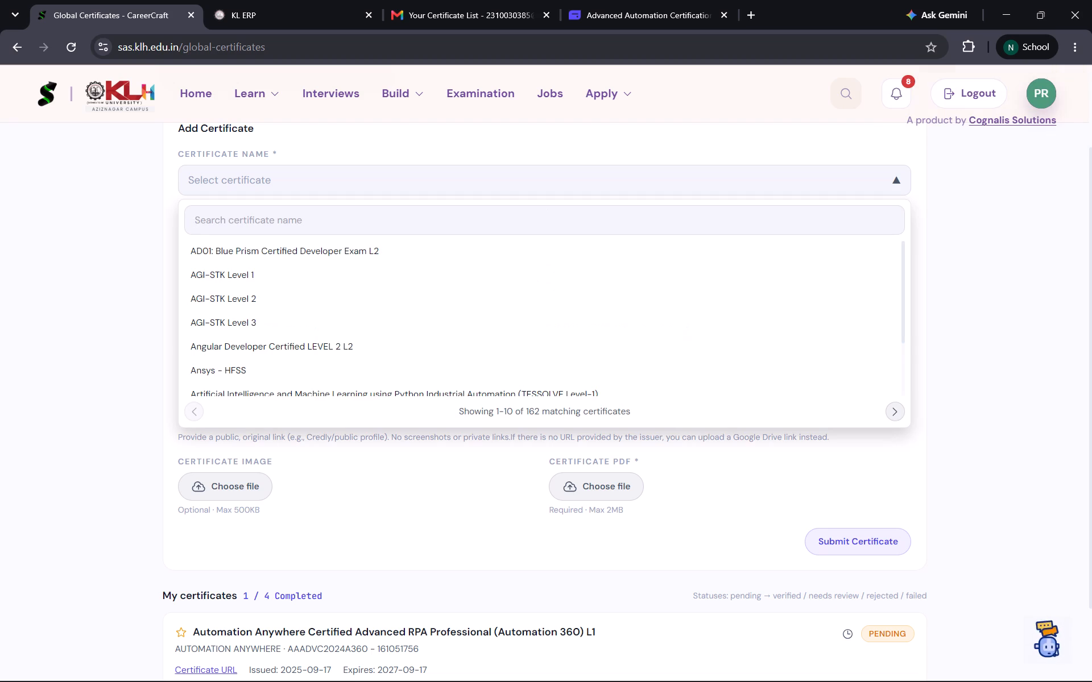
pyautogui.write('aw')
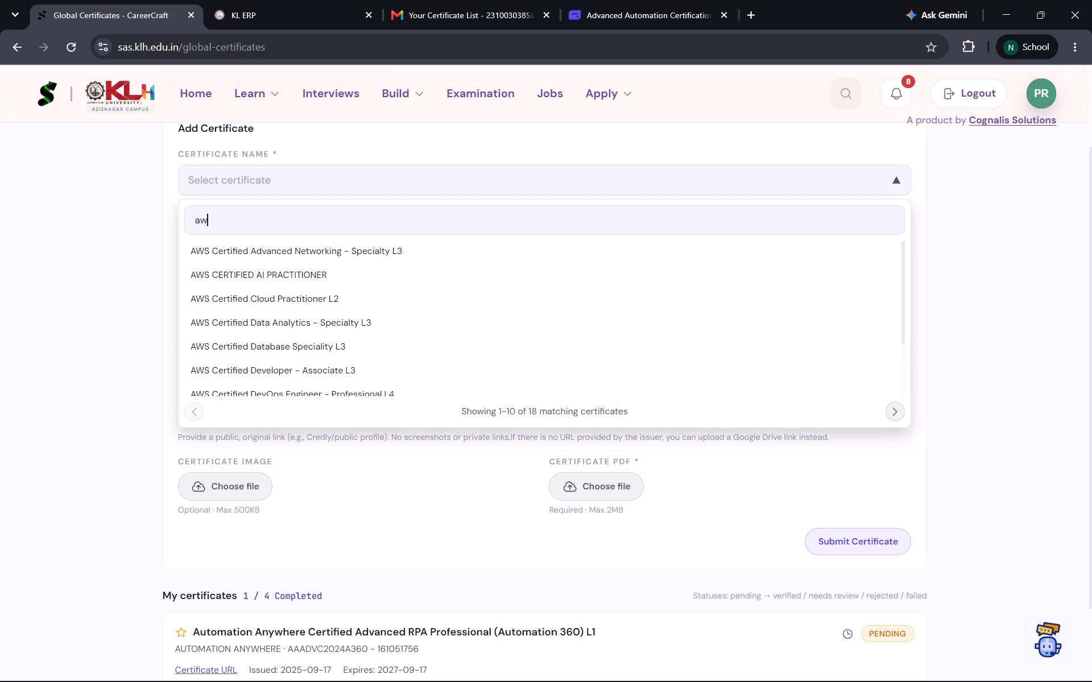
pyautogui.press('s')
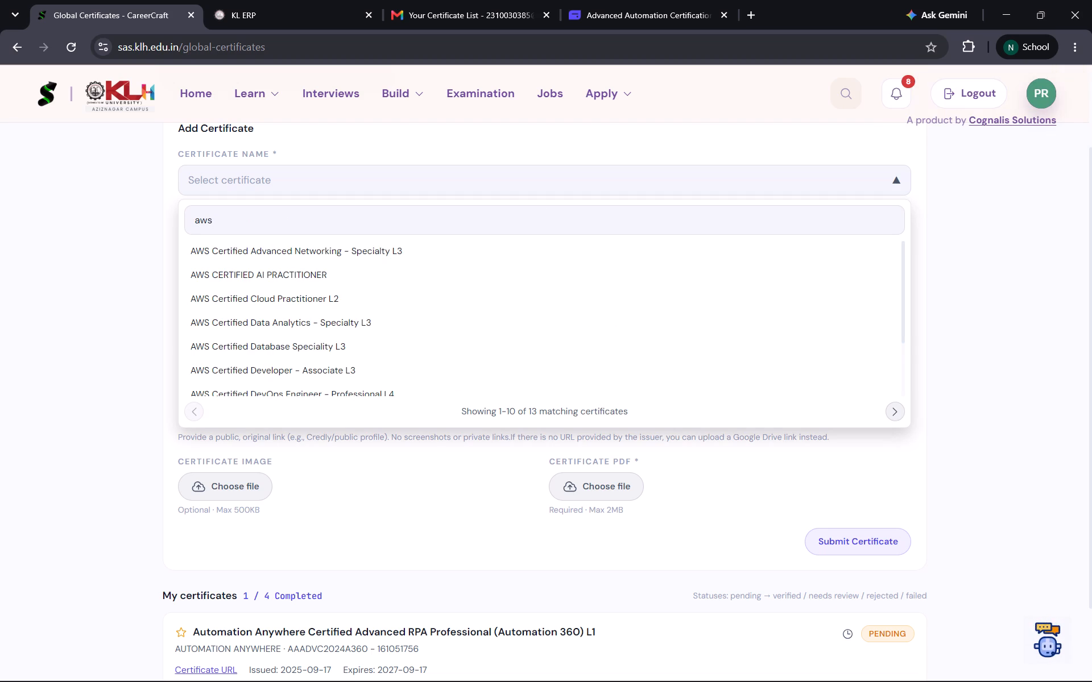
pyautogui.press('space')
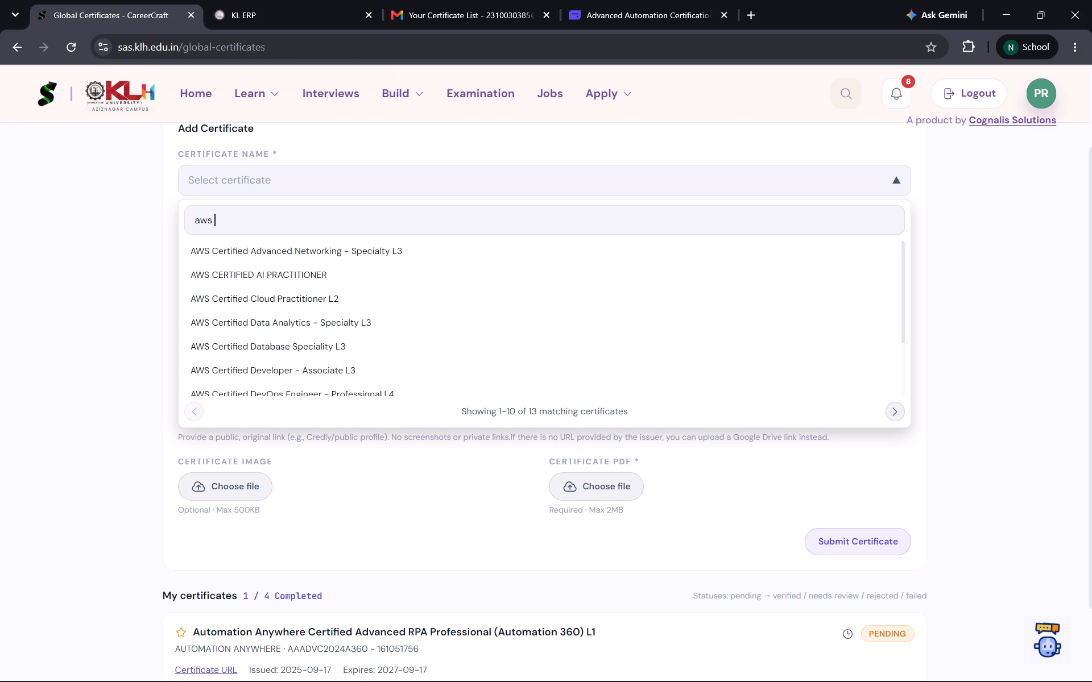
# Switch to Microsoft Edge and close the credential, WhatsApp, X, Facebook and Automation Anywhere University tabs, plus the Automation PDF window.
pyautogui.hotkey('alt', 'Tab')
pyautogui.hotkey('alt', 'Tab')
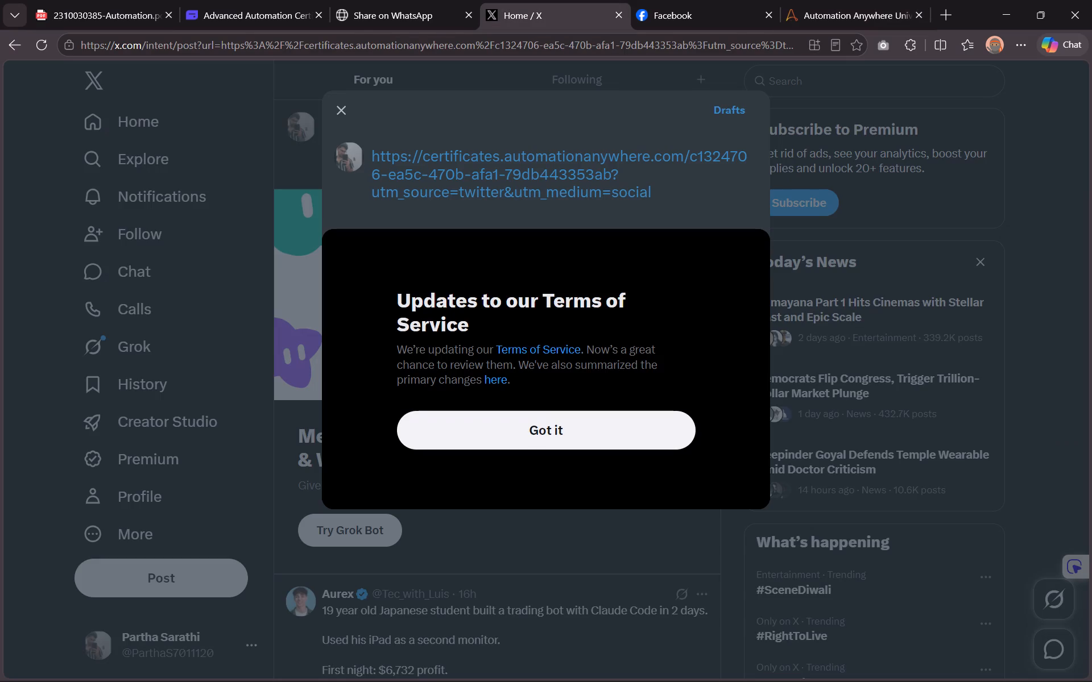
pyautogui.click(320, 15)
pyautogui.click(320, 15)
pyautogui.click(320, 15)
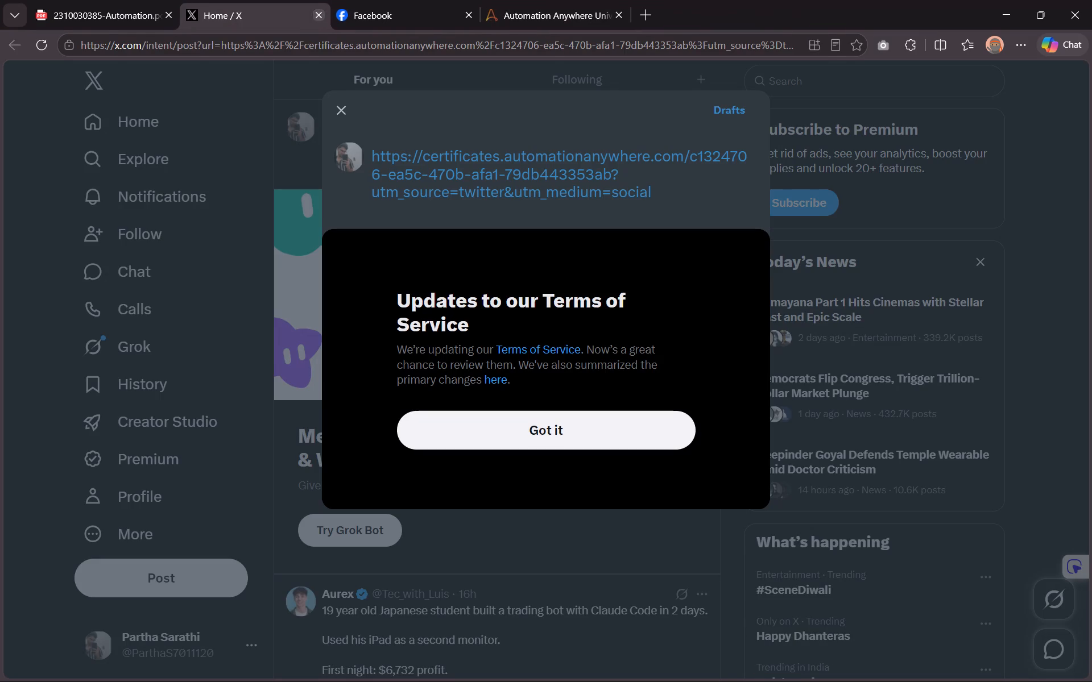
pyautogui.click(320, 15)
pyautogui.click(320, 15)
pyautogui.click(97, 12)
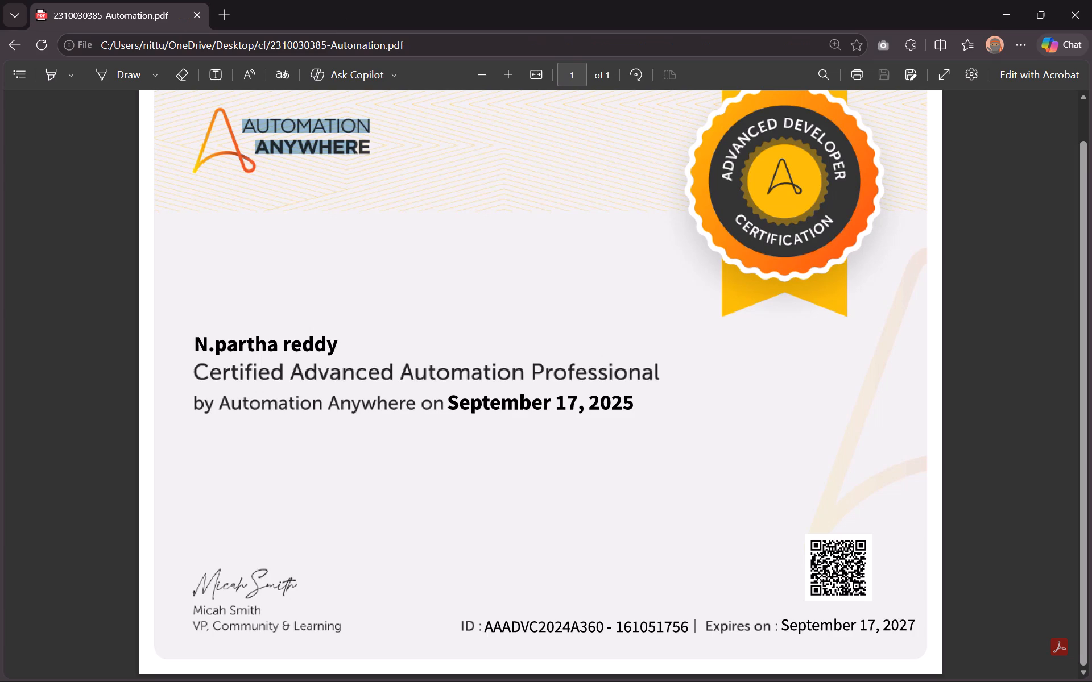
pyautogui.click(1091, 0)
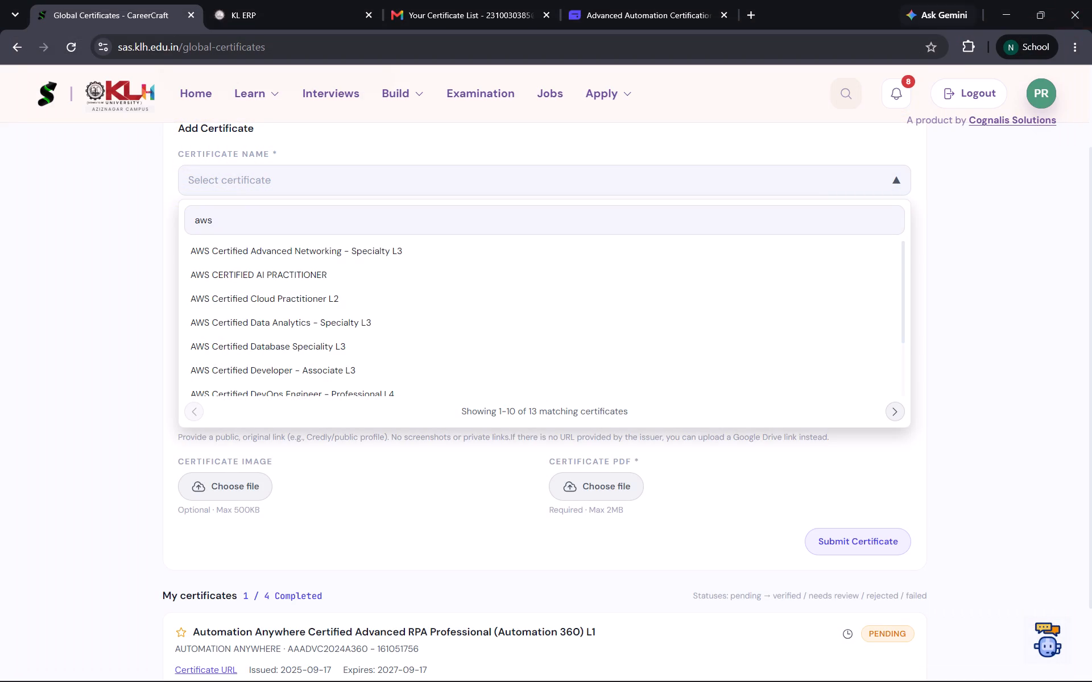
# Switch to the KL ERP page in Chrome and close the Gmail certificate list and Advanced Automation Certification pages.
pyautogui.click(338, 0)
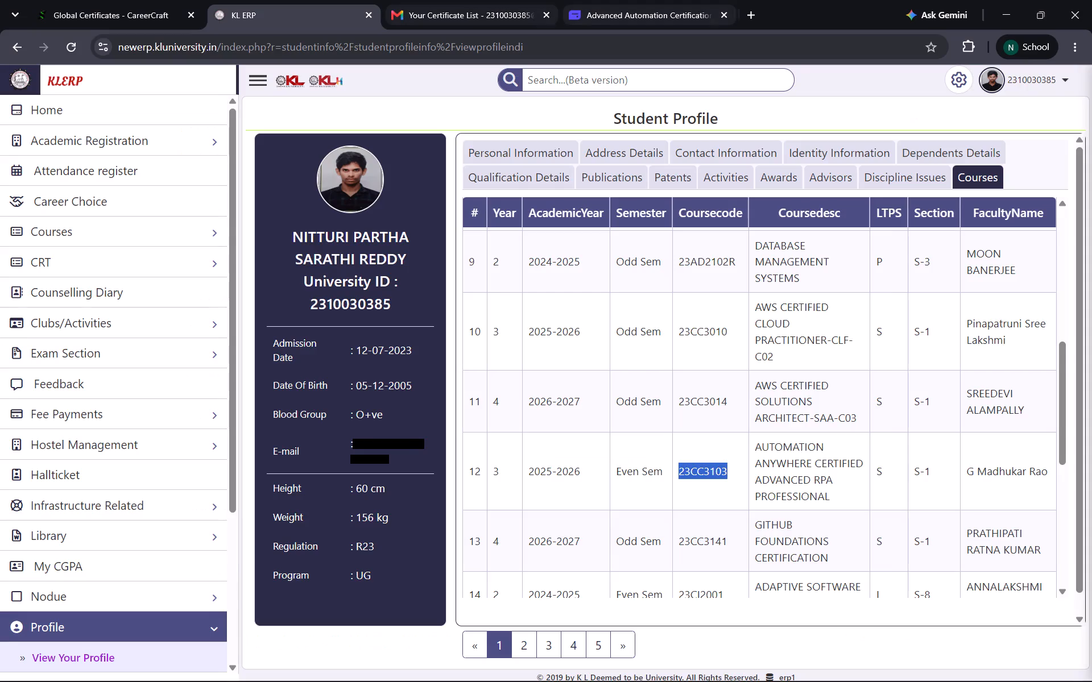
pyautogui.click(547, 13)
pyautogui.click(547, 13)
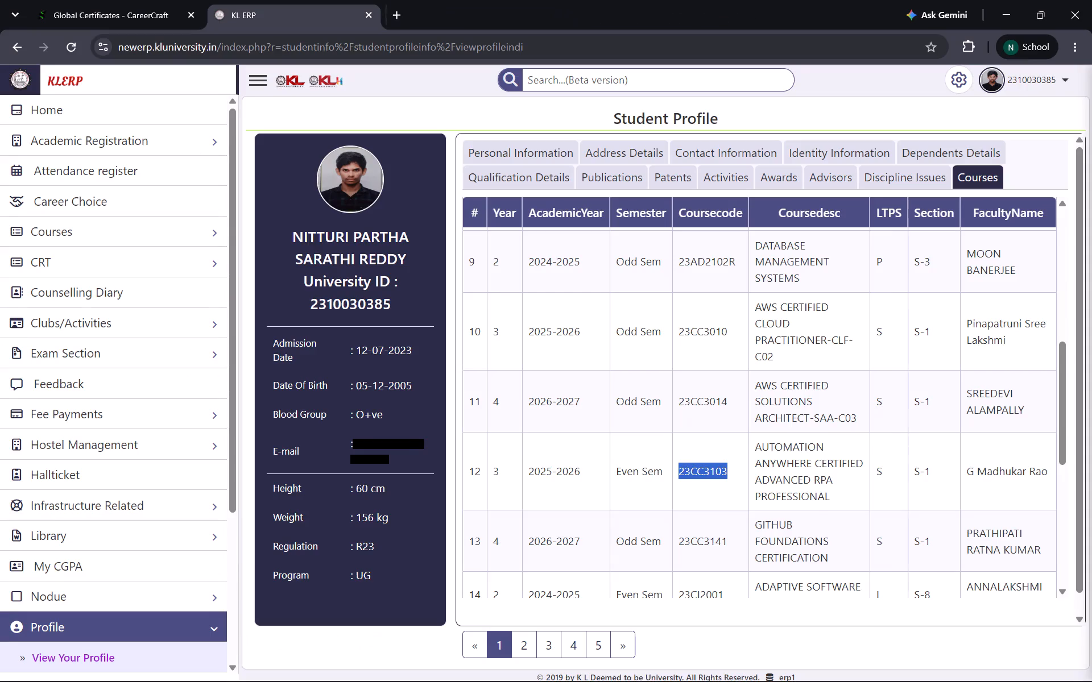
# Copy the course description AWS CERTIFIED CLOUD PRACTITIONER-CLF-C02 from KL ERP and use it to replace CareerCraft's certificate name search text.
pyautogui.scroll(1, 816, 359)
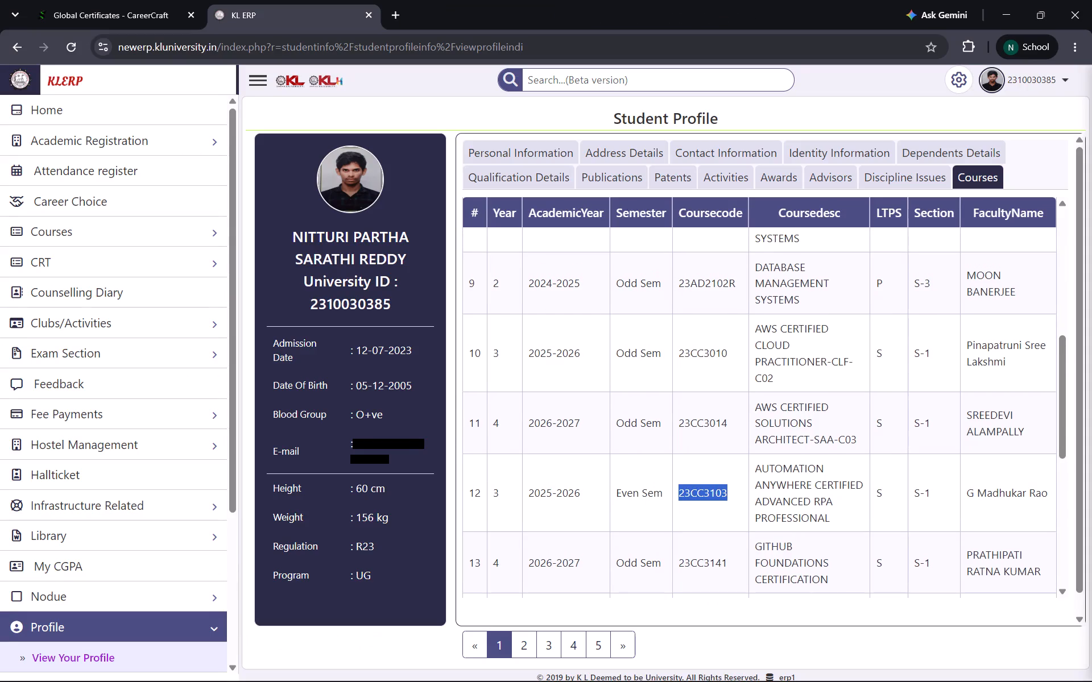
pyautogui.moveTo(772, 376); pyautogui.dragTo(748, 327)
pyautogui.hotkey('ctrl', 'c')
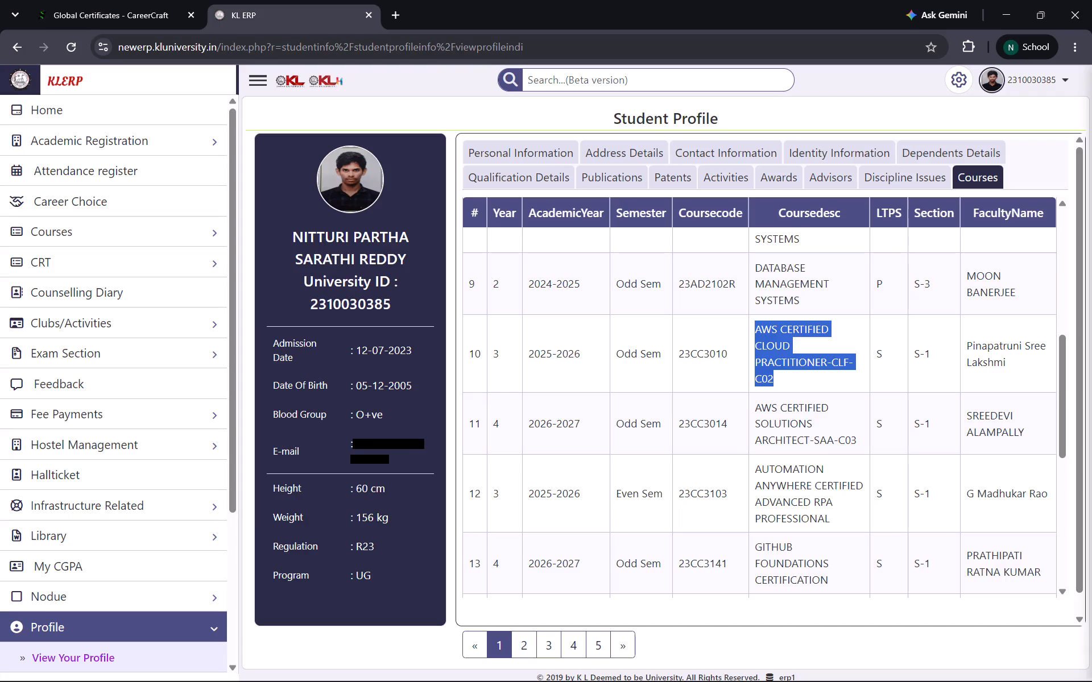
pyautogui.click(98, 0)
pyautogui.press('BackSpace')
pyautogui.press('BackSpace')
pyautogui.press('BackSpace')
pyautogui.press('BackSpace')
pyautogui.press('BackSpace')
pyautogui.press('BackSpace')
pyautogui.press('BackSpace')
pyautogui.press('BackSpace')
pyautogui.press('BackSpace')
pyautogui.press('BackSpace')
pyautogui.press('BackSpace')
pyautogui.press('BackSpace')
pyautogui.press('BackSpace')
pyautogui.press('BackSpace')
pyautogui.press('BackSpace')
pyautogui.press('BackSpace')
pyautogui.press('BackSpace')
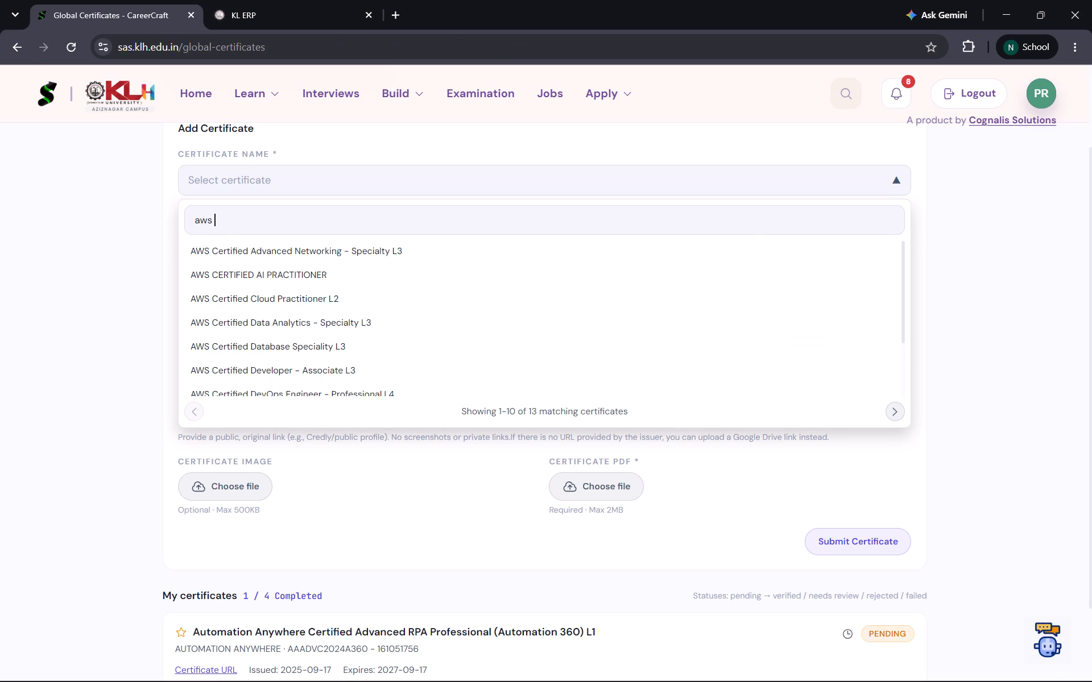
pyautogui.press('BackSpace')
pyautogui.press('BackSpace')
pyautogui.press('BackSpace')
pyautogui.hotkey('ctrl', 'v')
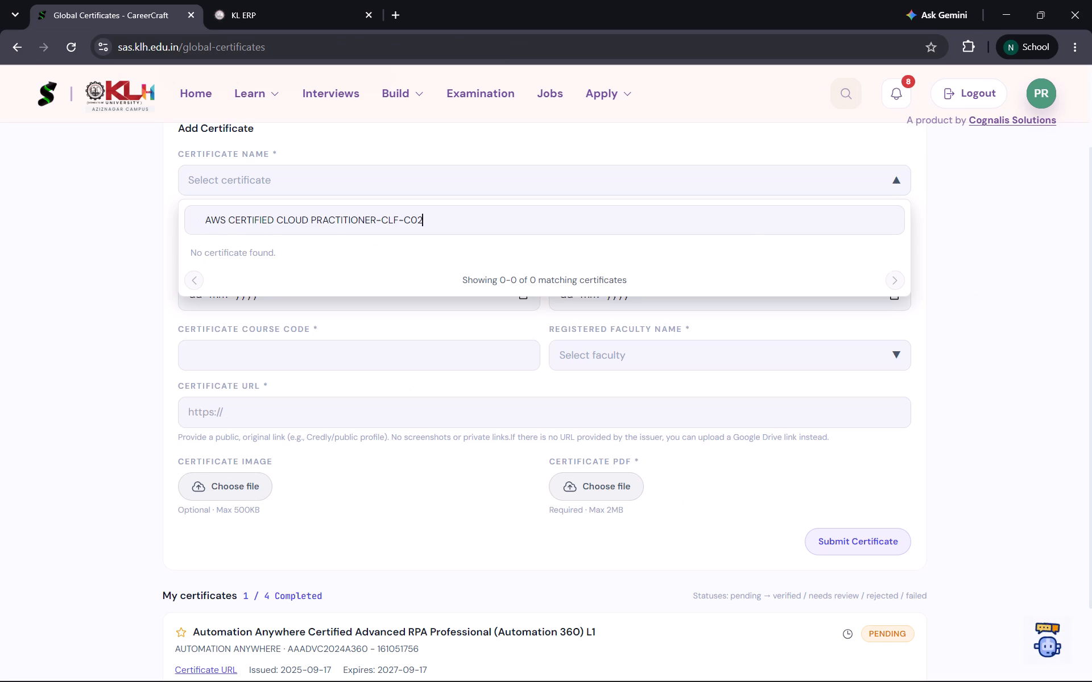
# Shorten the search to AWS CERTIFIED CLOUD PRACTITIONER and select AWS Certified Cloud Practitioner L2 as the certificate name.
pyautogui.press('BackSpace')
pyautogui.press('BackSpace')
pyautogui.press('BackSpace')
pyautogui.press('BackSpace')
pyautogui.press('BackSpace')
pyautogui.press('BackSpace')
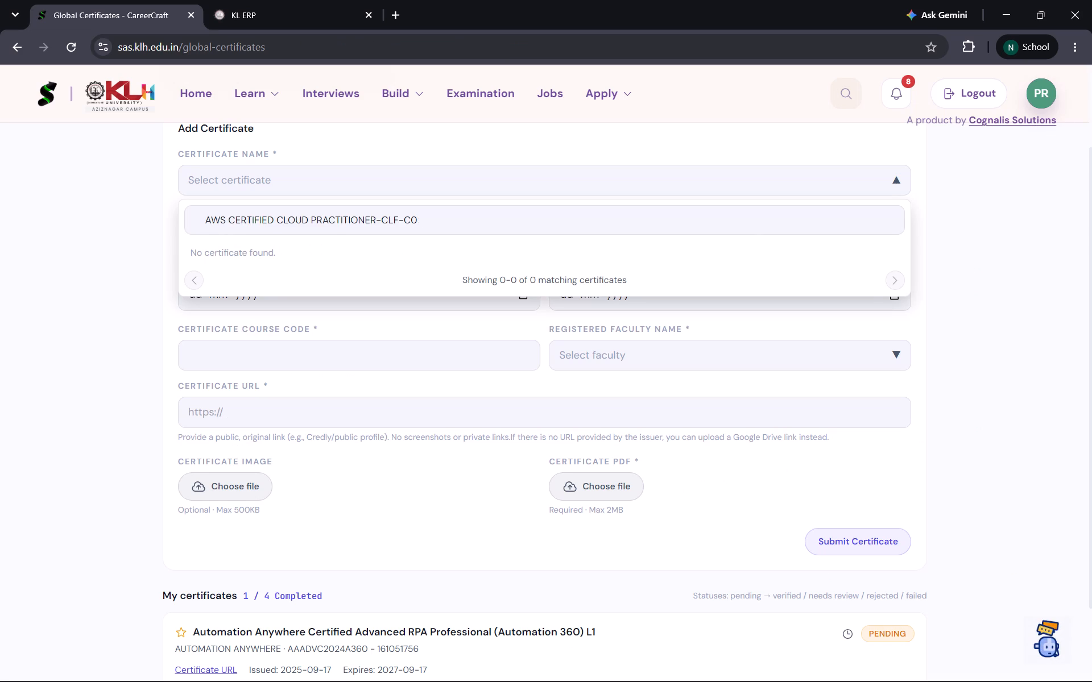
pyautogui.press('BackSpace')
pyautogui.press('BackSpace')
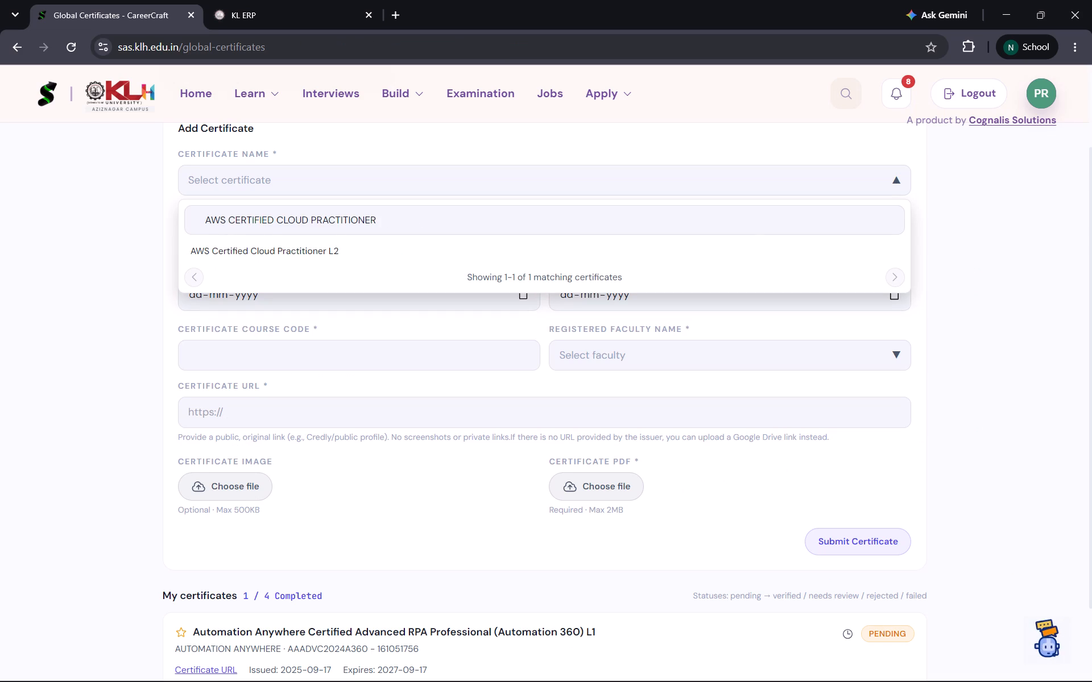
pyautogui.click(243, 254)
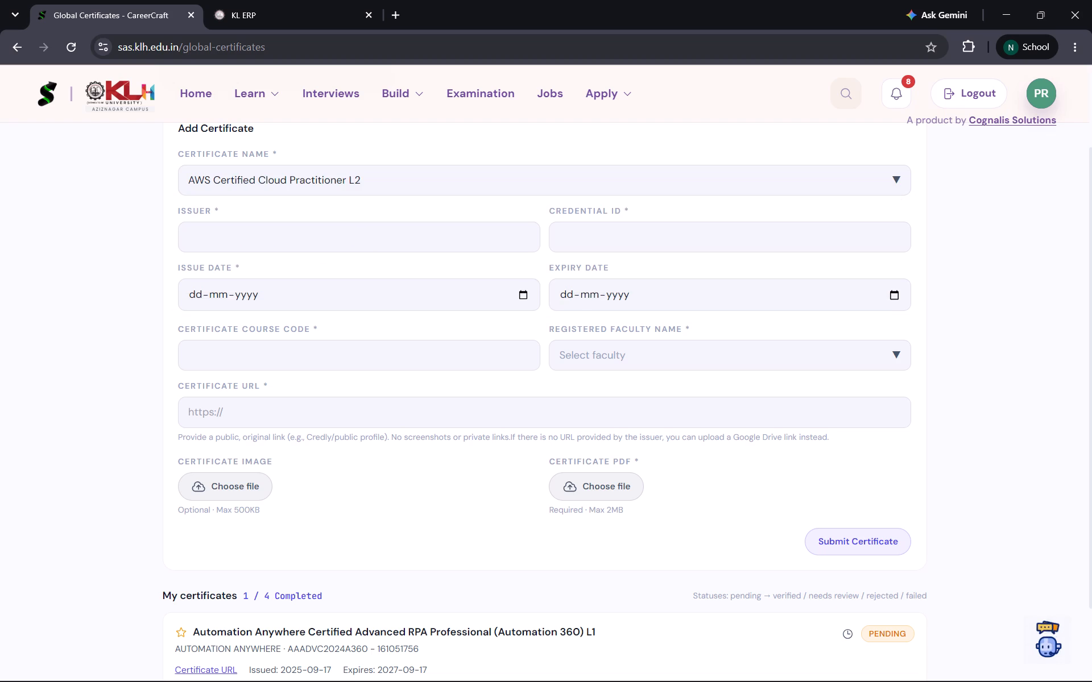
# Enter AWS as the certificate issuer.
pyautogui.click(417, 244)
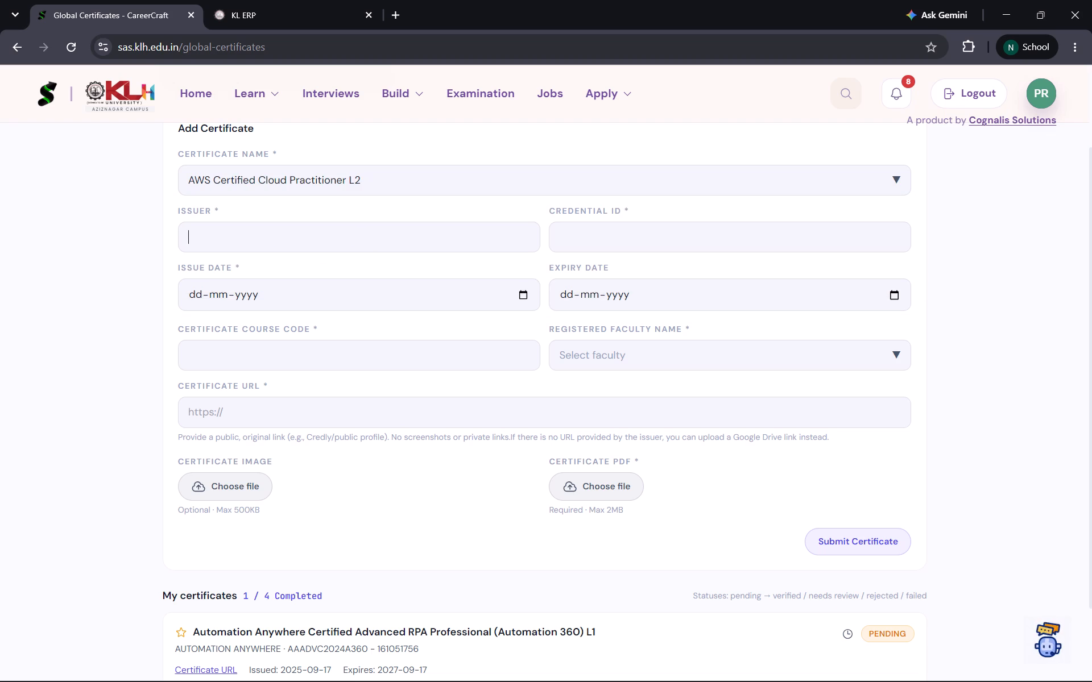
pyautogui.write('aw')
pyautogui.press('BackSpace')
pyautogui.press('BackSpace')
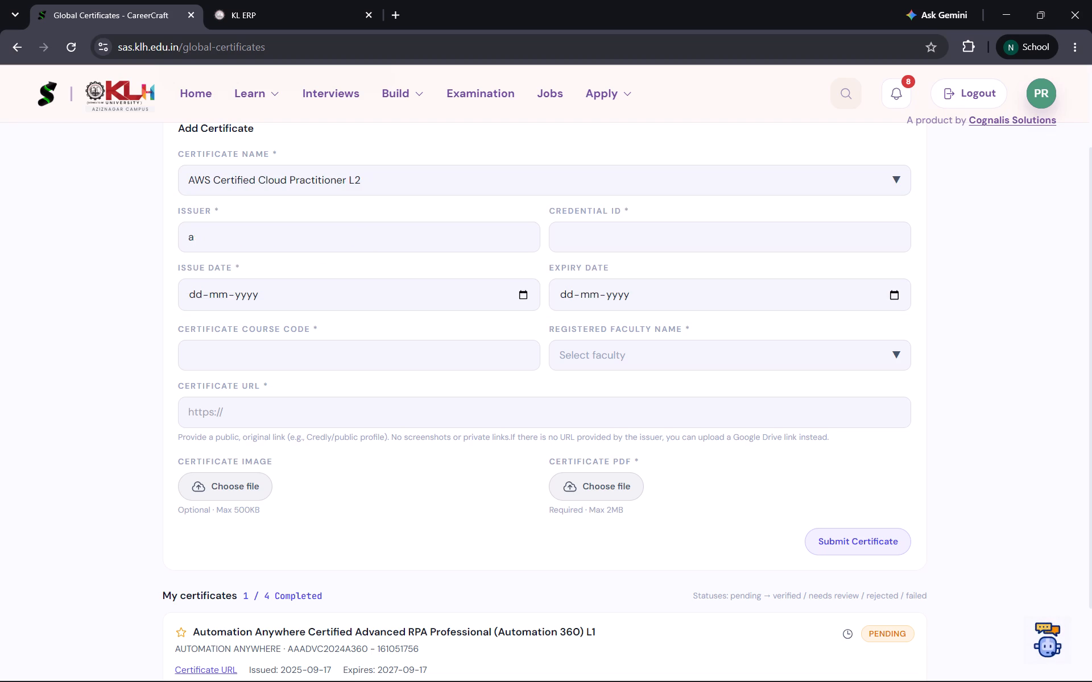
pyautogui.write('AWS')
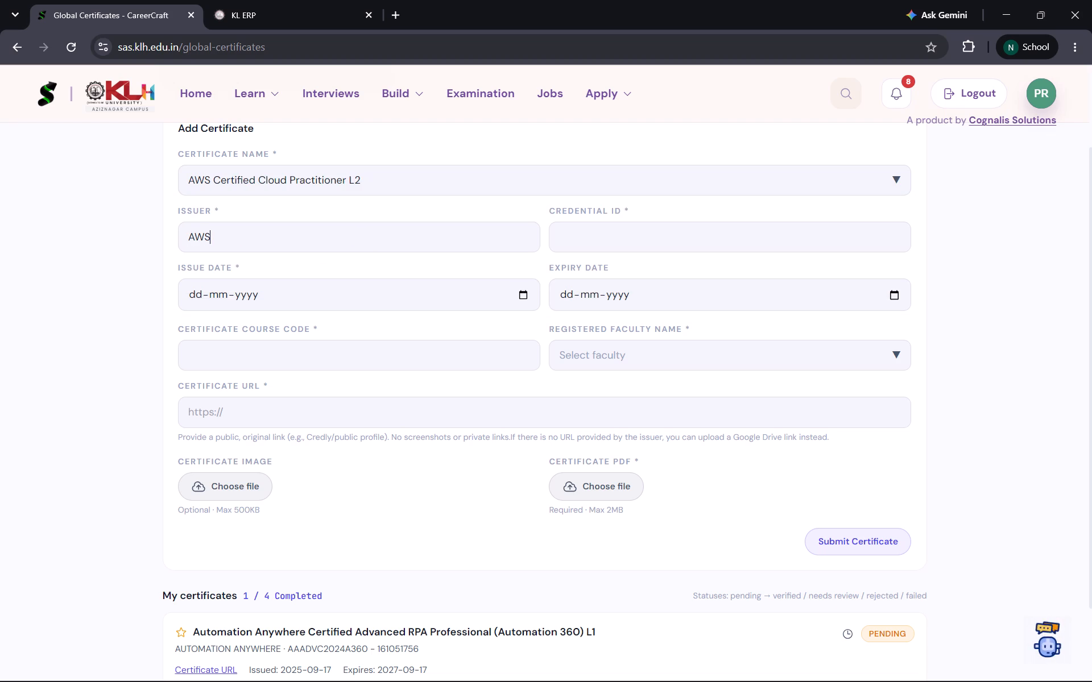
# Copy the full validation number from the AWS certificate PDF in the cf folder into CareerCraft's Credential ID field.
pyautogui.click(707, 223)
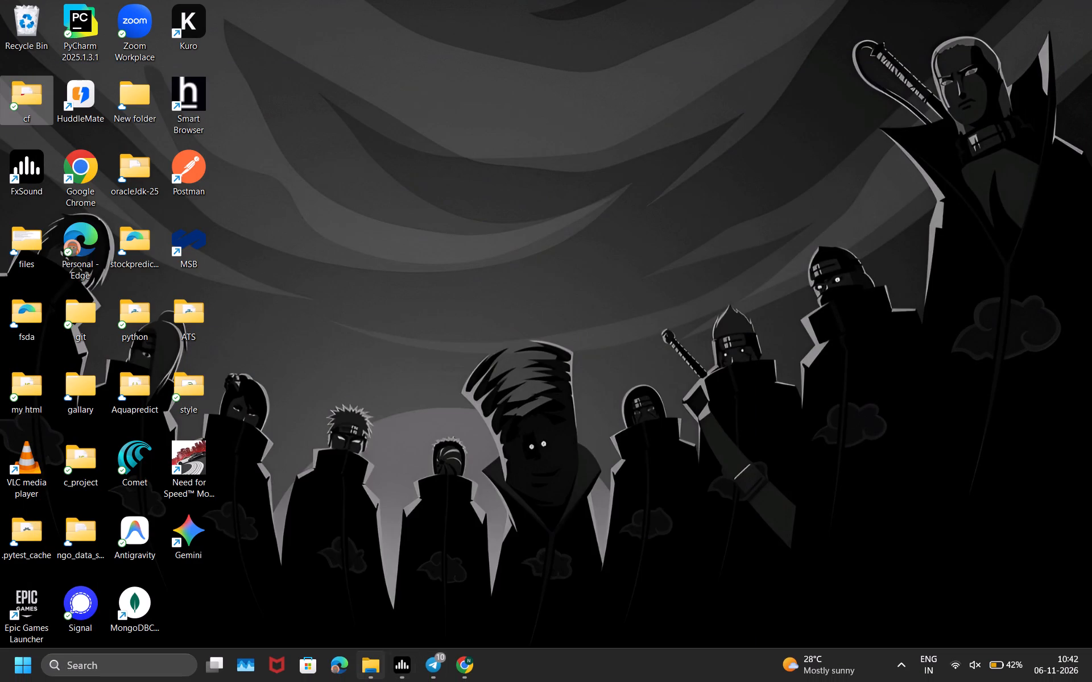
pyautogui.click(374, 676)
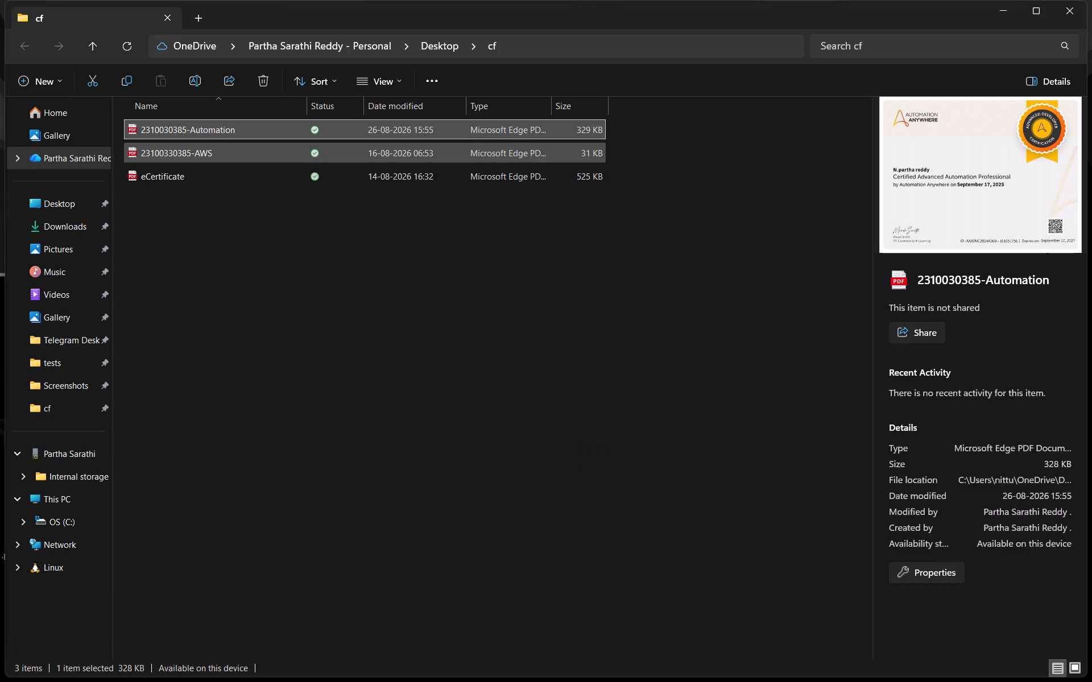
pyautogui.doubleClick(197, 151)
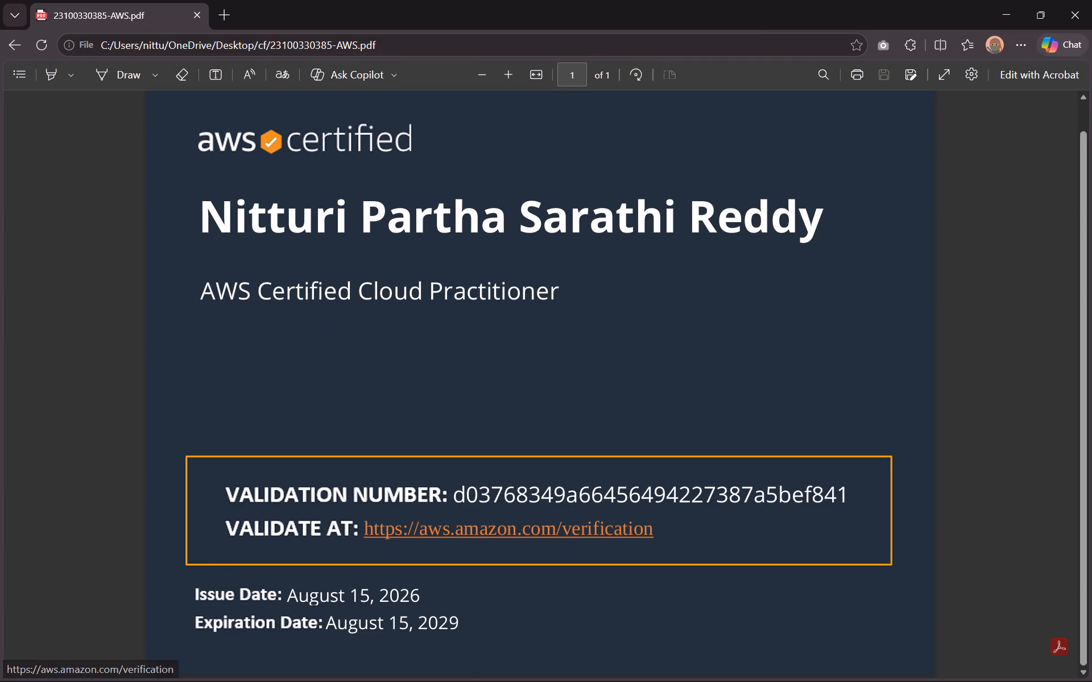
pyautogui.scroll(-1, 464, 631)
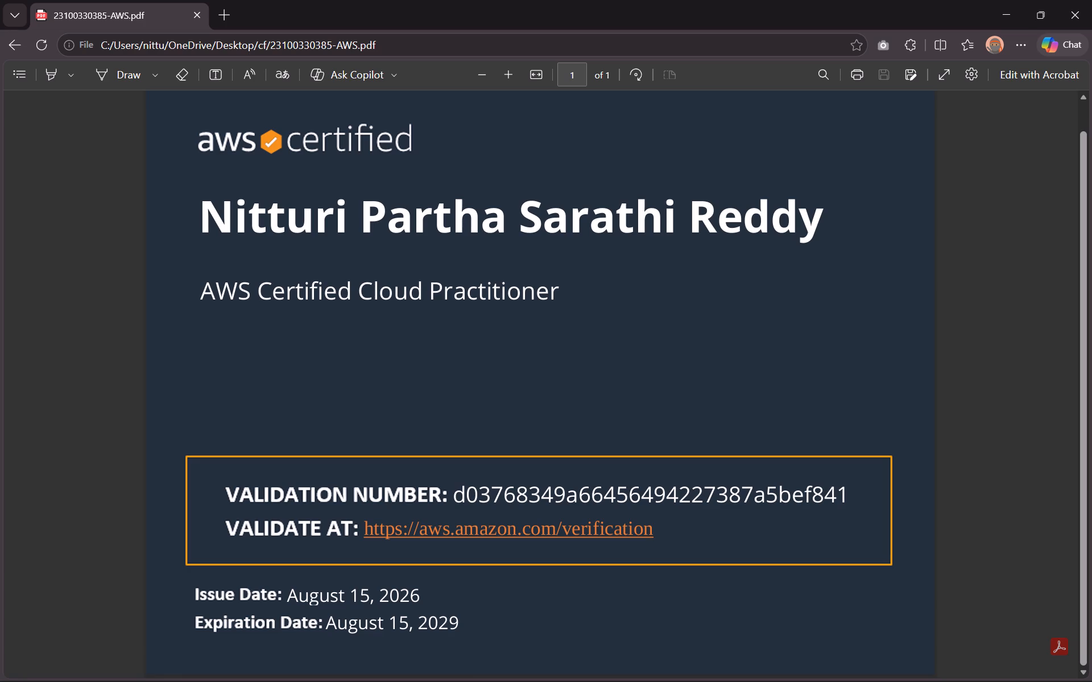
pyautogui.moveTo(457, 493); pyautogui.dragTo(866, 487)
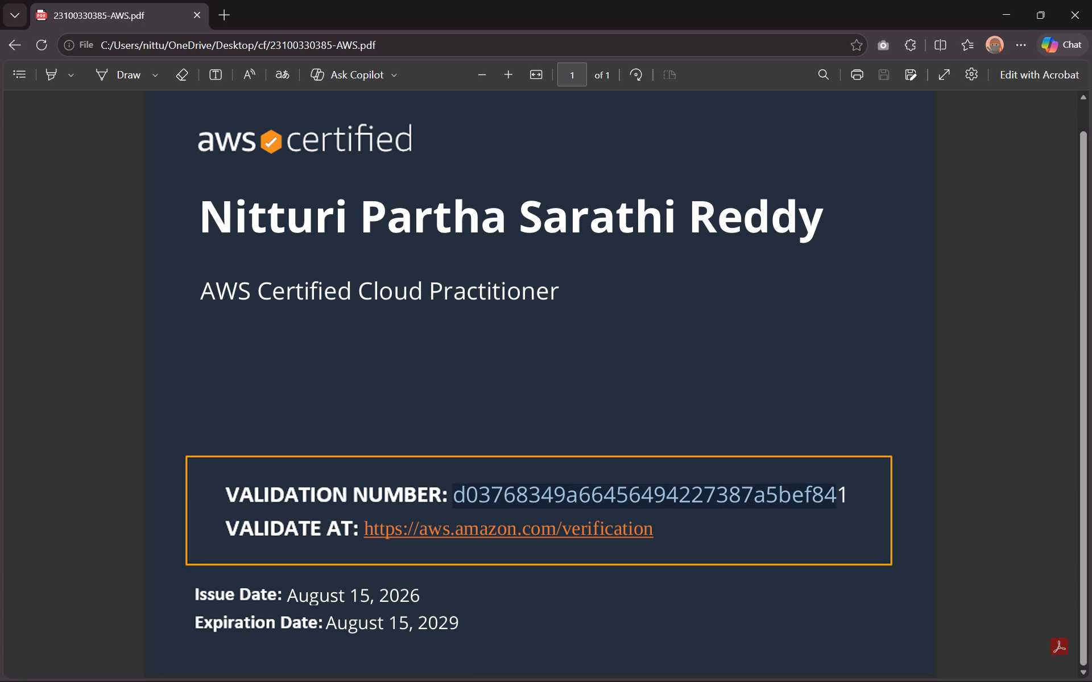
pyautogui.hotkey('ctrl', 'c')
pyautogui.hotkey('alt', 'Tab')
pyautogui.hotkey('alt', 'Tab')
pyautogui.hotkey('alt', 'Tab')
pyautogui.hotkey('alt', 'Tab')
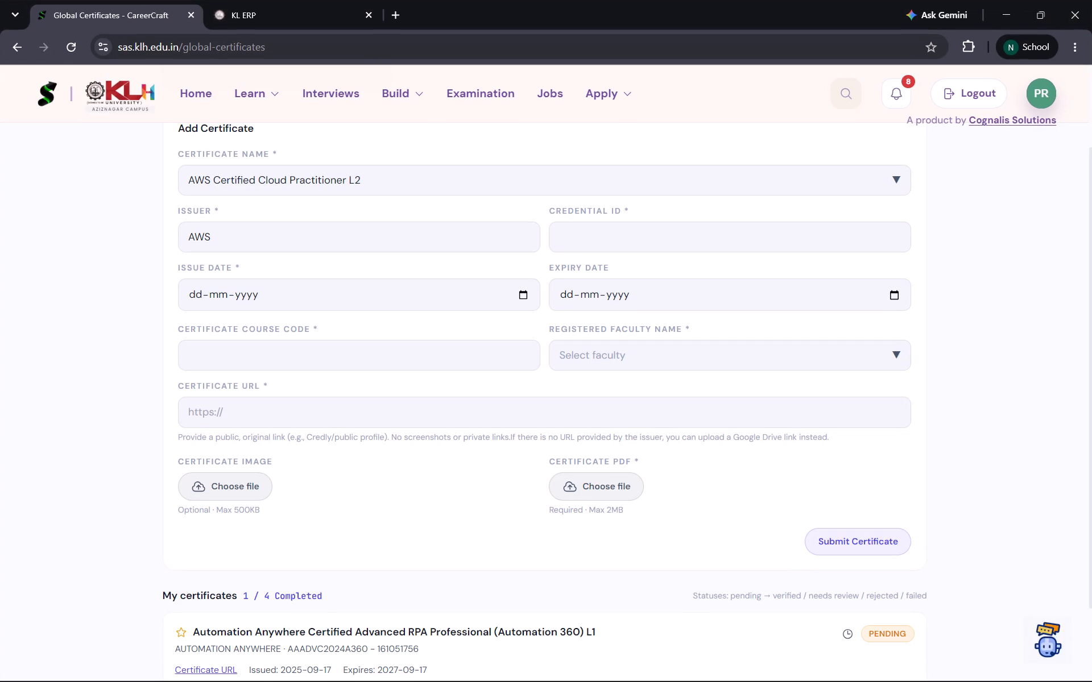
pyautogui.hotkey('ctrl', 'v')
pyautogui.press('1')
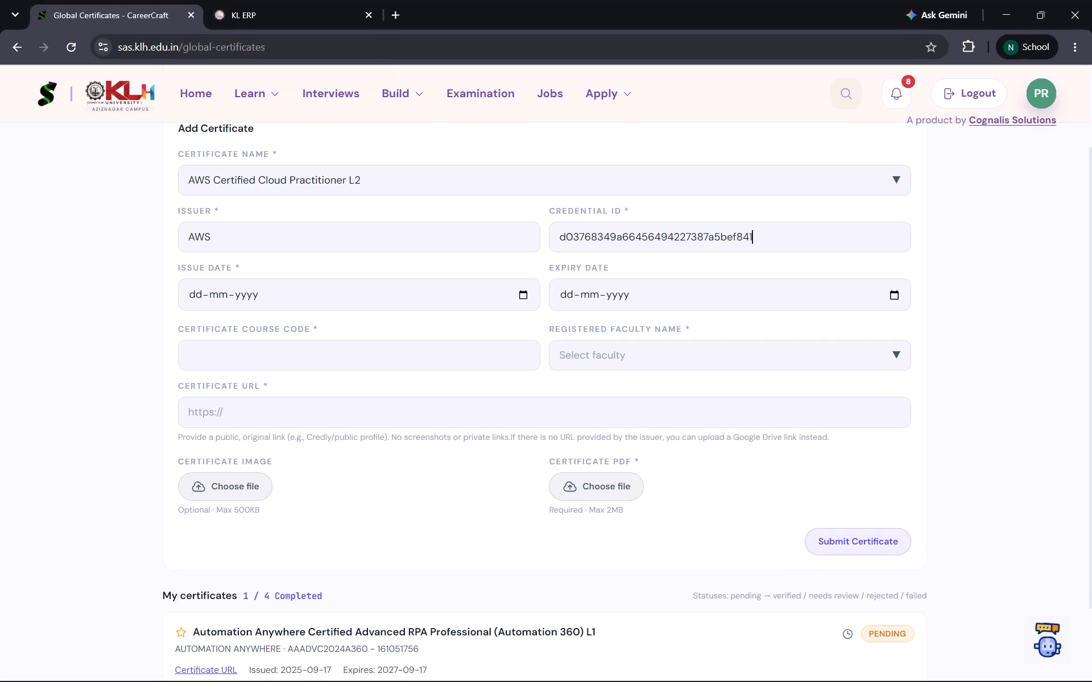
# Set the AWS certificate's issue date to 15-08-2026.
pyautogui.click(527, 290)
pyautogui.moveTo(527, 290); pyautogui.dragTo(527, 295)
pyautogui.click(527, 295)
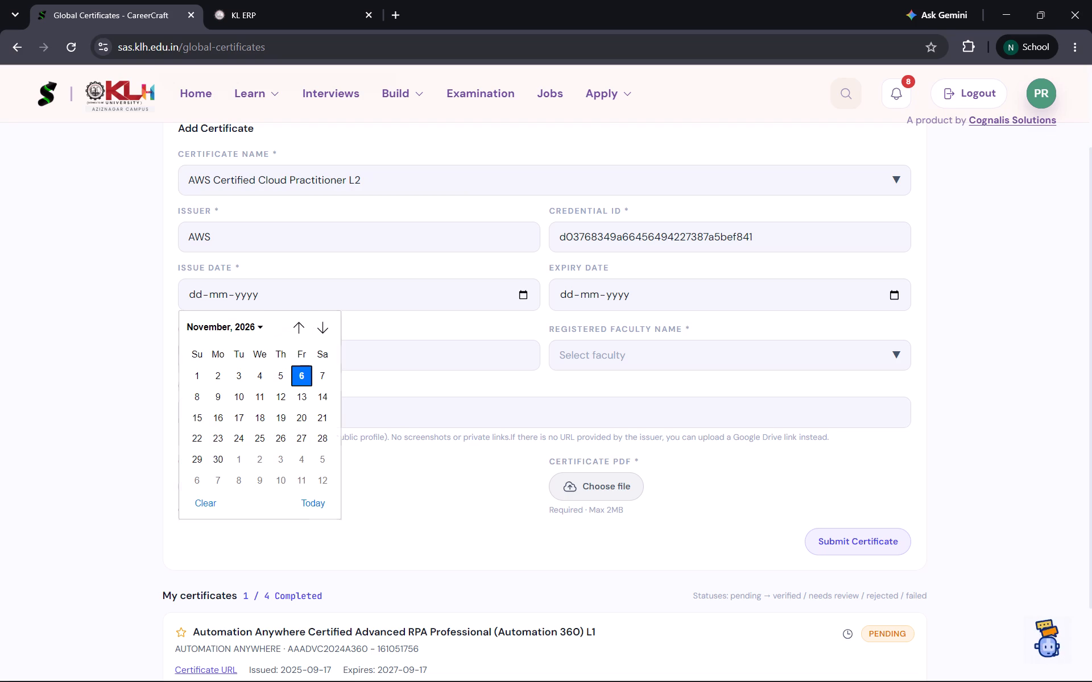
pyautogui.click(244, 326)
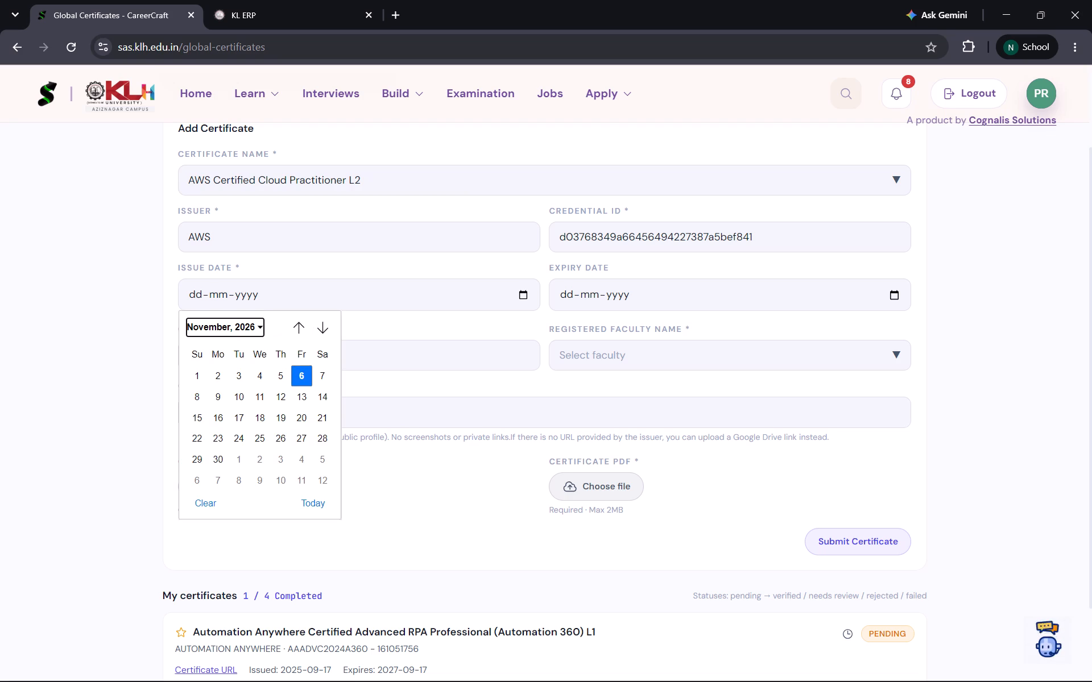
pyautogui.click(297, 401)
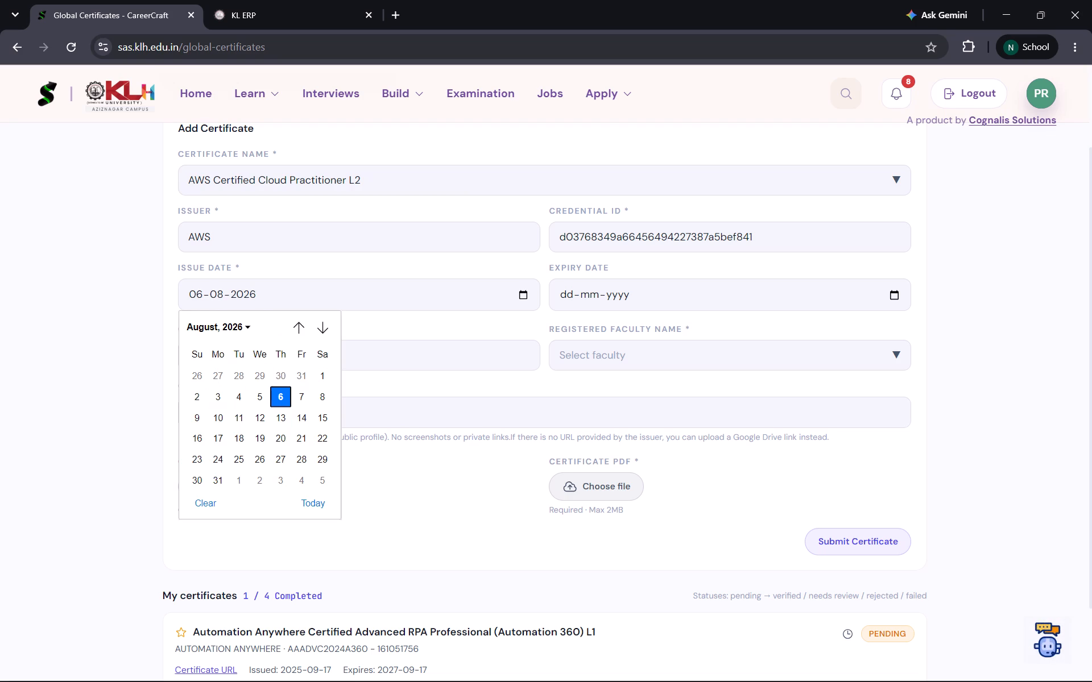
pyautogui.click(313, 422)
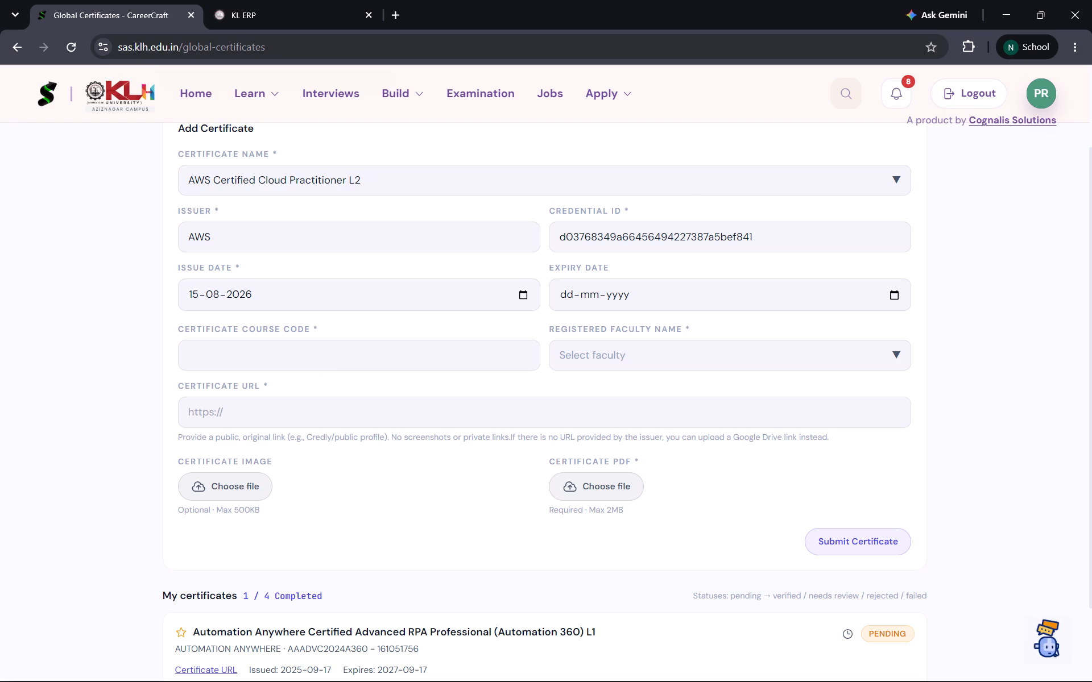
# Check the expiration date in the AWS certificate PDF and set CareerCraft's expiry date to 15-08-2029.
pyautogui.hotkey('alt', 'Tab')
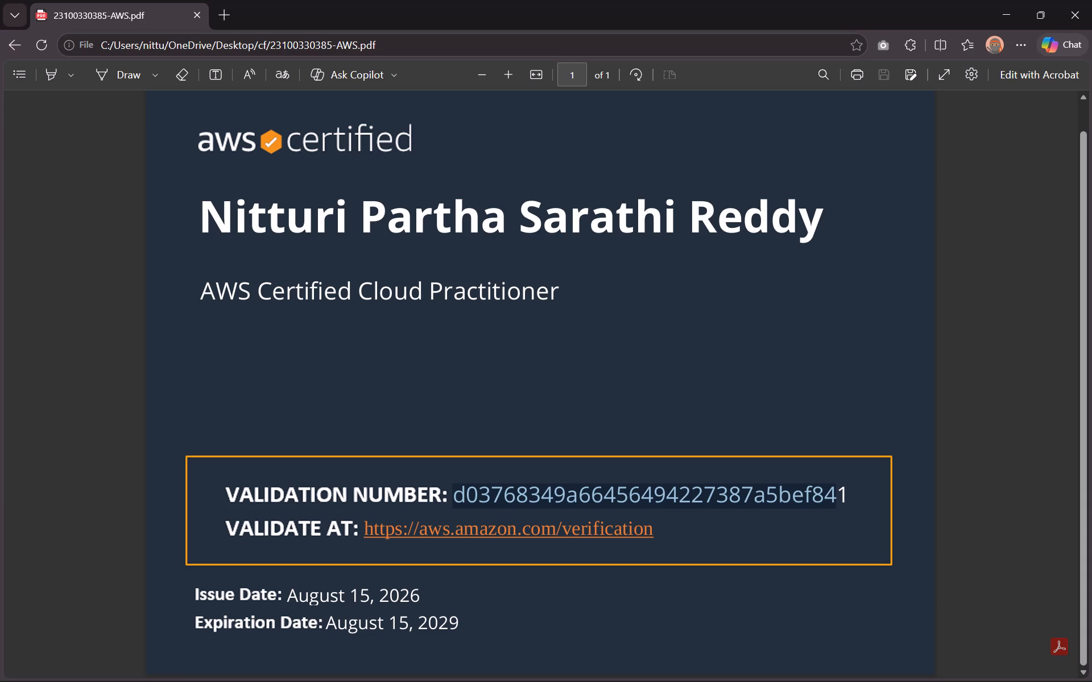
pyautogui.hotkey('alt', 'Tab')
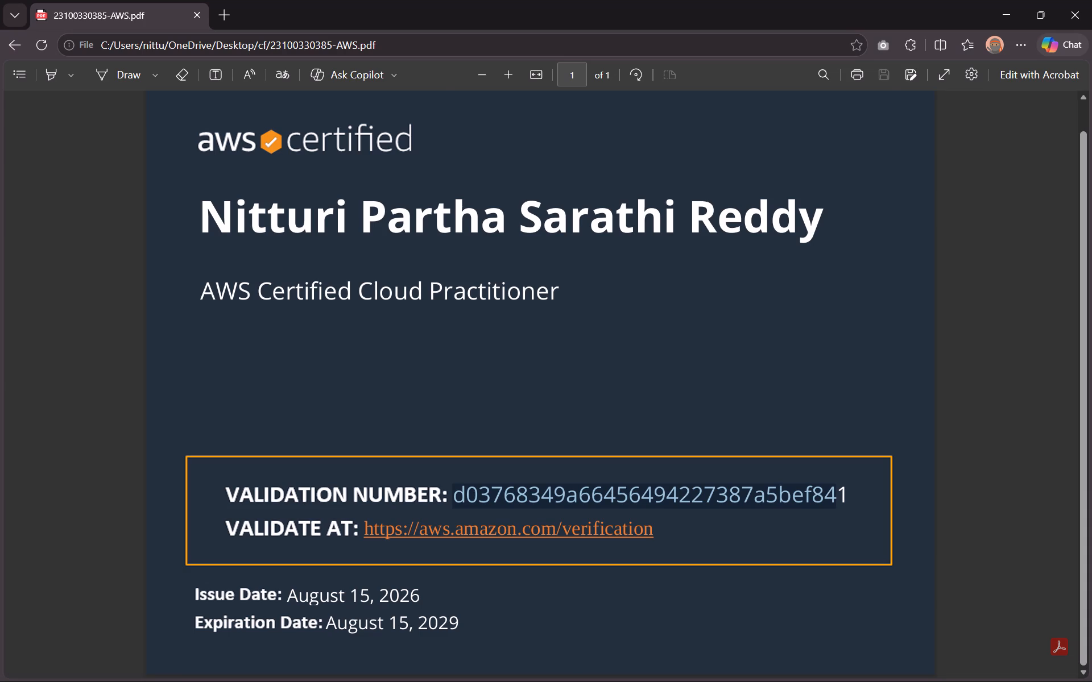
pyautogui.click(895, 296)
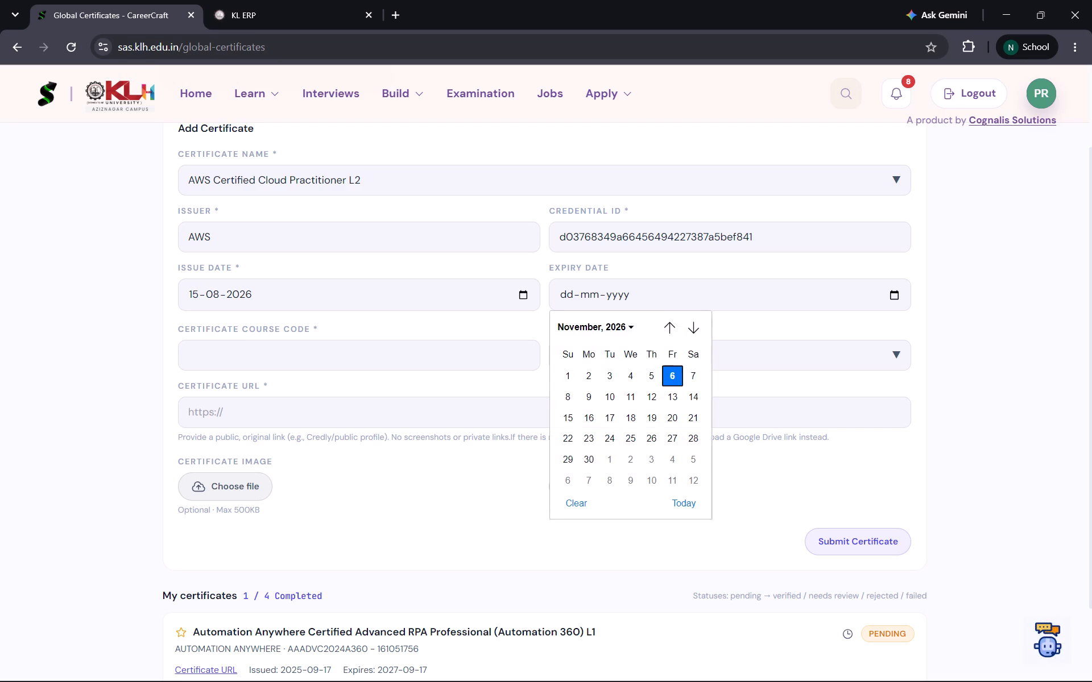
pyautogui.click(623, 321)
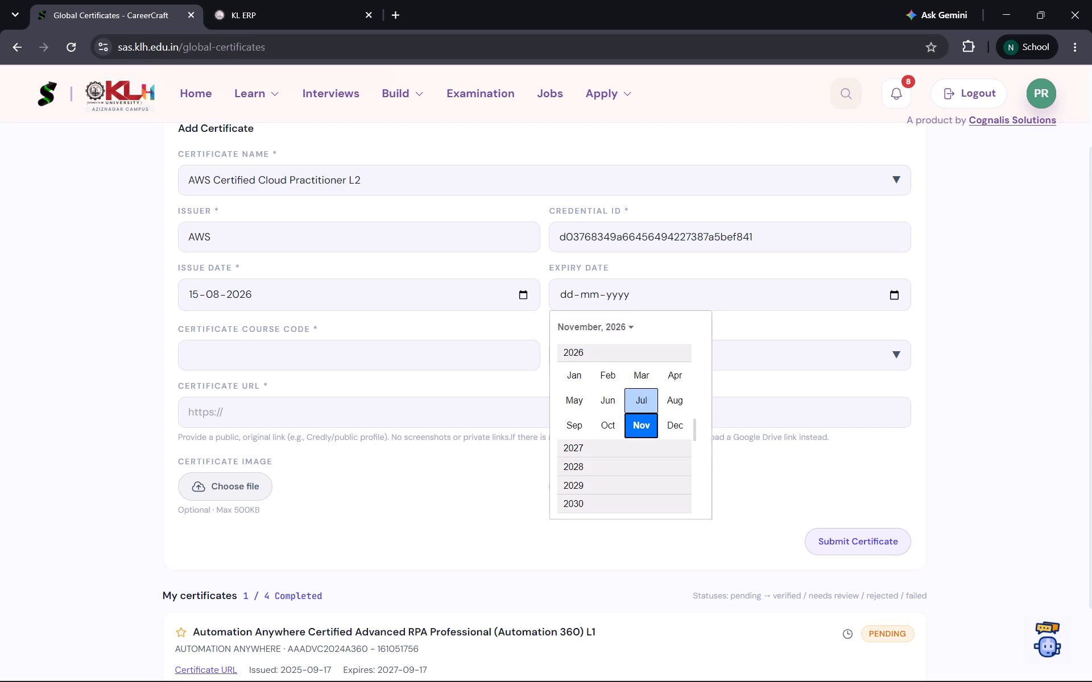
pyautogui.click(627, 480)
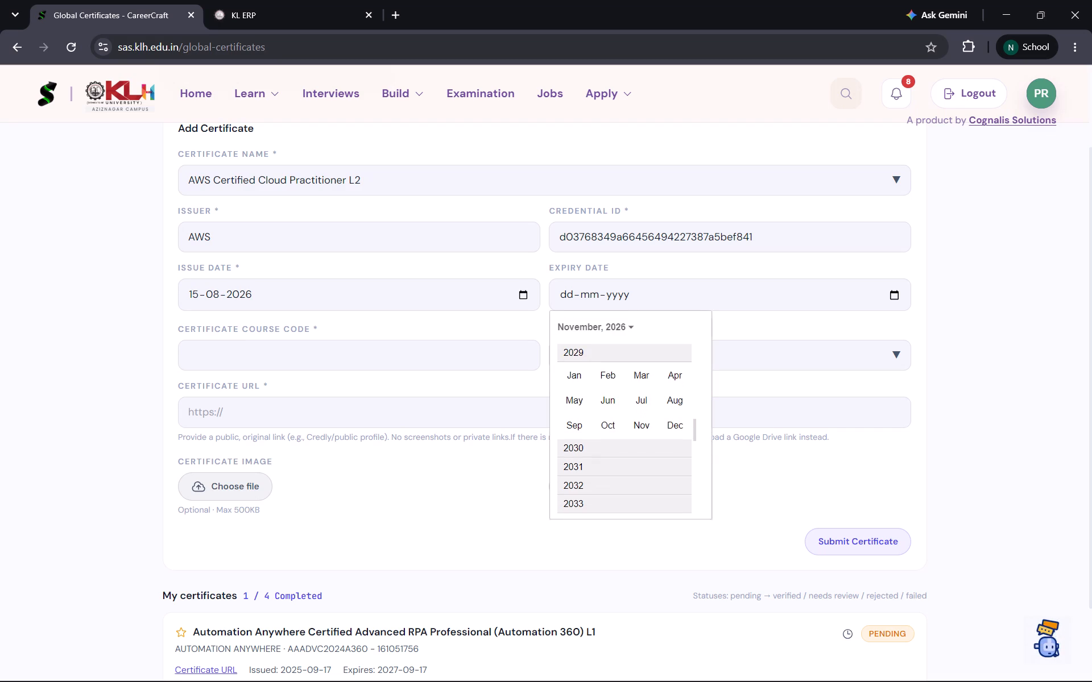
pyautogui.click(670, 401)
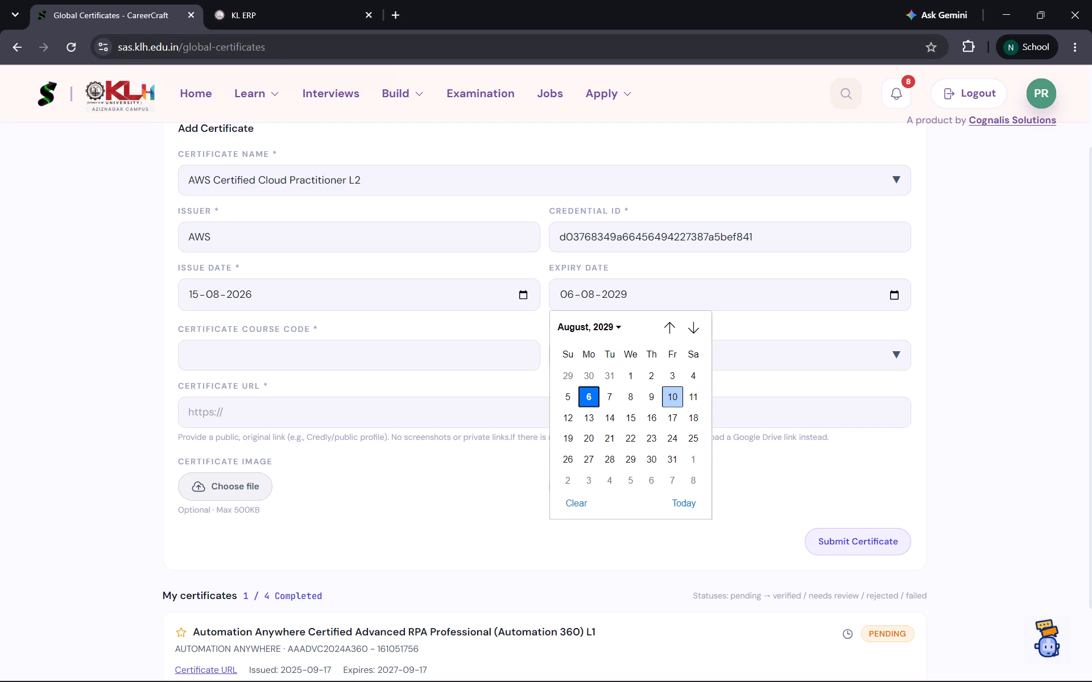
pyautogui.click(628, 421)
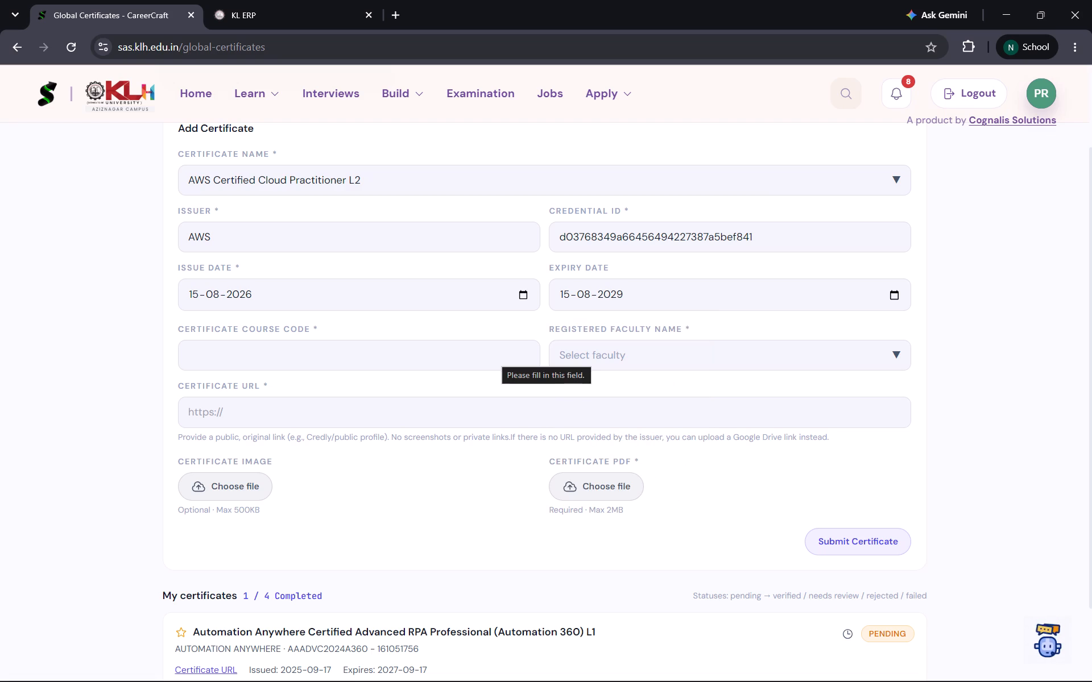
# Look up the AWS Cloud Practitioner course's faculty in KL ERP and select that registered faculty in CareerCraft by searching sree.
pyautogui.click(678, 346)
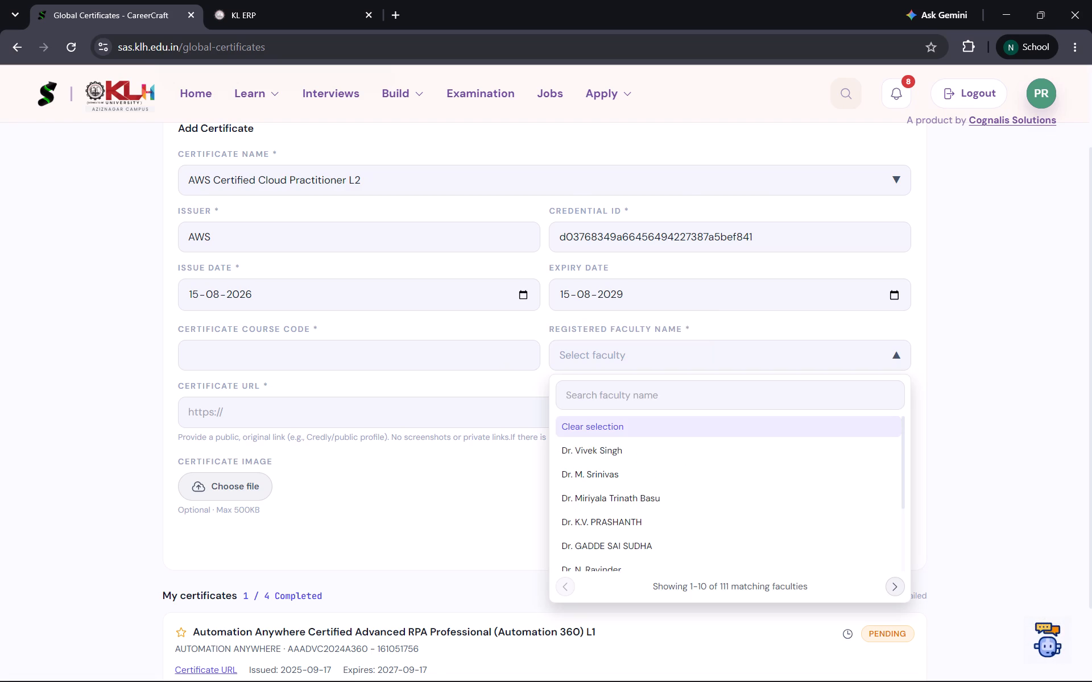
pyautogui.hotkey('alt', 'Tab')
pyautogui.hotkey('alt', 'Tab')
pyautogui.click(288, 0)
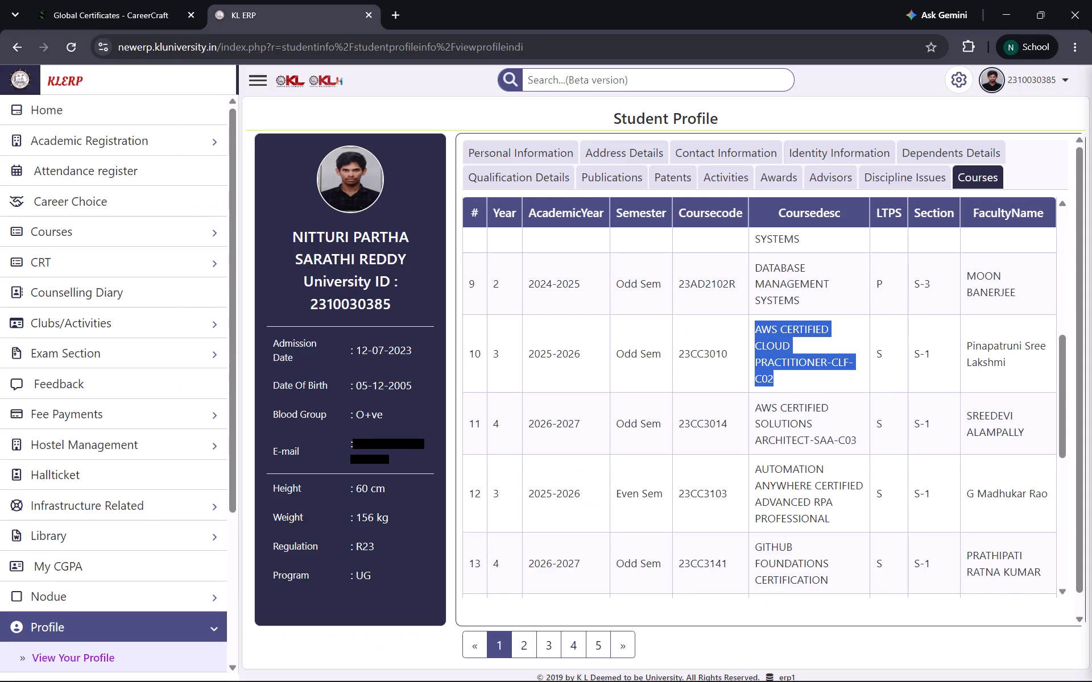
pyautogui.click(1017, 354)
pyautogui.hotkey('alt', 'Tab')
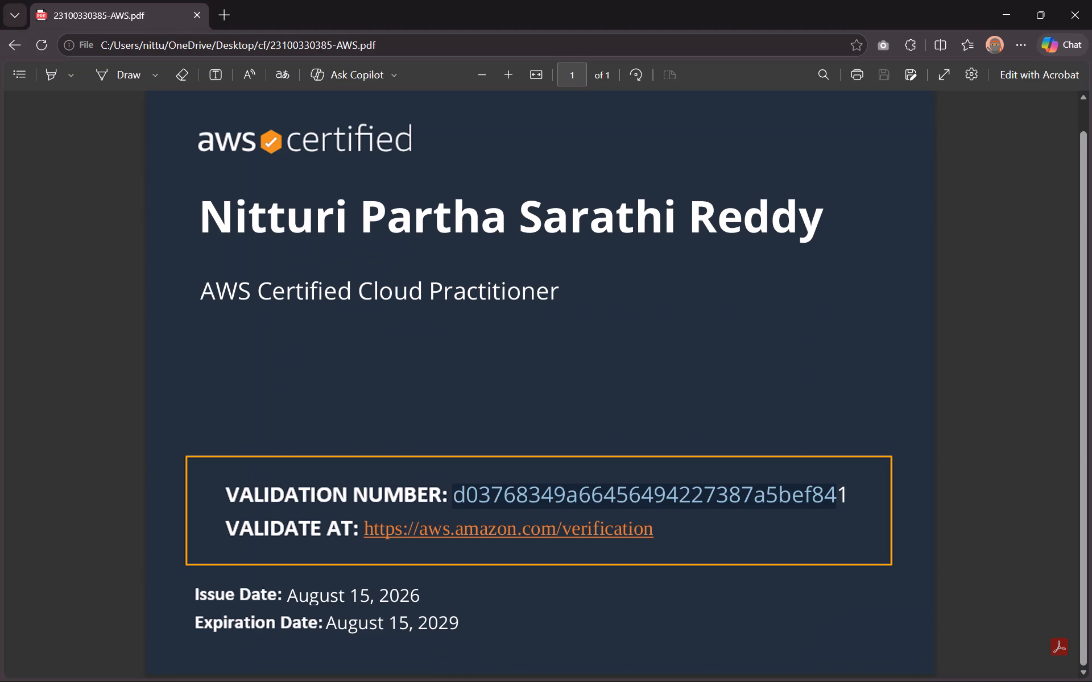
pyautogui.hotkey('alt', 'Tab')
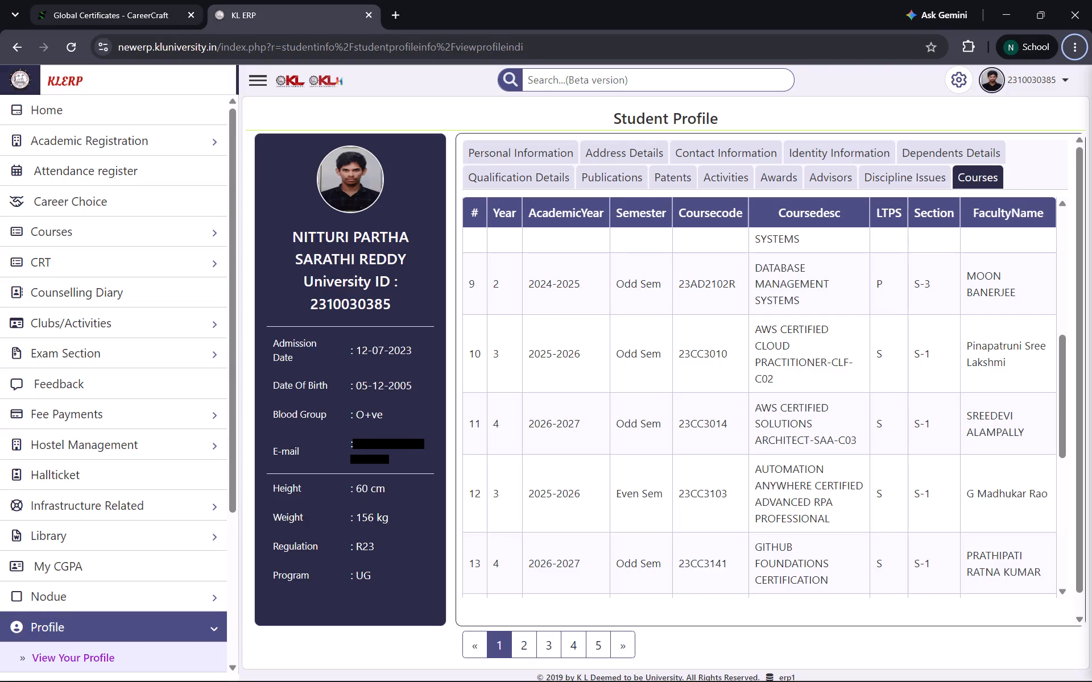
pyautogui.click(173, 8)
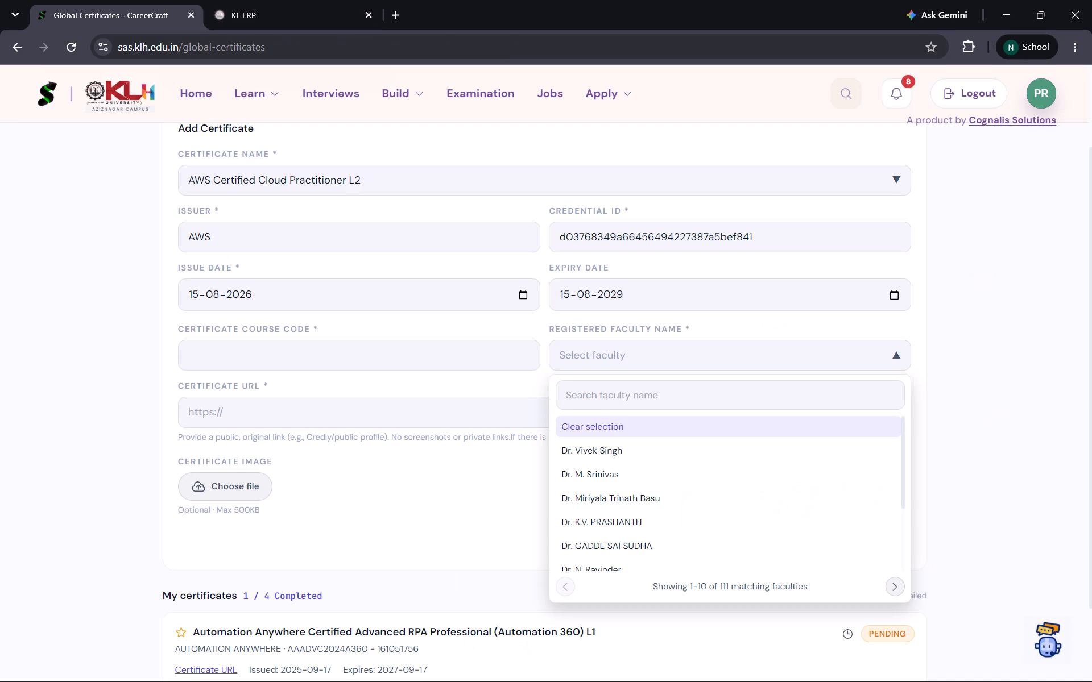
pyautogui.write('sree')
pyautogui.click(602, 453)
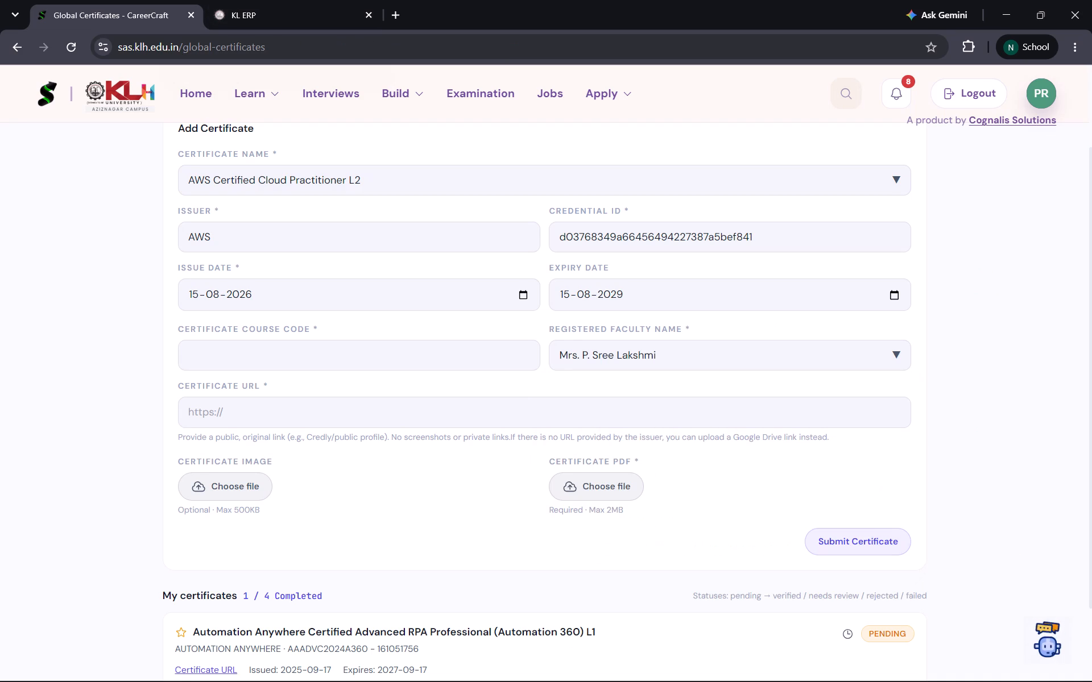
# Copy the course code 23CC3010 from KL ERP into CareerCraft's Certificate Course Code field.
pyautogui.click(435, 357)
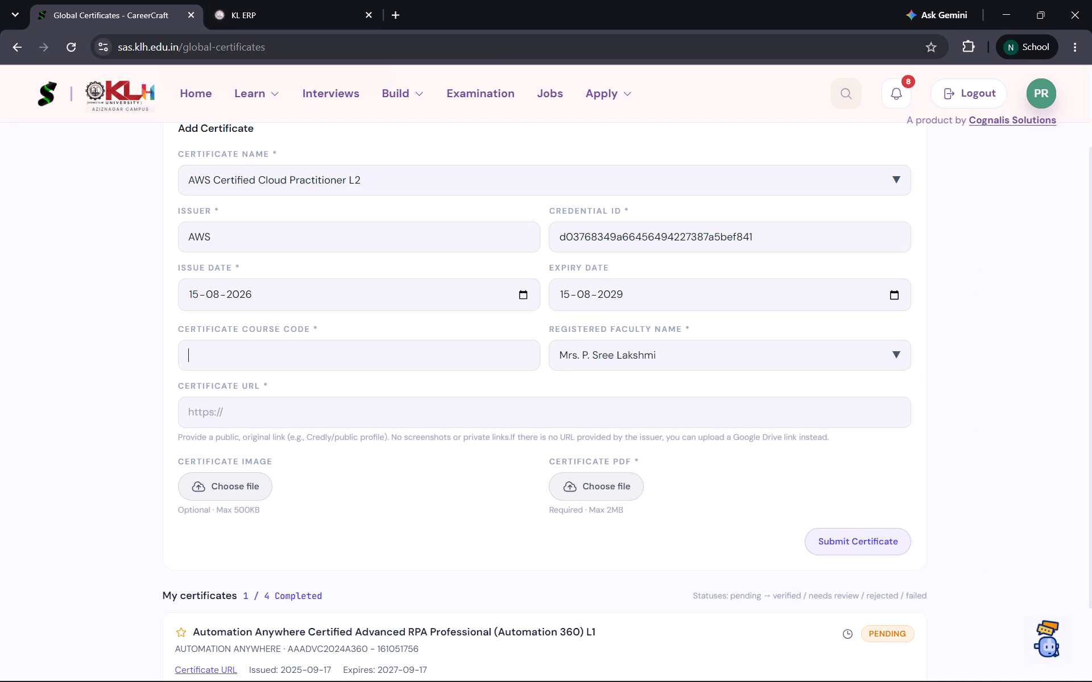
pyautogui.hotkey('alt', 'Tab')
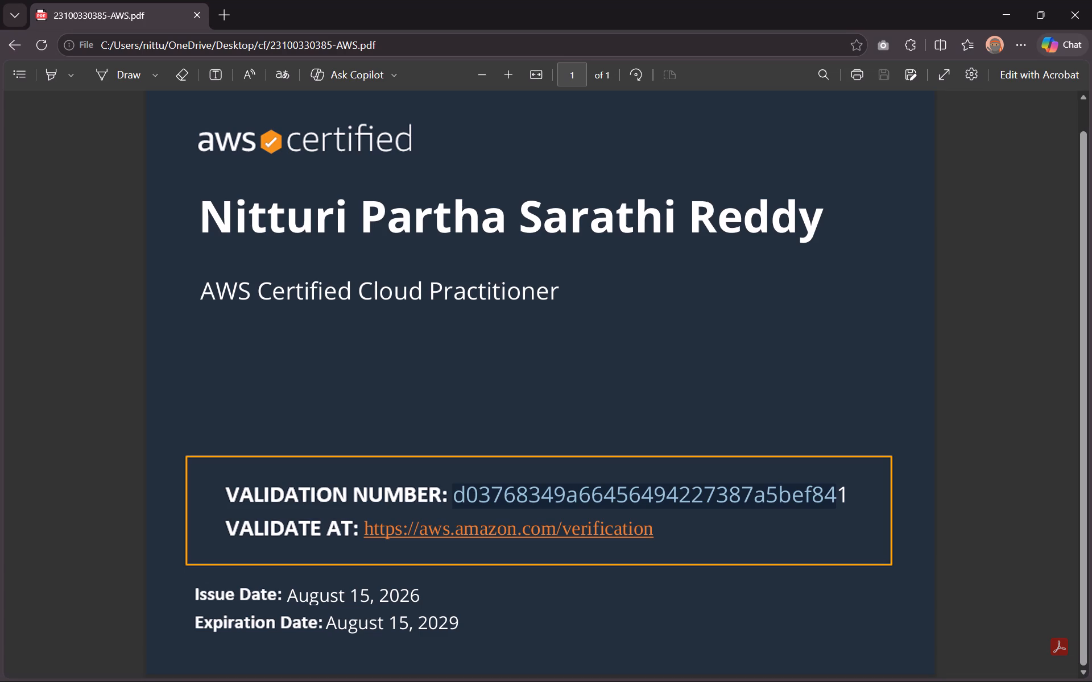
pyautogui.hotkey('alt', 'Tab')
pyautogui.click(251, 0)
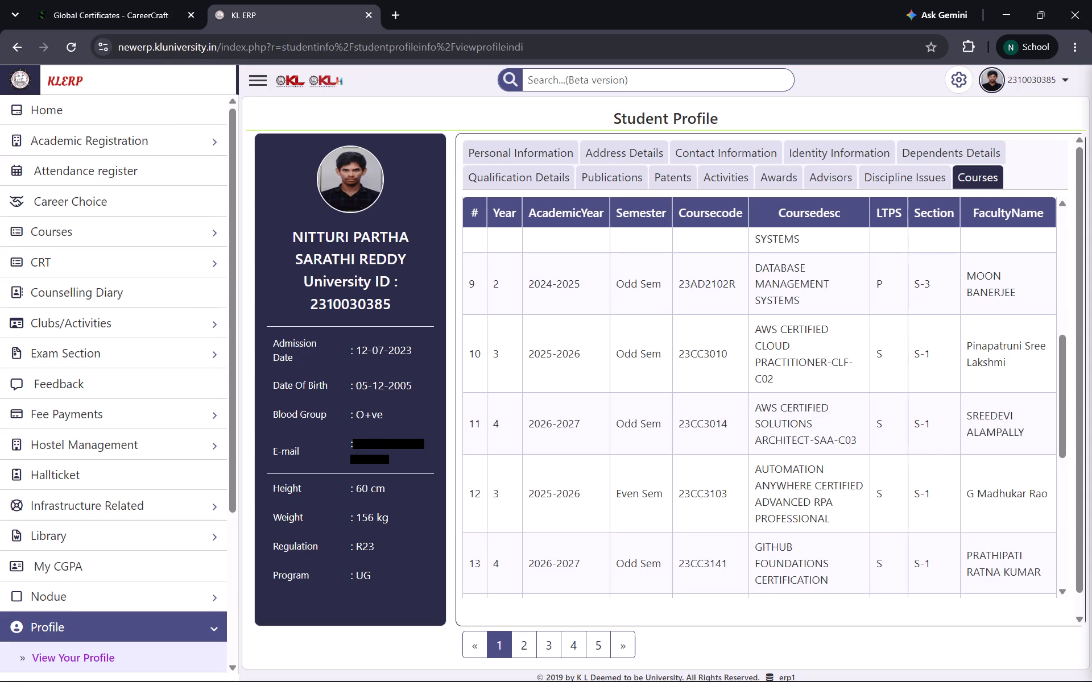
pyautogui.moveTo(731, 347); pyautogui.dragTo(673, 355)
pyautogui.hotkey('ctrl', 'c')
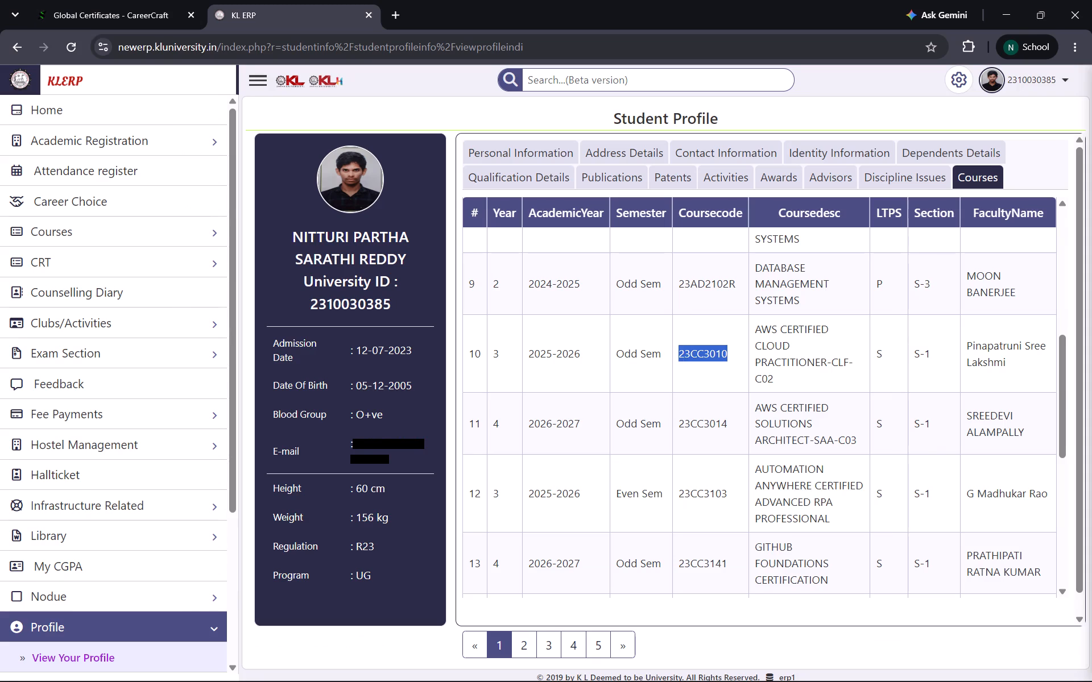
pyautogui.hotkey('alt', 'Tab')
pyautogui.hotkey('alt', 'Tab')
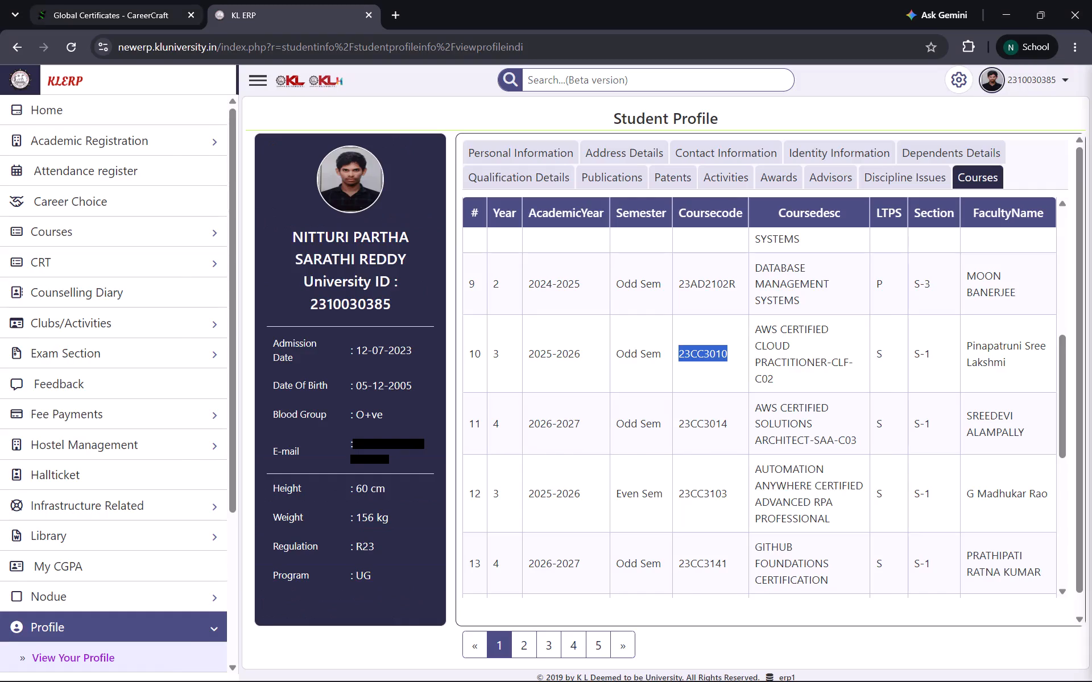
pyautogui.click(126, 0)
pyautogui.hotkey('ctrl', 'v')
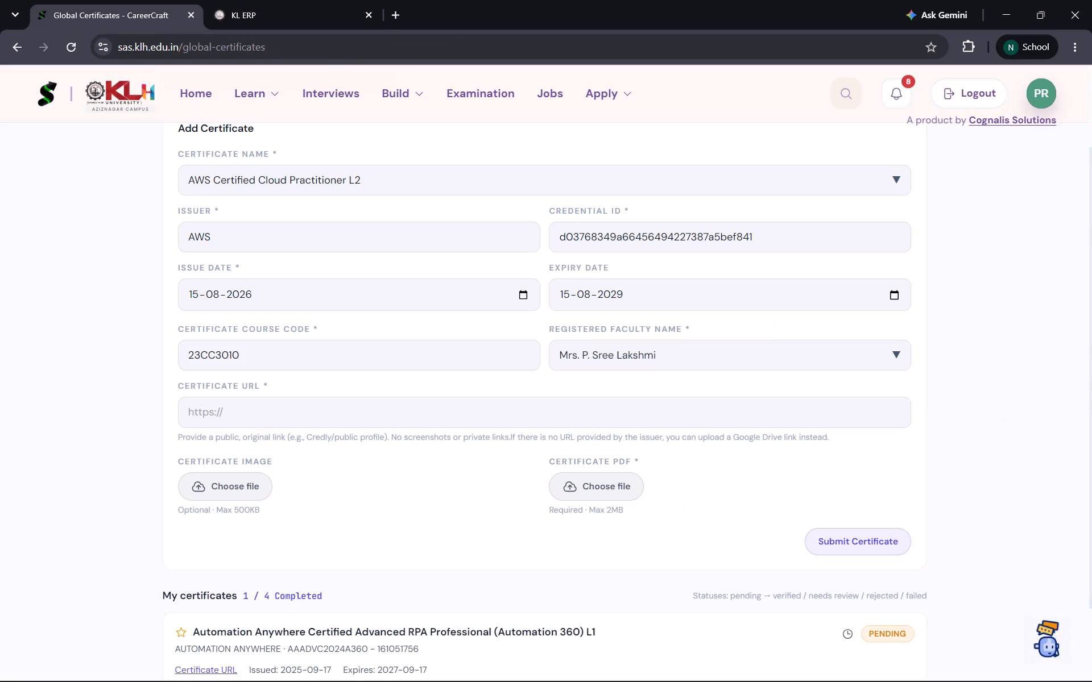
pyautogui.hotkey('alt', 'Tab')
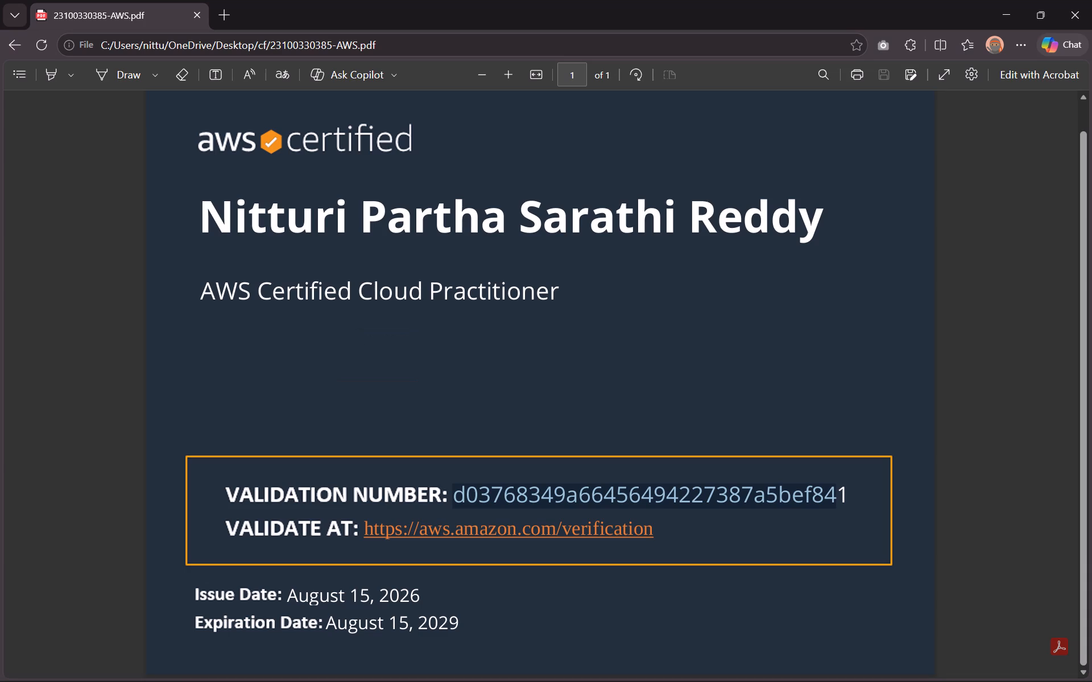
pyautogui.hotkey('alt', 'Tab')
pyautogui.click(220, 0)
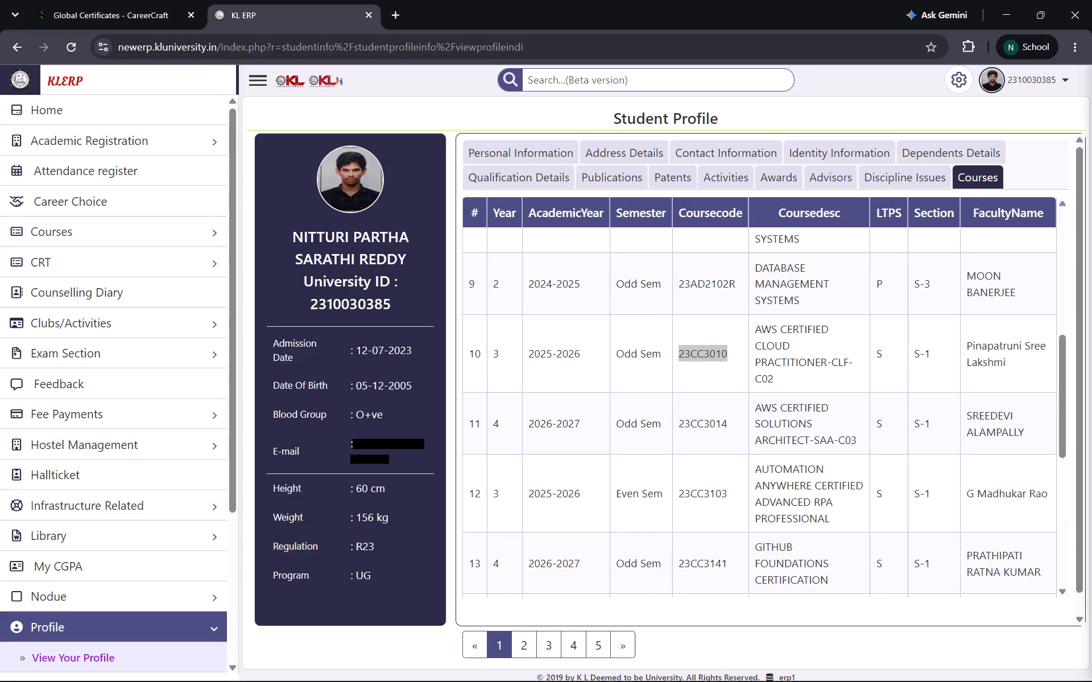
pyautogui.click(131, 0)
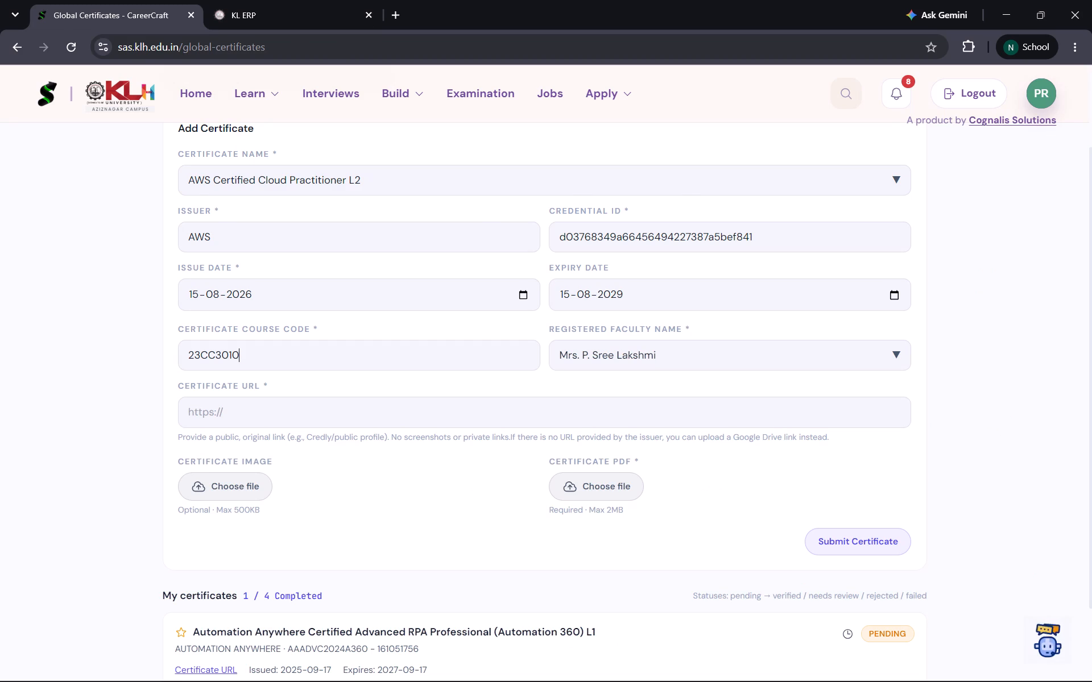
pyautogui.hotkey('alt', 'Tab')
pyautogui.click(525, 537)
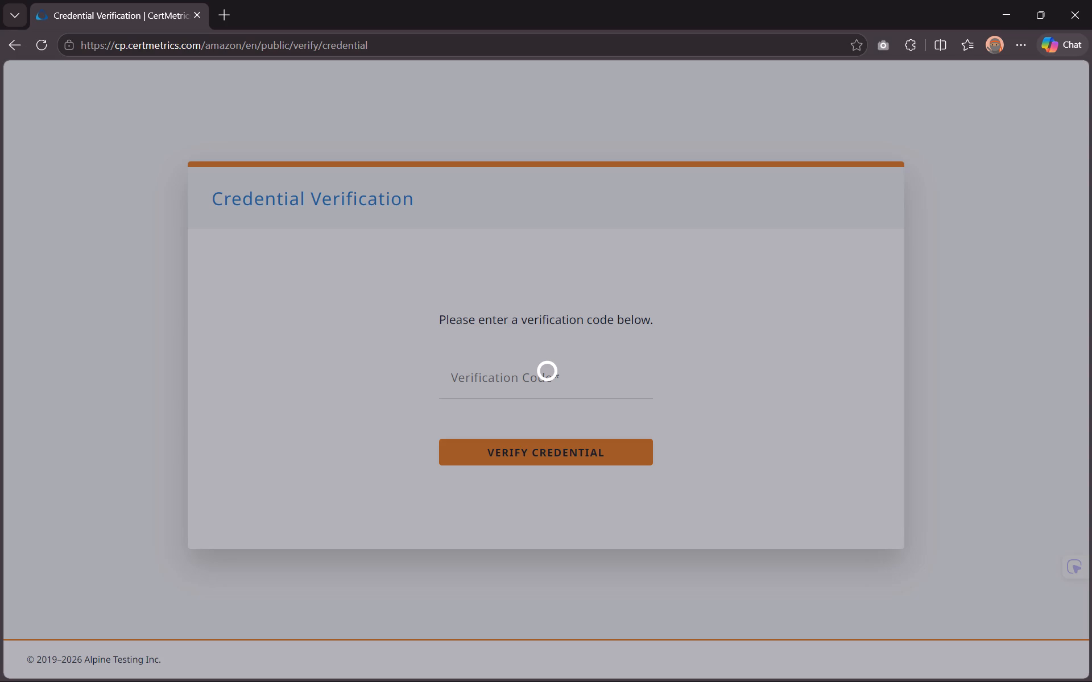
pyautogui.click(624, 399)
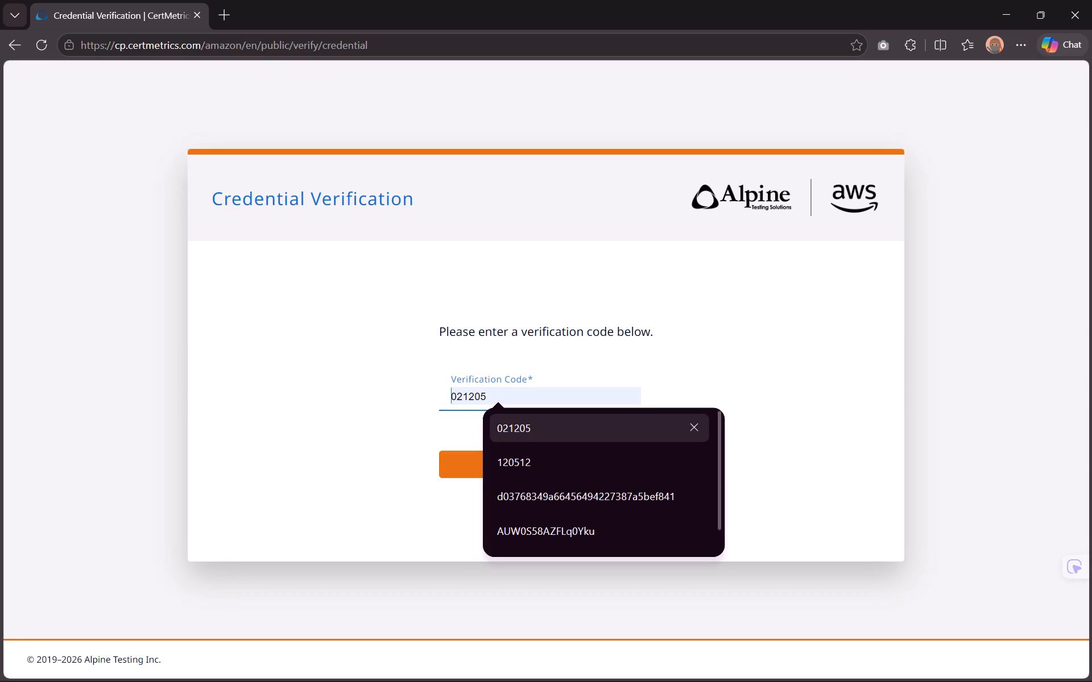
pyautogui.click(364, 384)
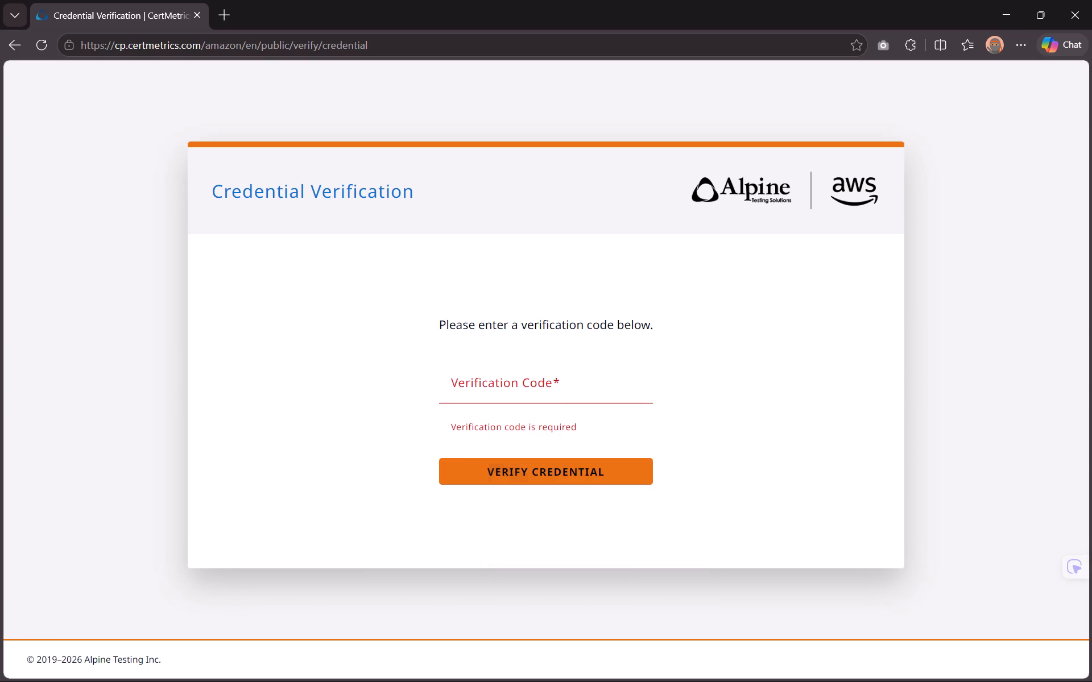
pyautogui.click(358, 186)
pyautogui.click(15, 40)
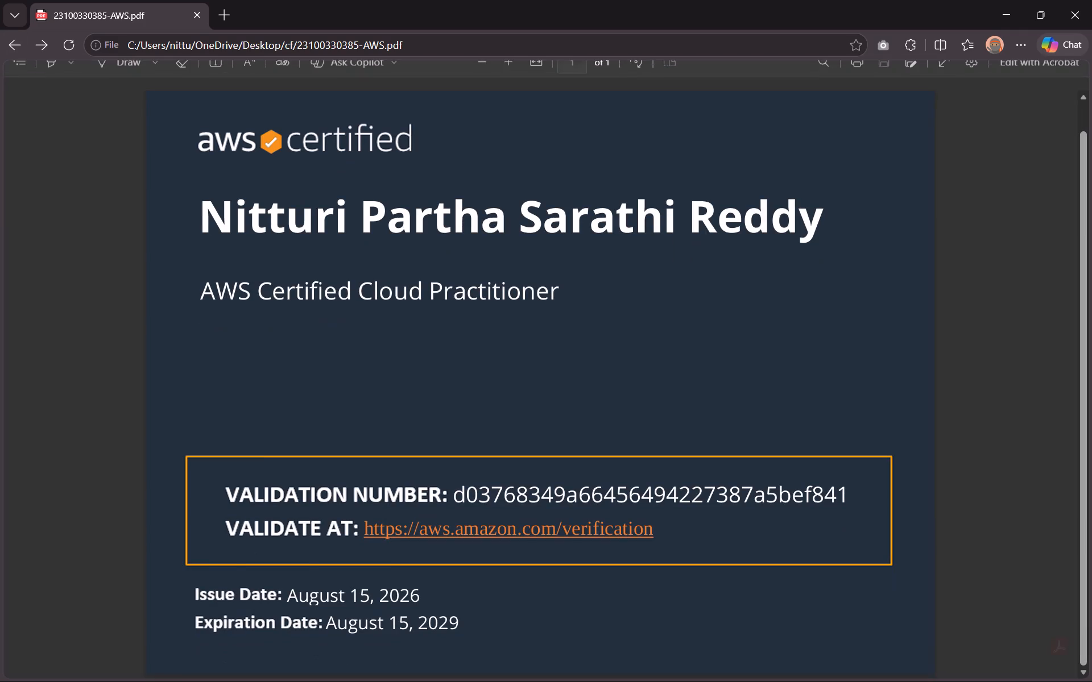
# Open the verification link in the AWS certificate PDF and verify the Cloud Practitioner credential using the certificate's validation number.
pyautogui.scroll(-5, 515, 450)
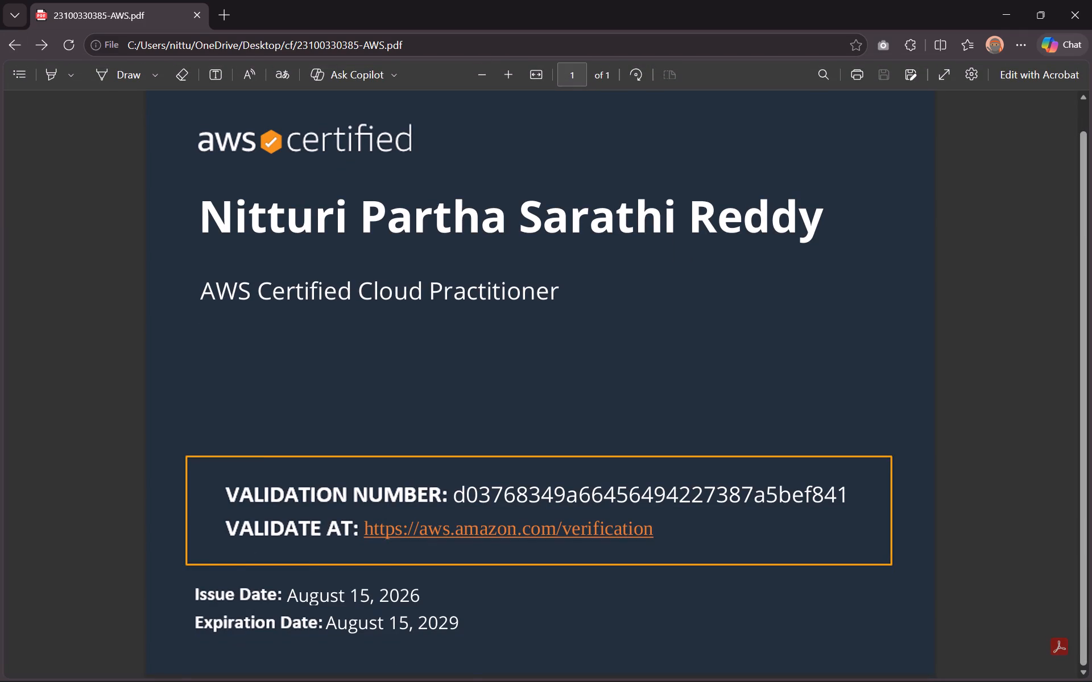
pyautogui.click(556, 531)
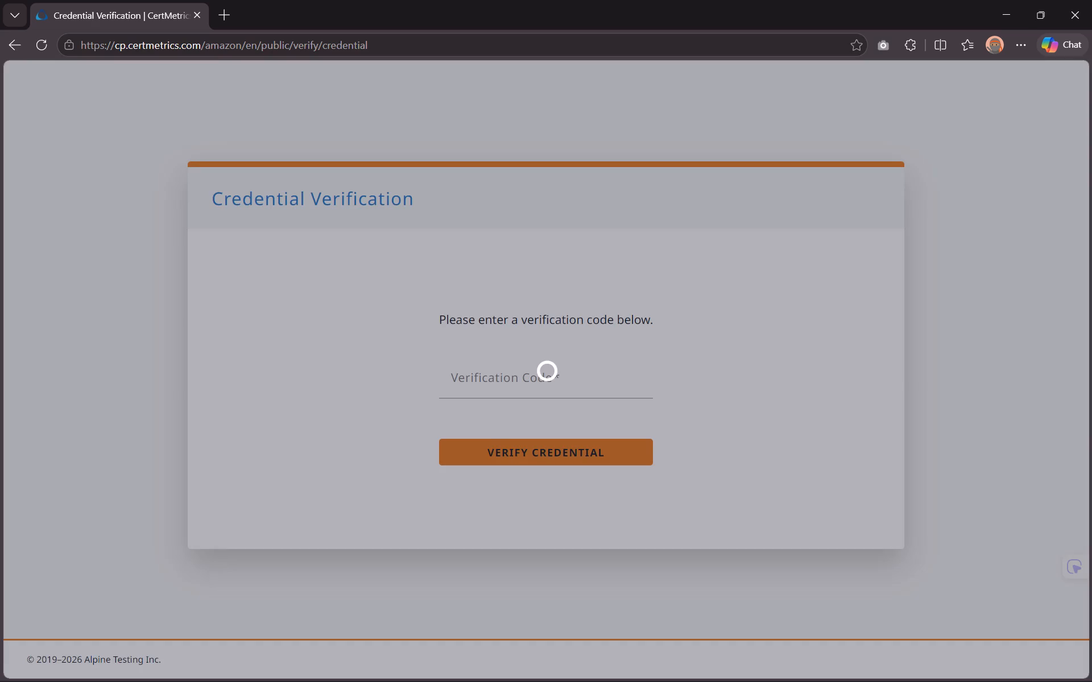
pyautogui.click(602, 396)
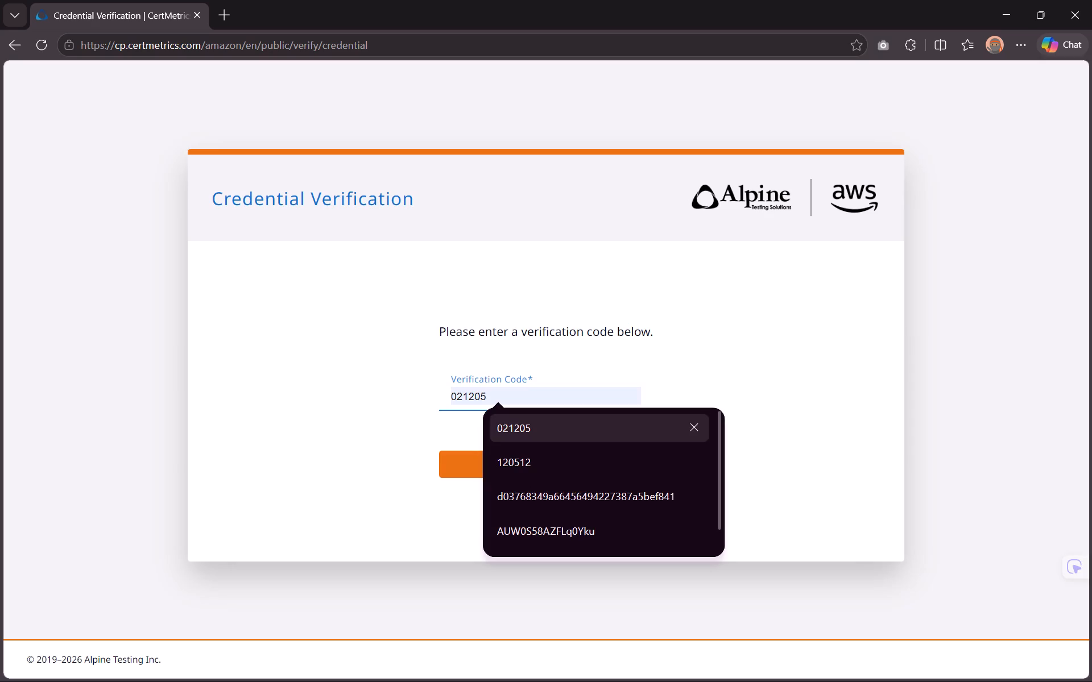
pyautogui.click(562, 423)
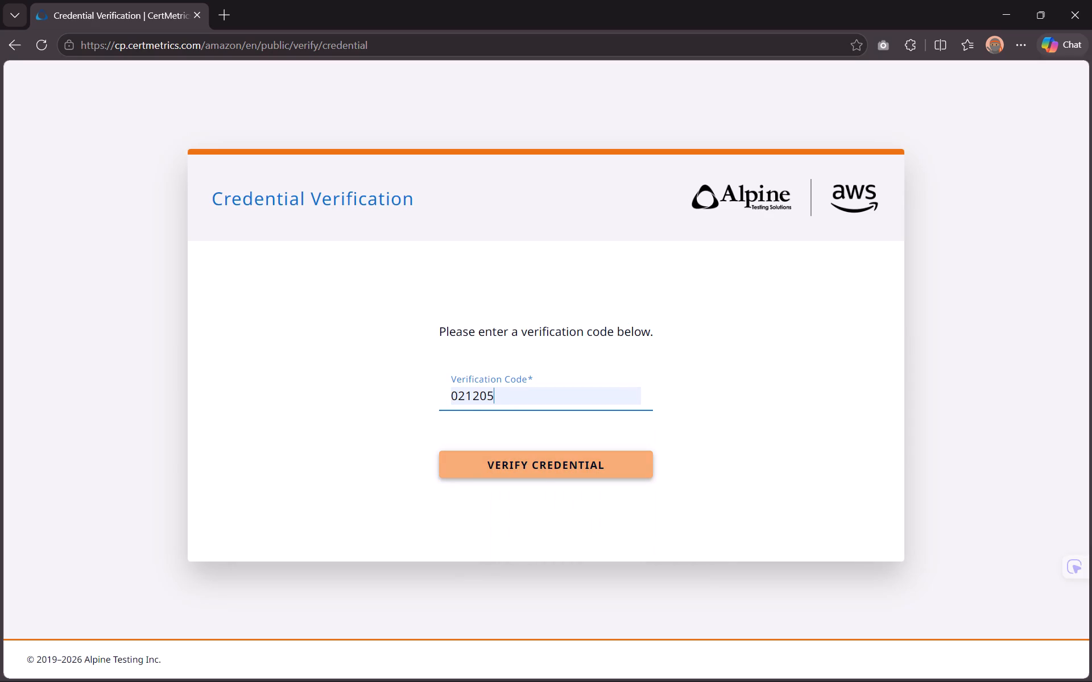
pyautogui.click(535, 458)
pyautogui.click(586, 397)
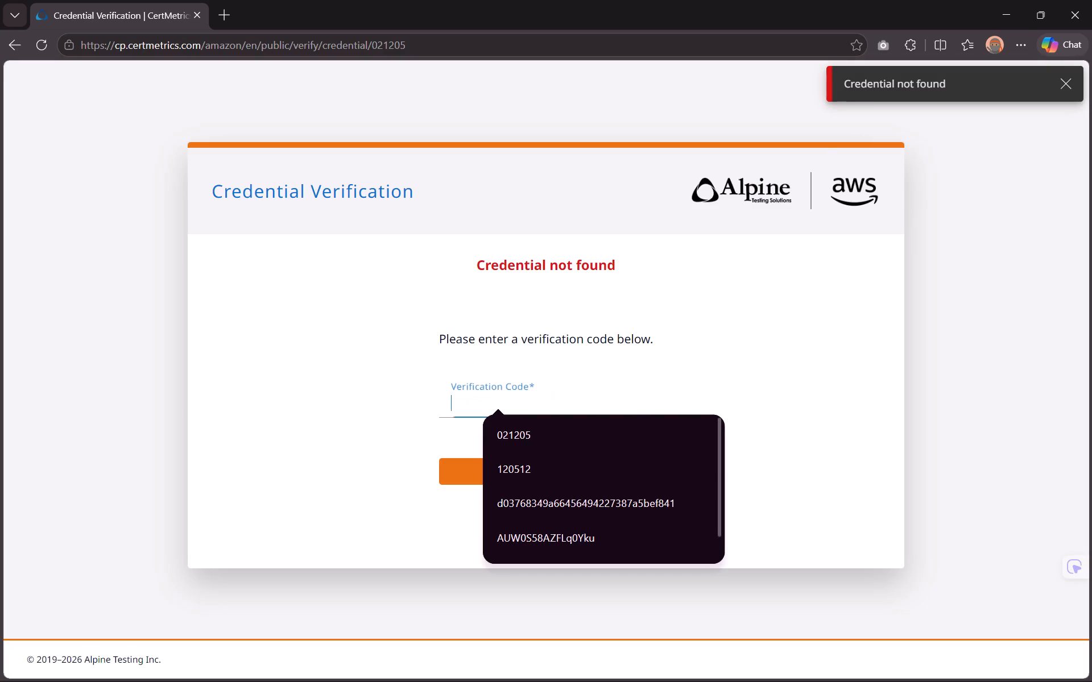
pyautogui.click(614, 496)
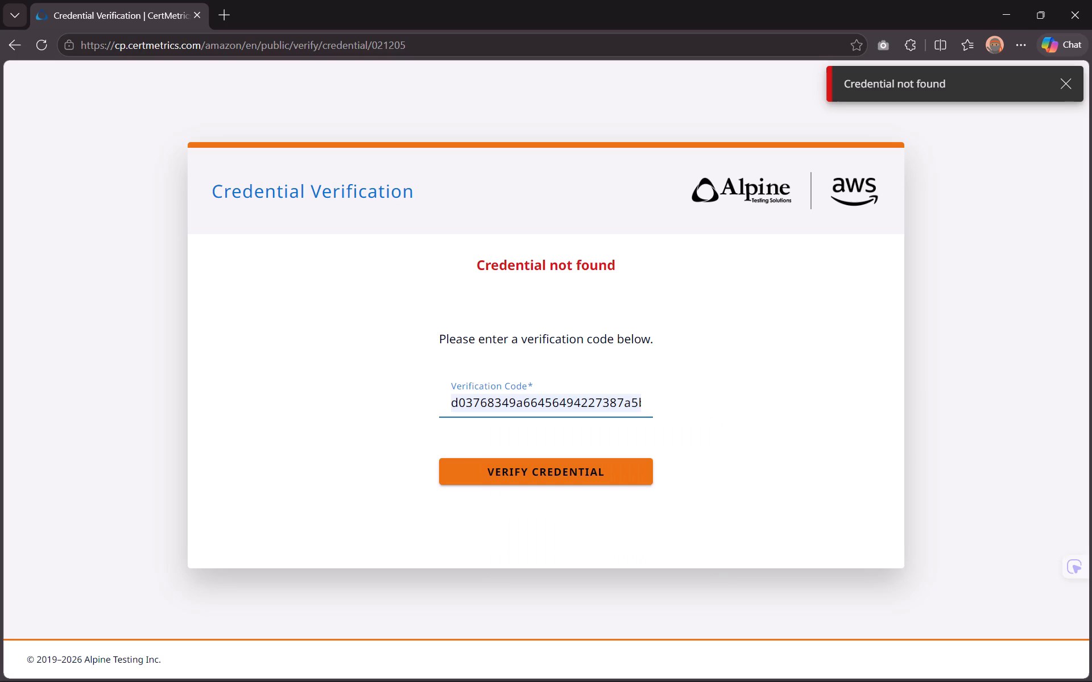
pyautogui.click(566, 475)
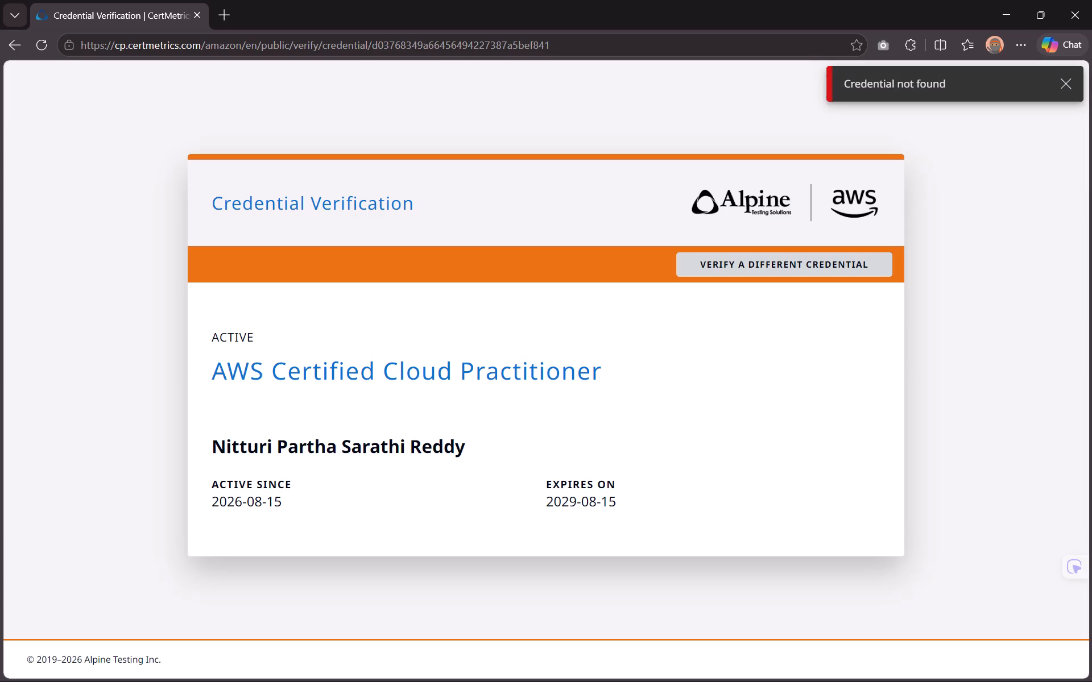
pyautogui.click(766, 263)
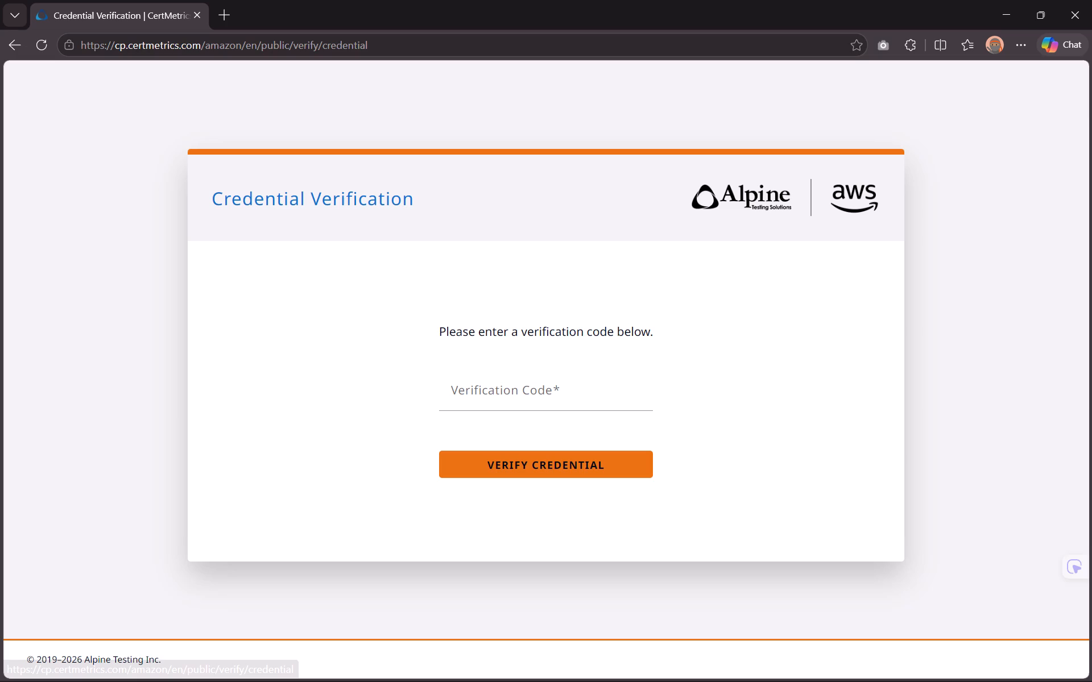
# Return to CareerCraft and attach the AWS certificate file from the cf folder as the Certificate PDF.
pyautogui.hotkey('alt', 'Tab')
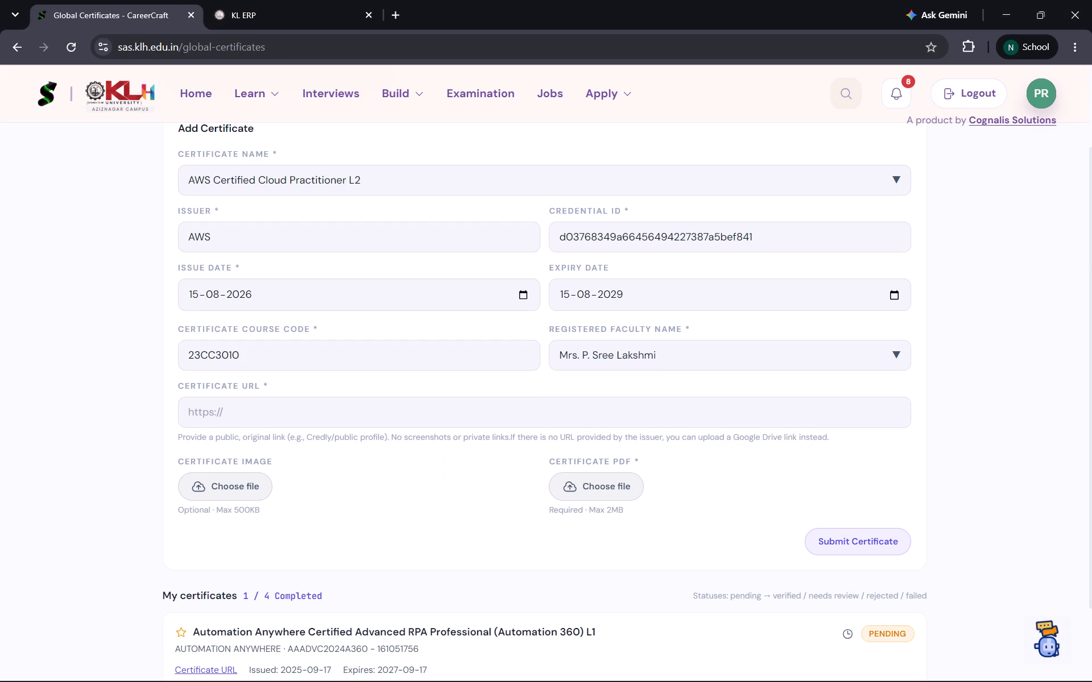
pyautogui.click(627, 489)
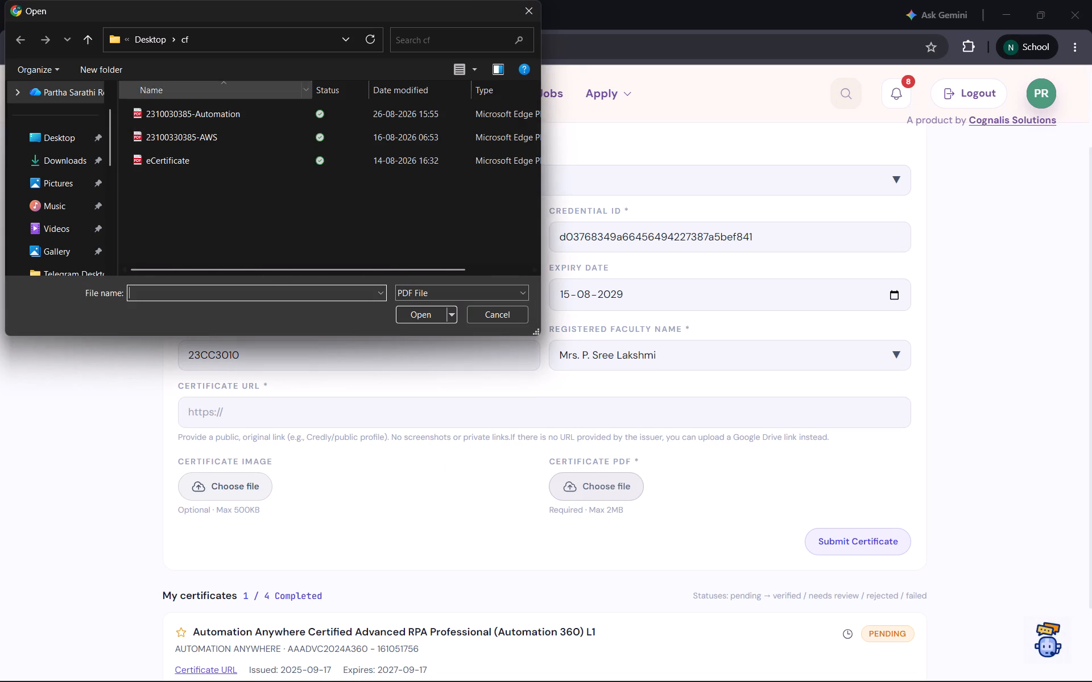
pyautogui.click(197, 142)
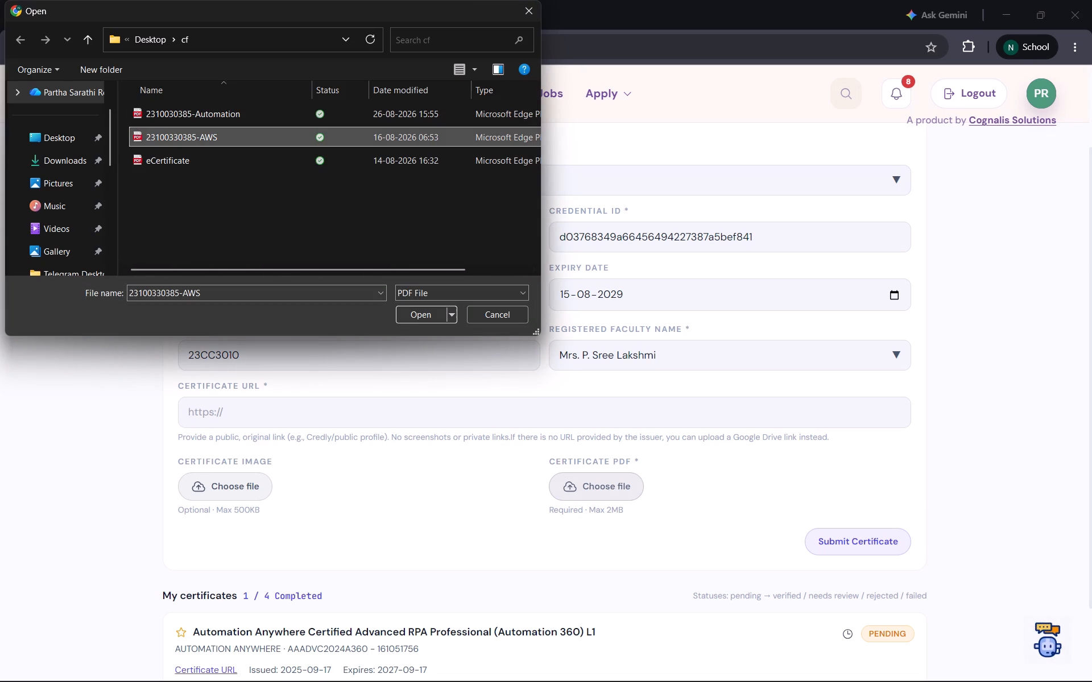
# Attach the selected AWS certificate file from the cf folder as the Certificate PDF.
pyautogui.click(425, 306)
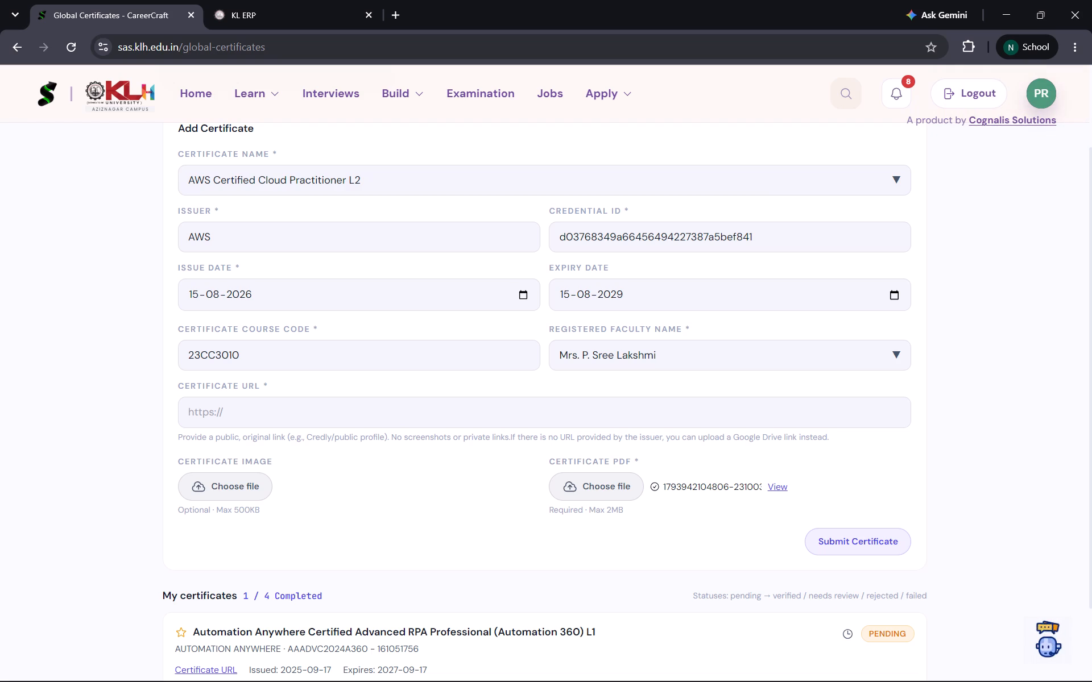
# Open a new Chrome tab alongside the CareerCraft and KL ERP pages.
pyautogui.click(586, 535)
pyautogui.scroll(-6, 586, 535)
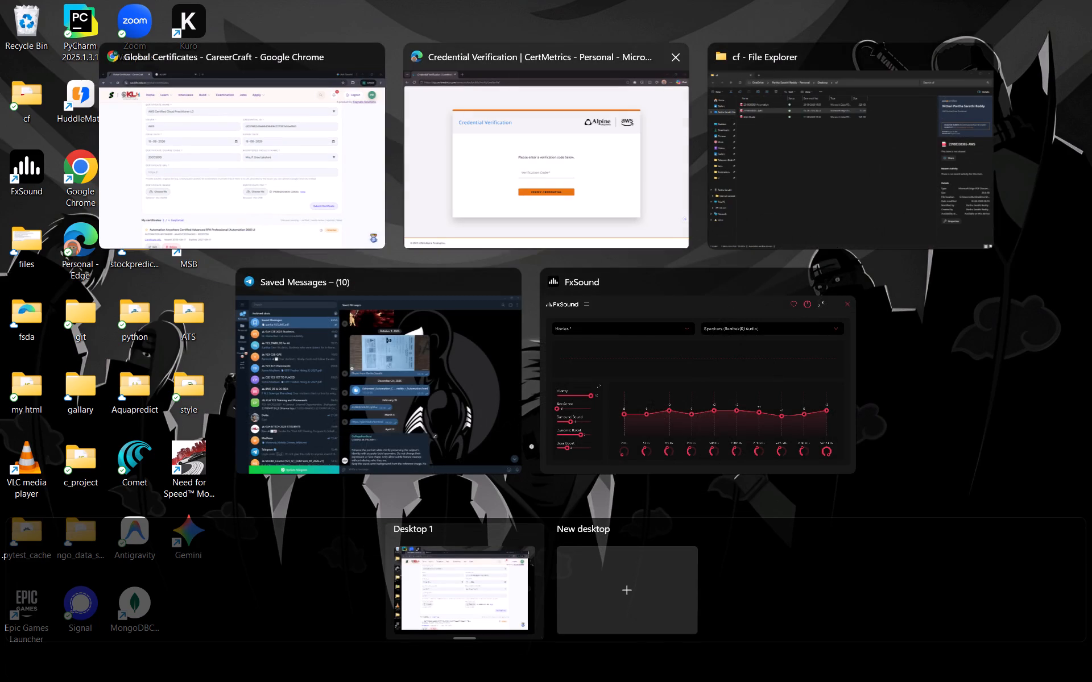
pyautogui.click(358, 143)
pyautogui.click(394, 13)
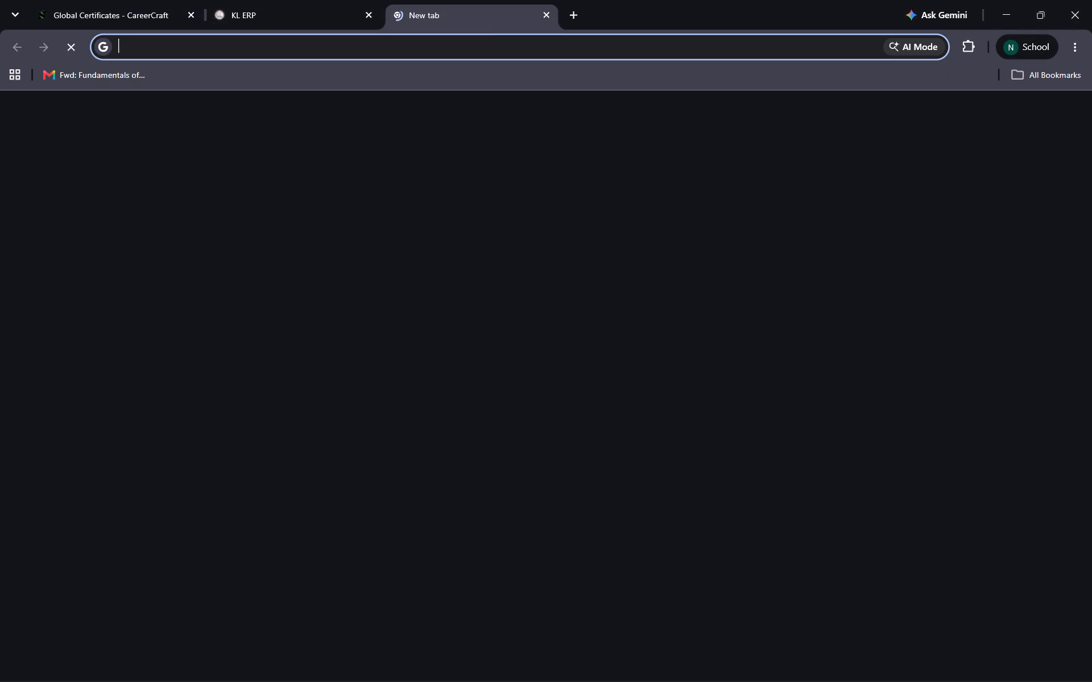
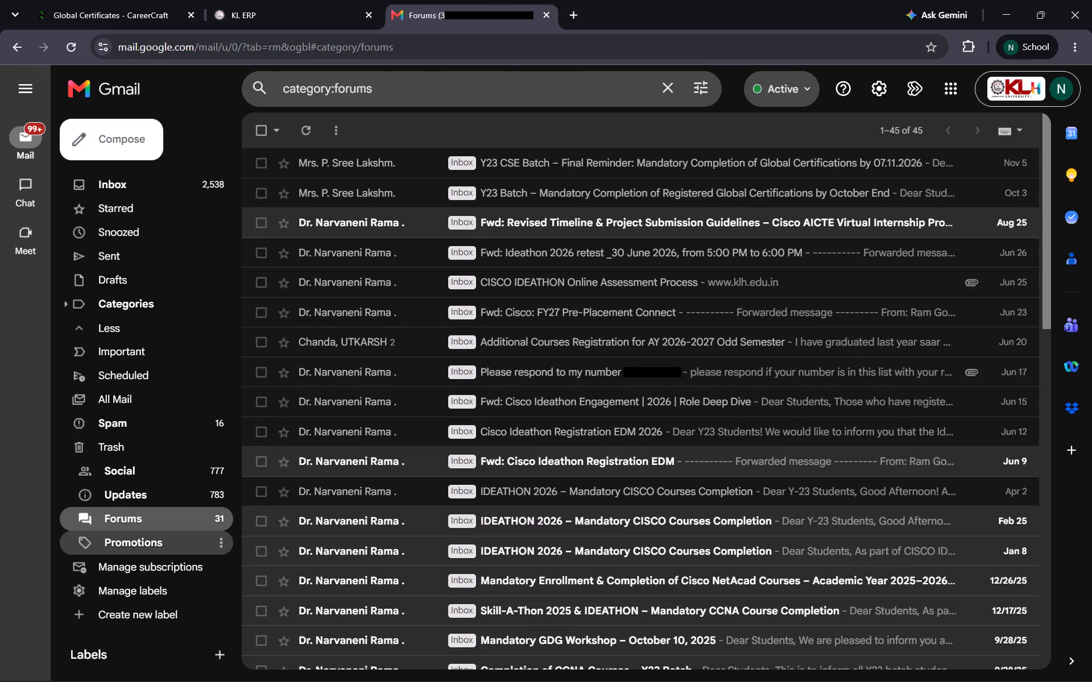
pyautogui.click(175, 543)
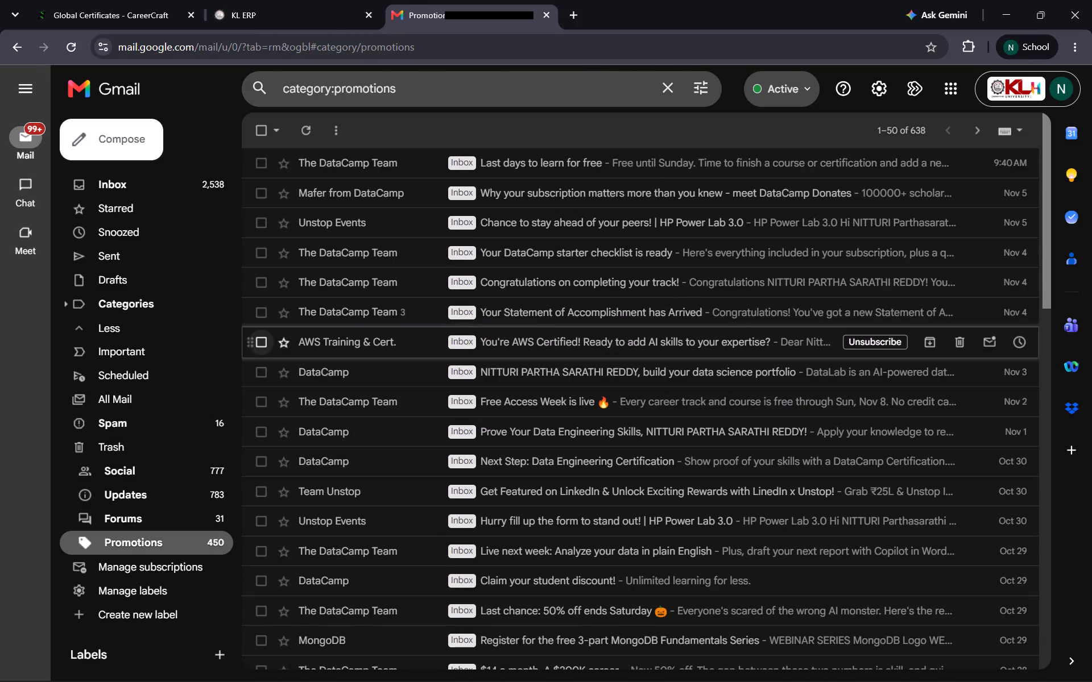
pyautogui.scroll(-12, 348, 479)
pyautogui.scroll(8, 348, 479)
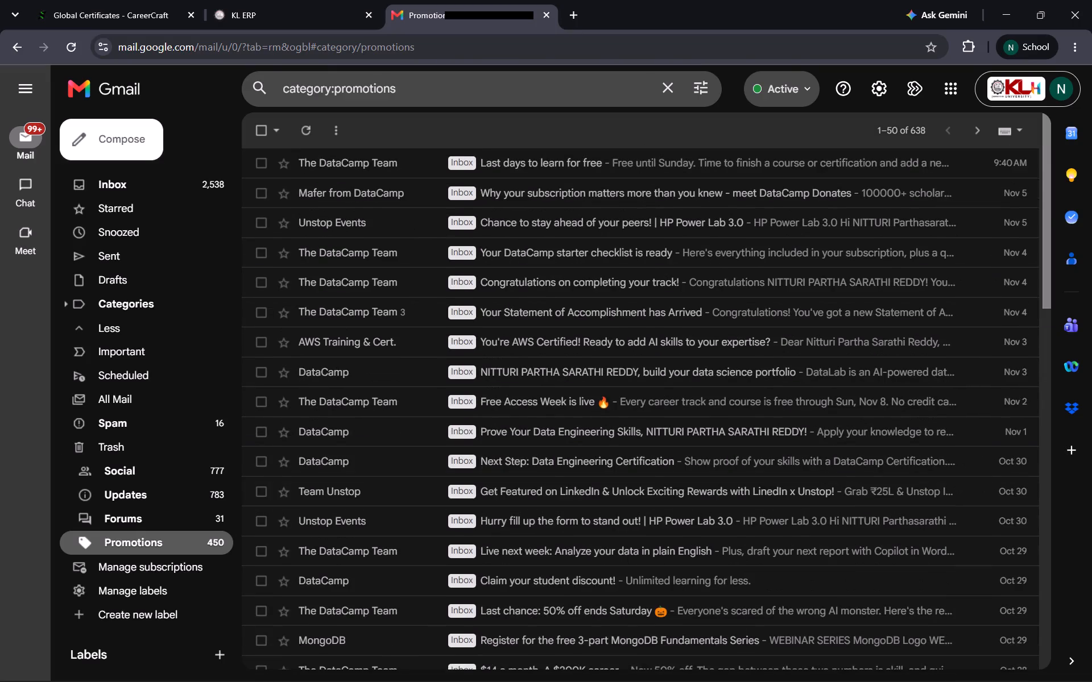
# Switch to KL ERP and review the AWS Certified Cloud Practitioner row in the student profile's course list.
pyautogui.click(256, 0)
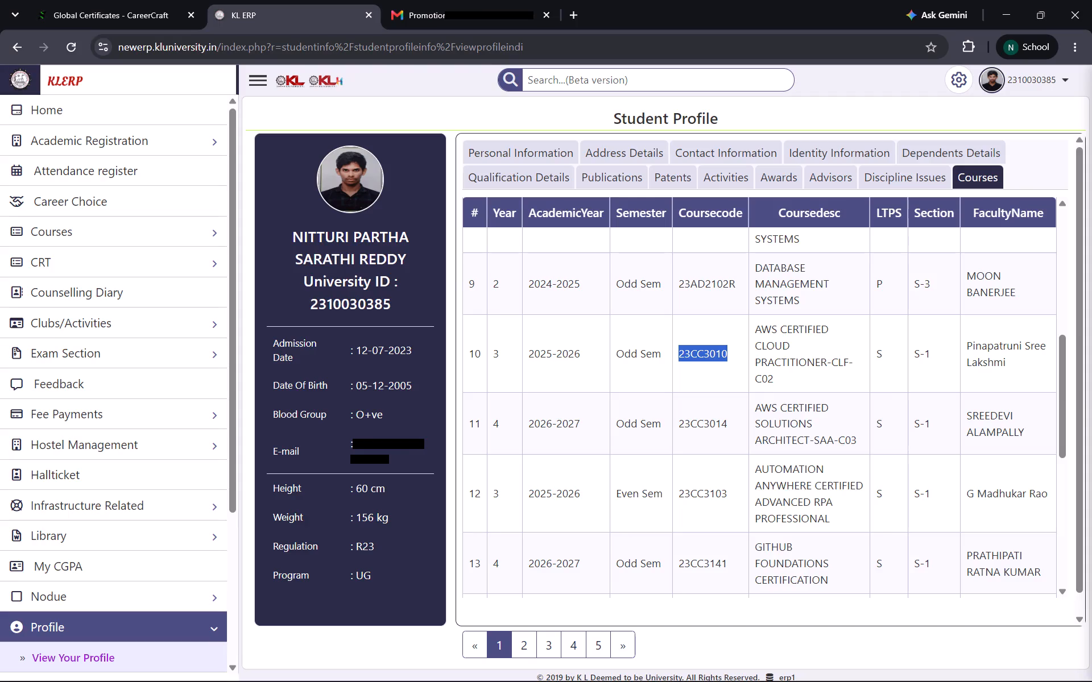
pyautogui.scroll(-4, 834, 481)
pyautogui.scroll(3, 834, 481)
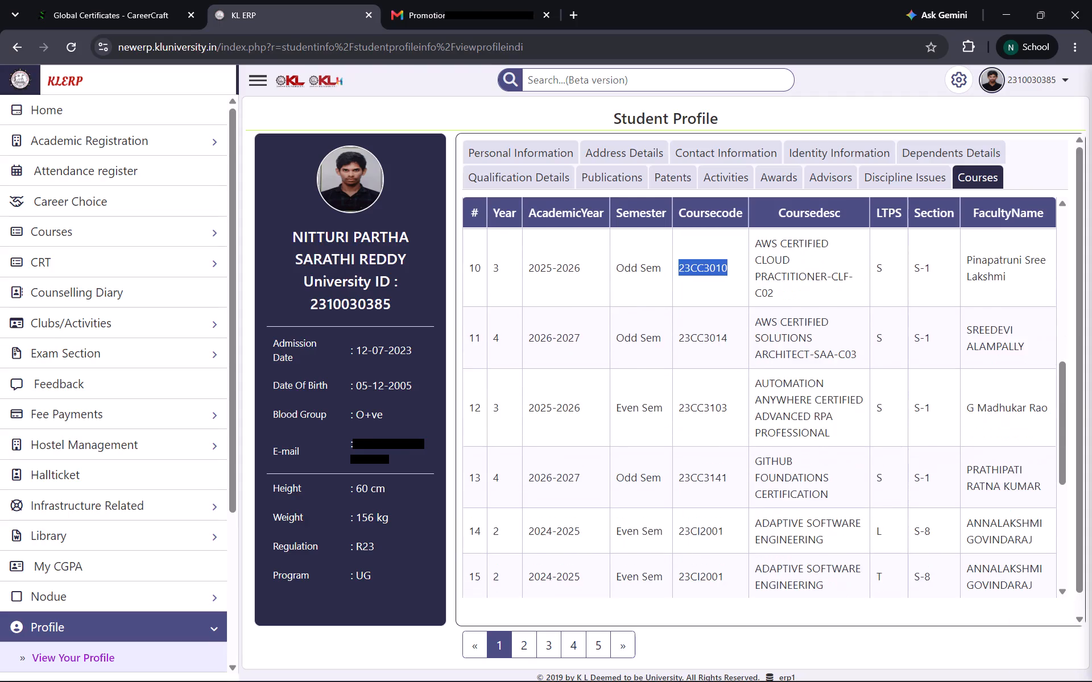
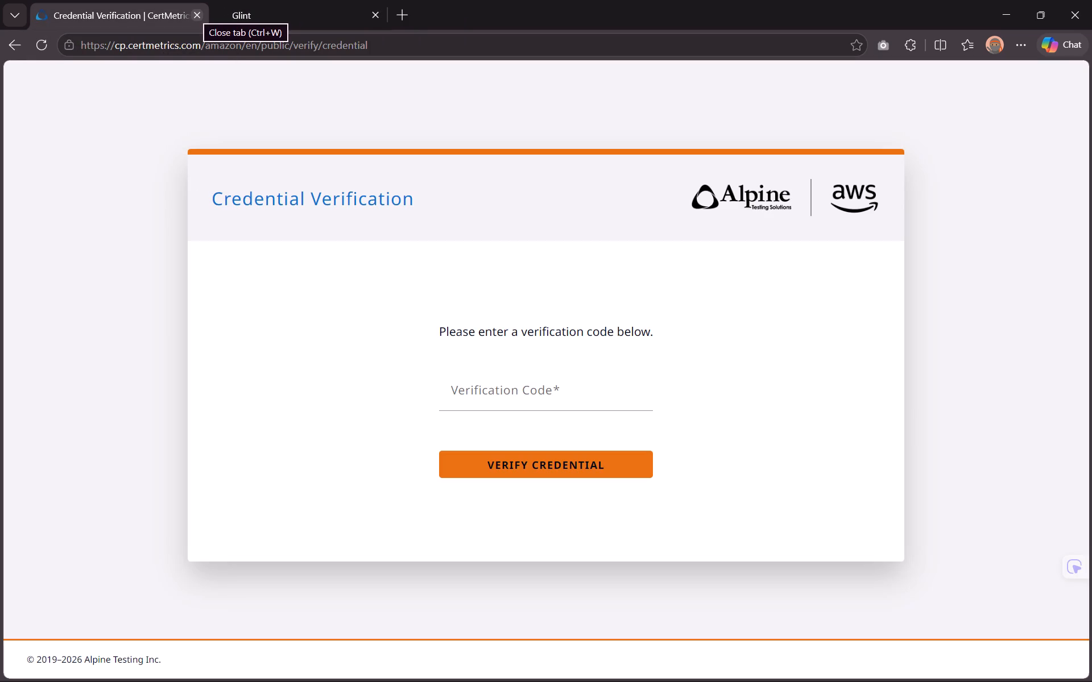
# Close the open Credential Verification and Glint pages in Microsoft Edge.
pyautogui.click(196, 12)
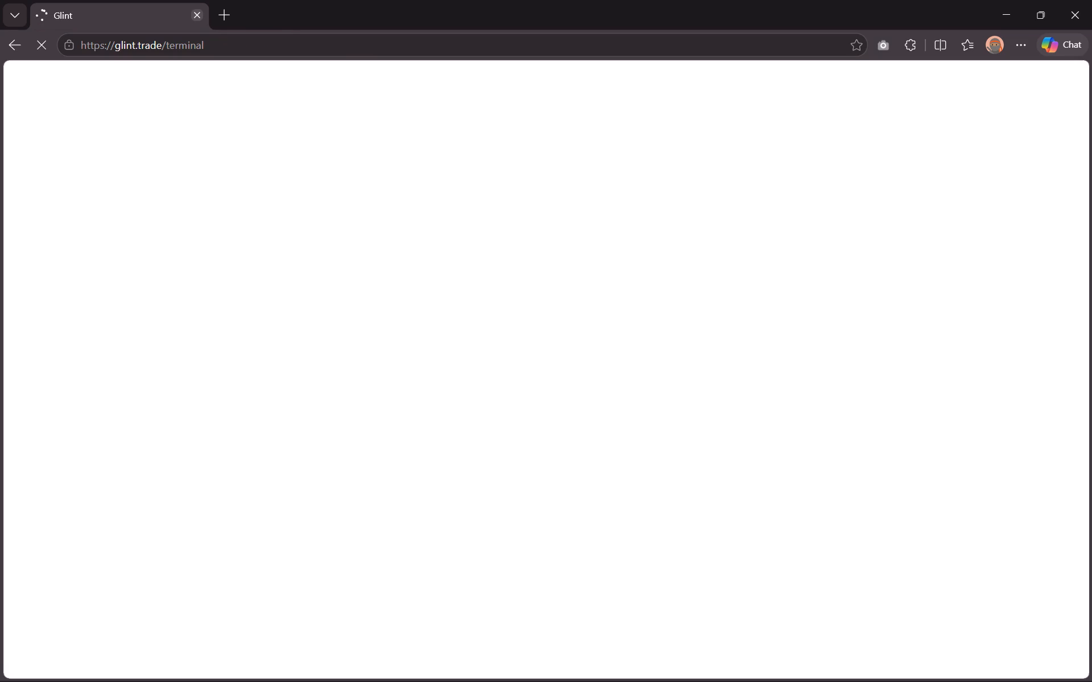
pyautogui.click(198, 15)
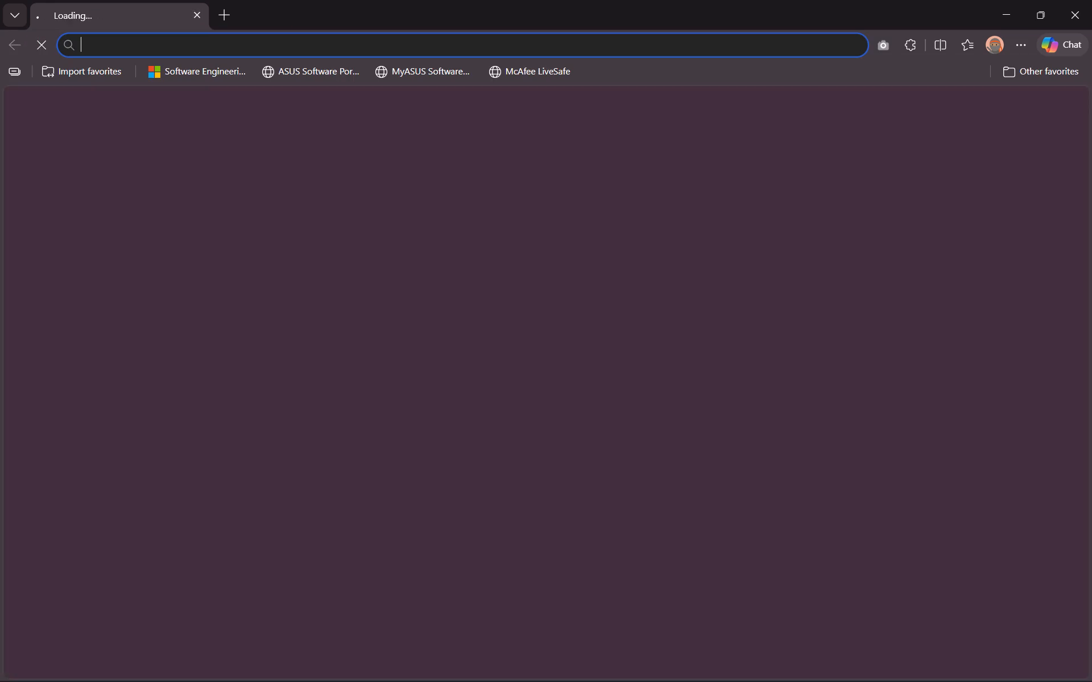
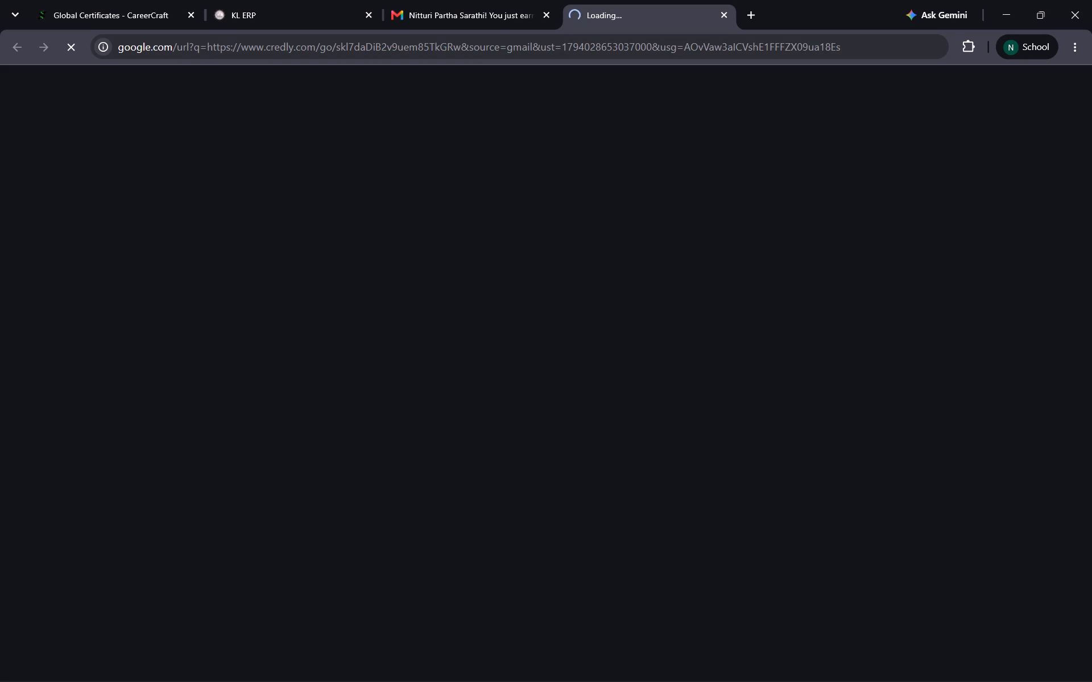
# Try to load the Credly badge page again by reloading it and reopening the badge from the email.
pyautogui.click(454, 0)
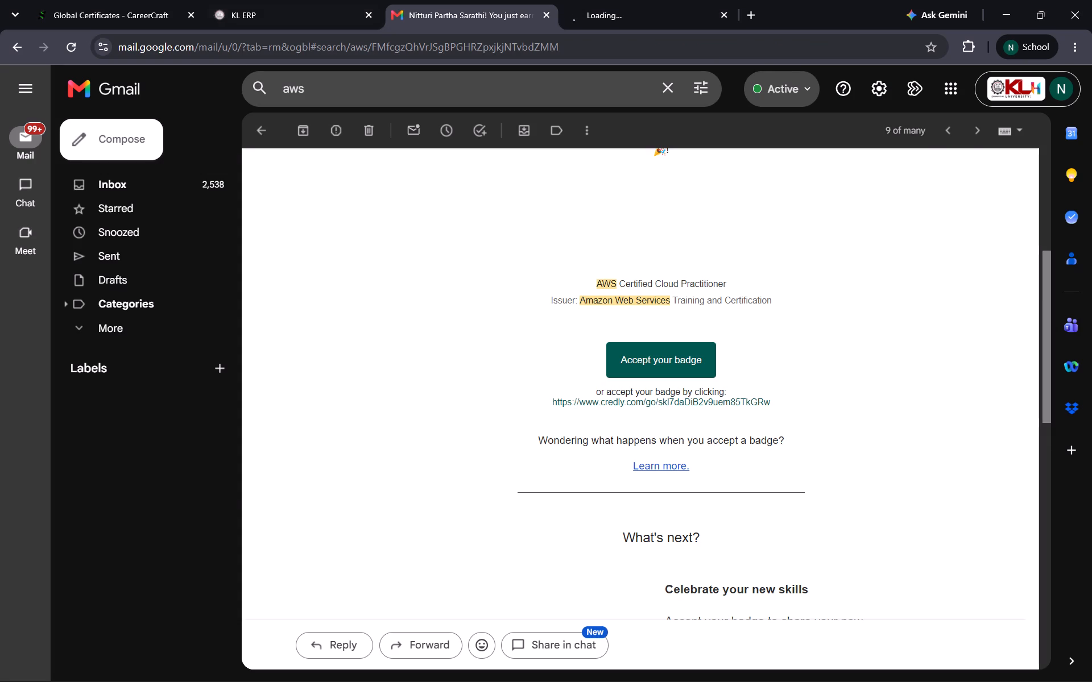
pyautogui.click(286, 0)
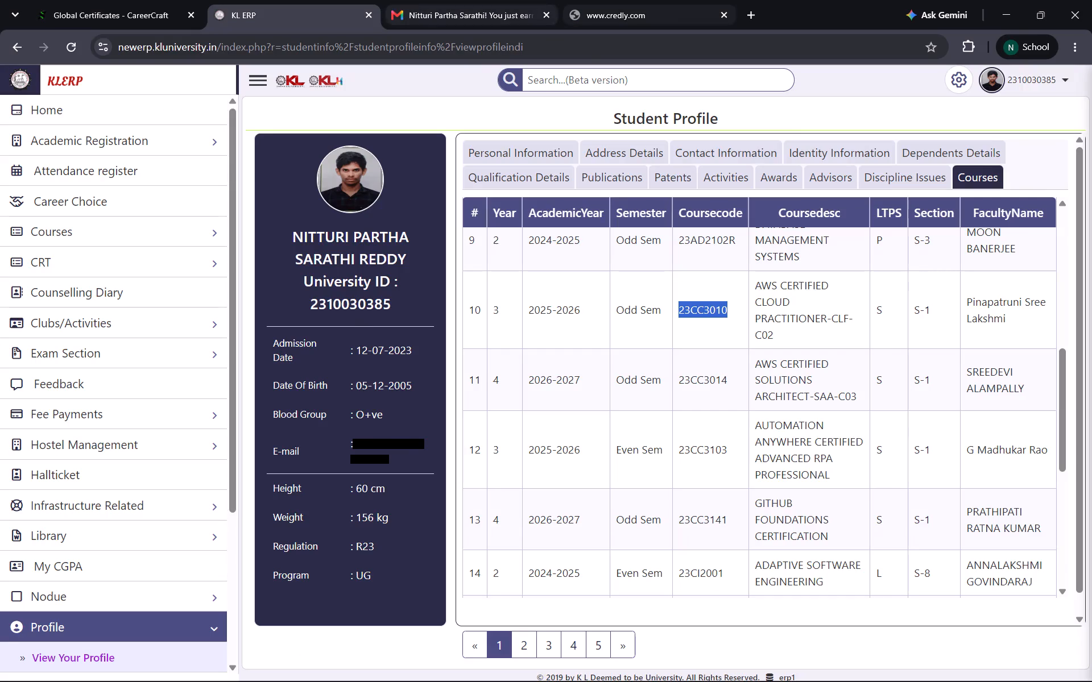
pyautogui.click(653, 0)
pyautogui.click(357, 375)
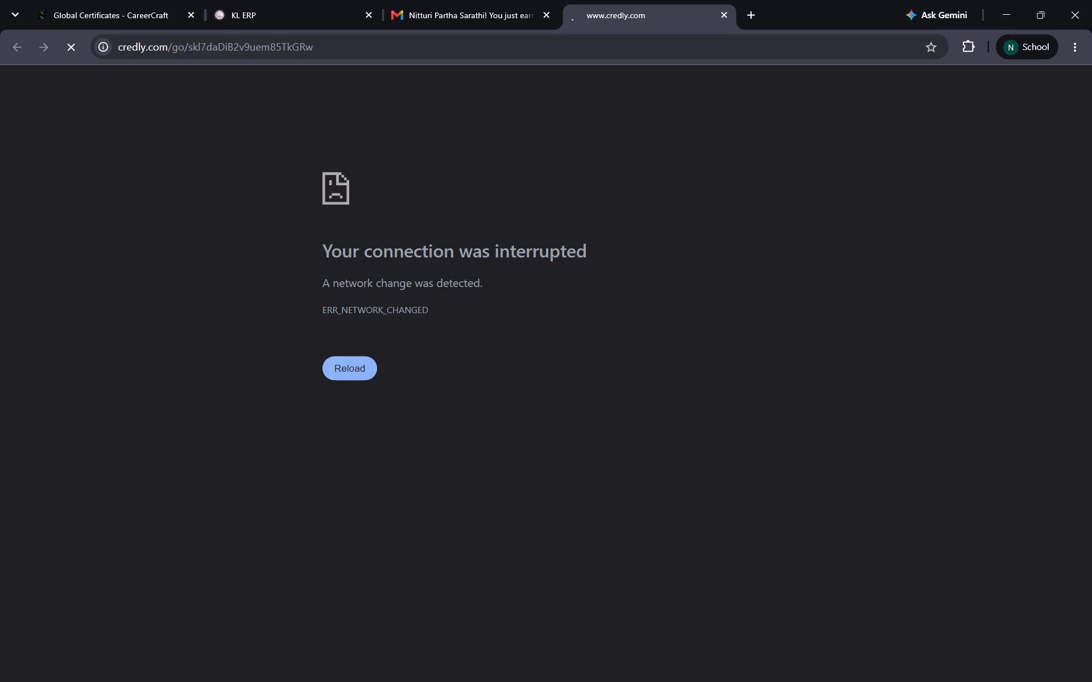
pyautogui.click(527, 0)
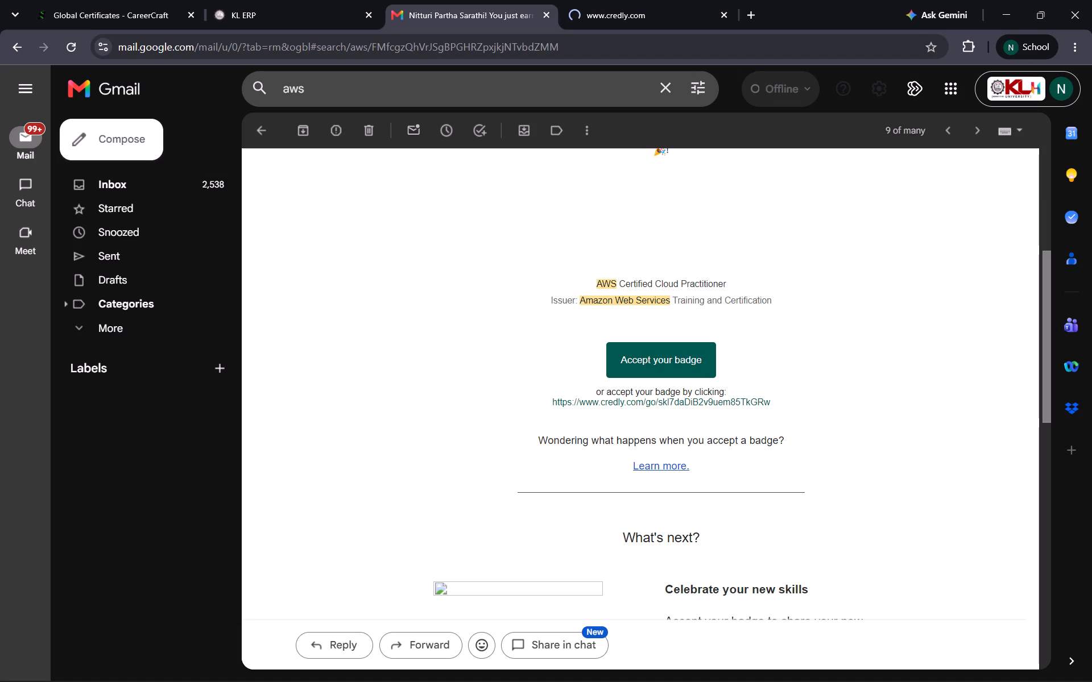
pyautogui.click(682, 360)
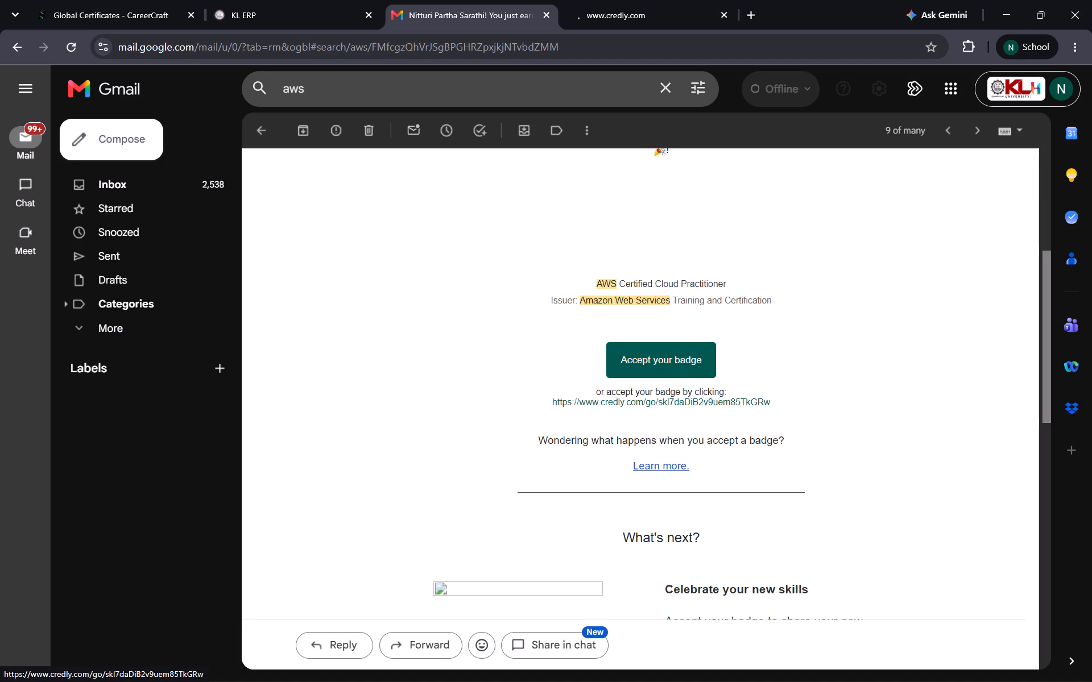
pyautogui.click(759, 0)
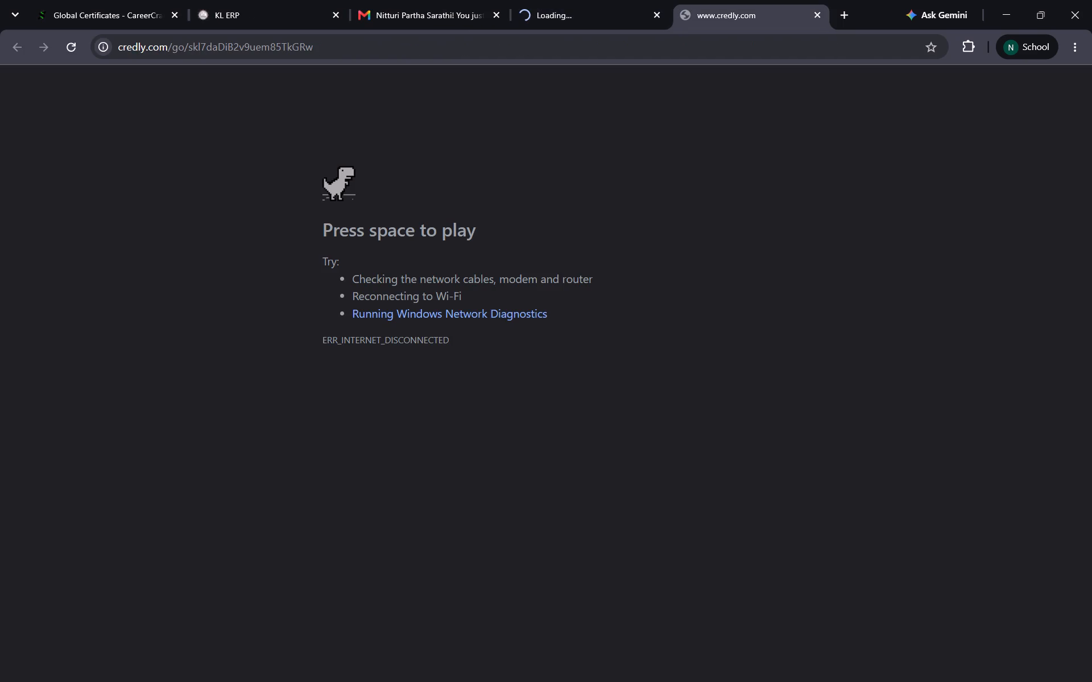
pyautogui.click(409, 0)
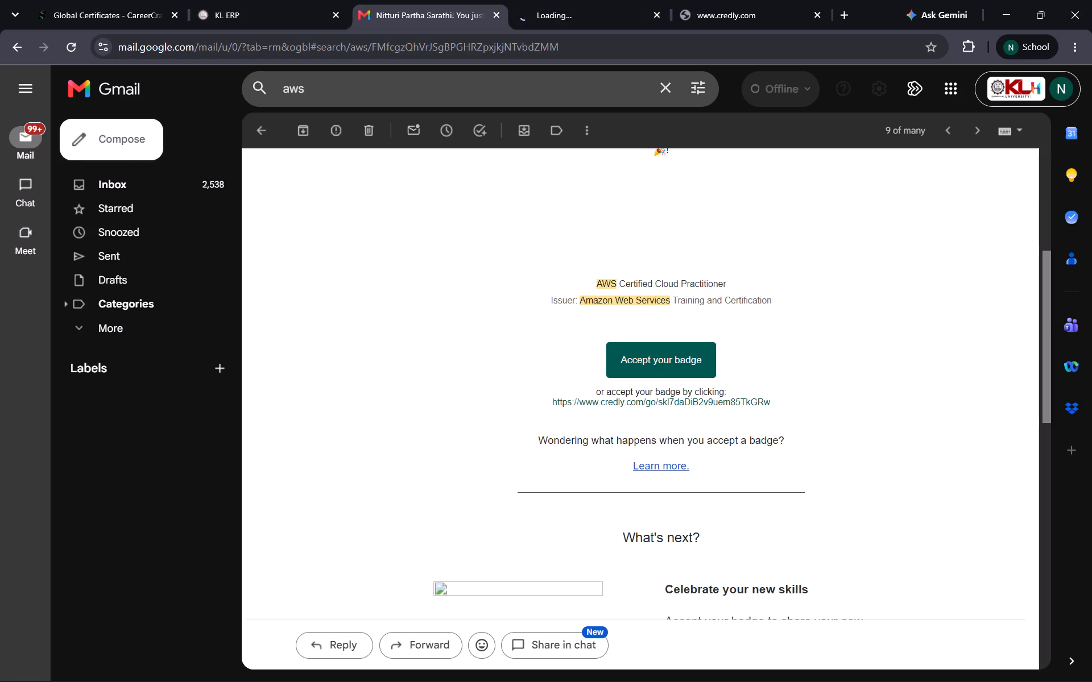
# Connect the computer to the V M R HOSTEL 3RD FLOOR Wi-Fi network.
pyautogui.click(966, 681)
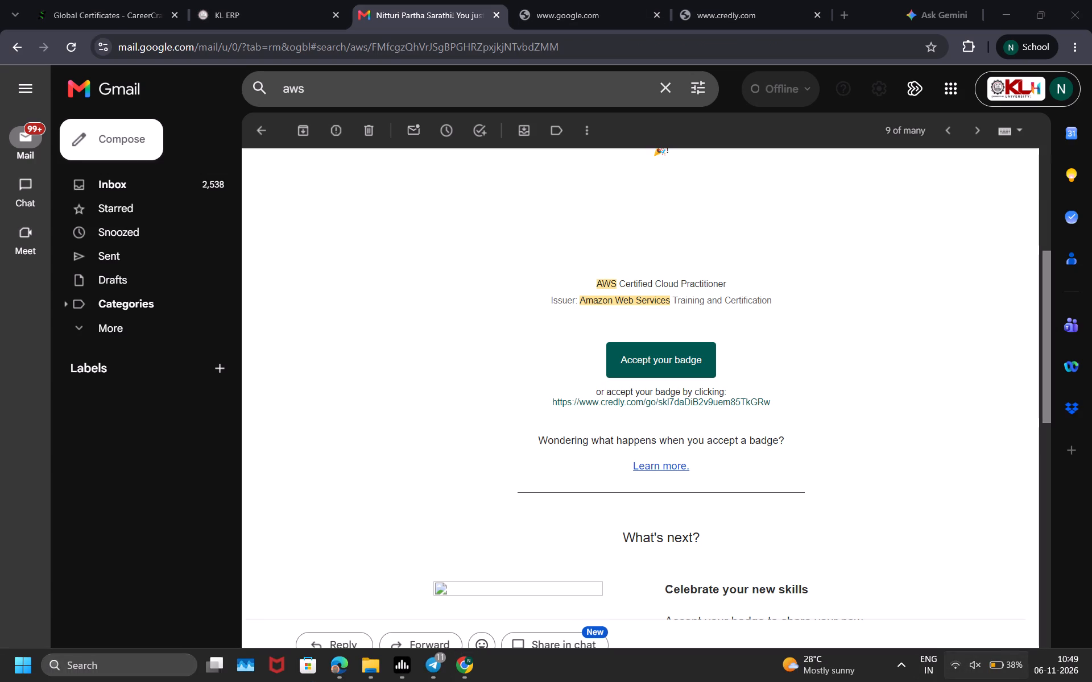
pyautogui.click(966, 681)
pyautogui.click(963, 680)
pyautogui.click(901, 398)
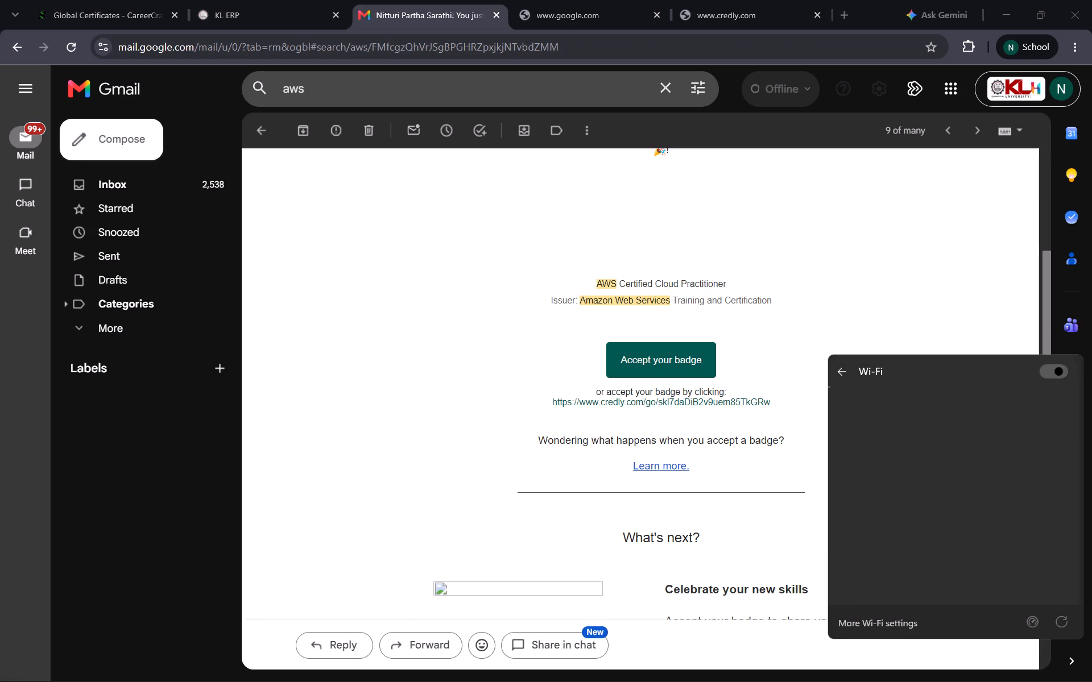
pyautogui.click(1016, 467)
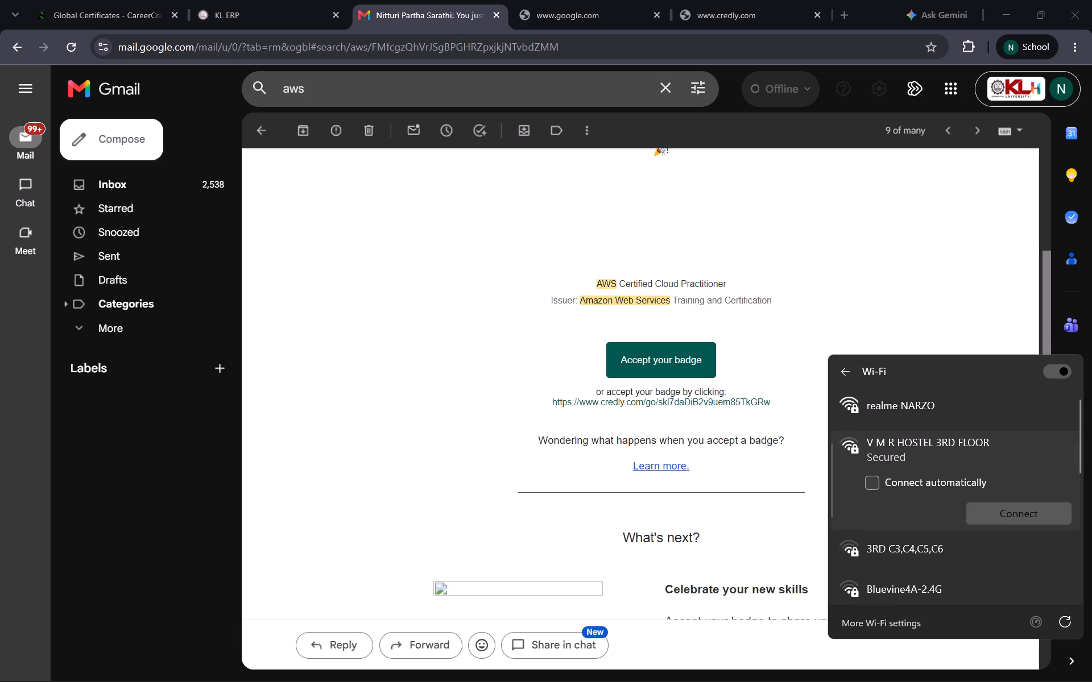
pyautogui.click(990, 509)
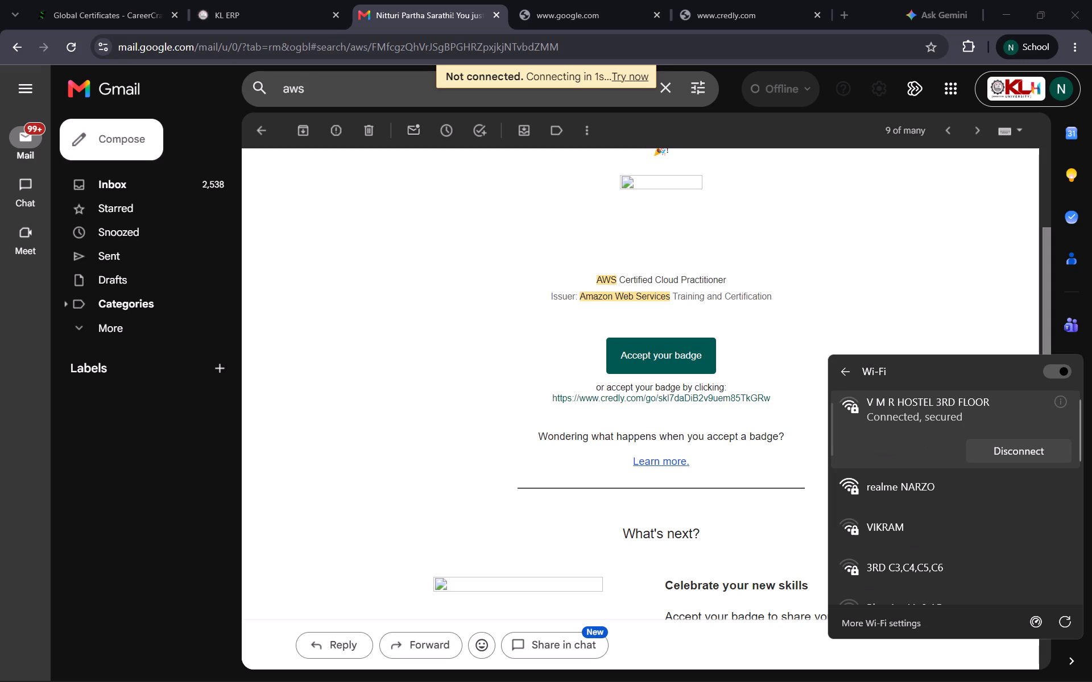
# Return to the Credly page in the browser and reload it to open the AWS Certified Cloud Practitioner badge.
pyautogui.click(616, 0)
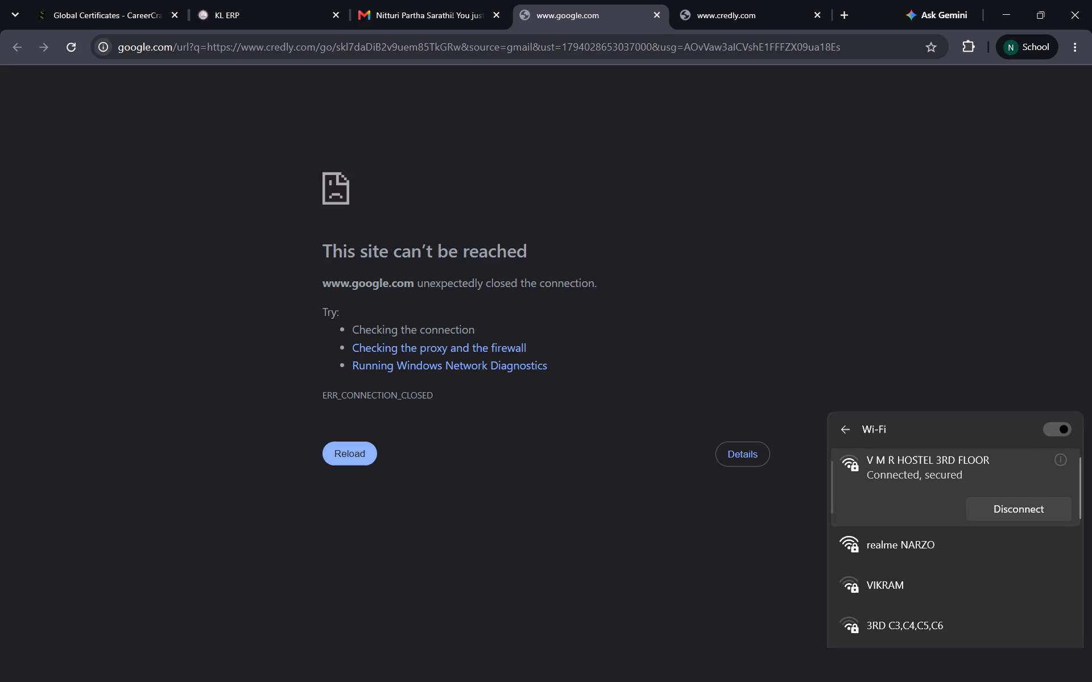
pyautogui.click(714, 0)
pyautogui.click(71, 51)
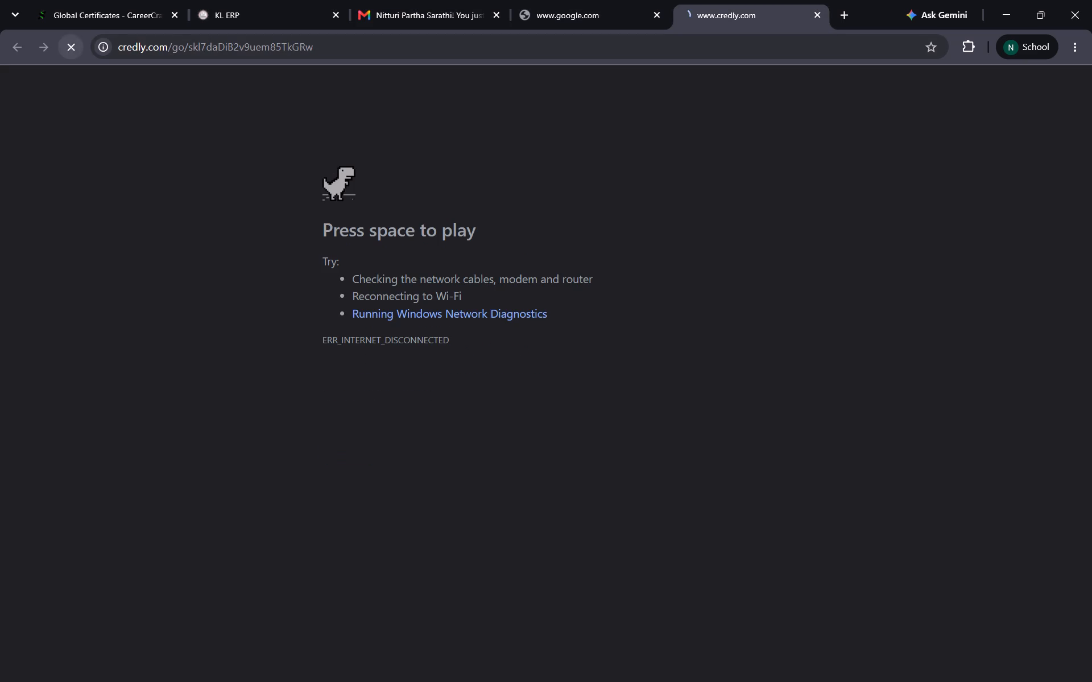
pyautogui.click(71, 51)
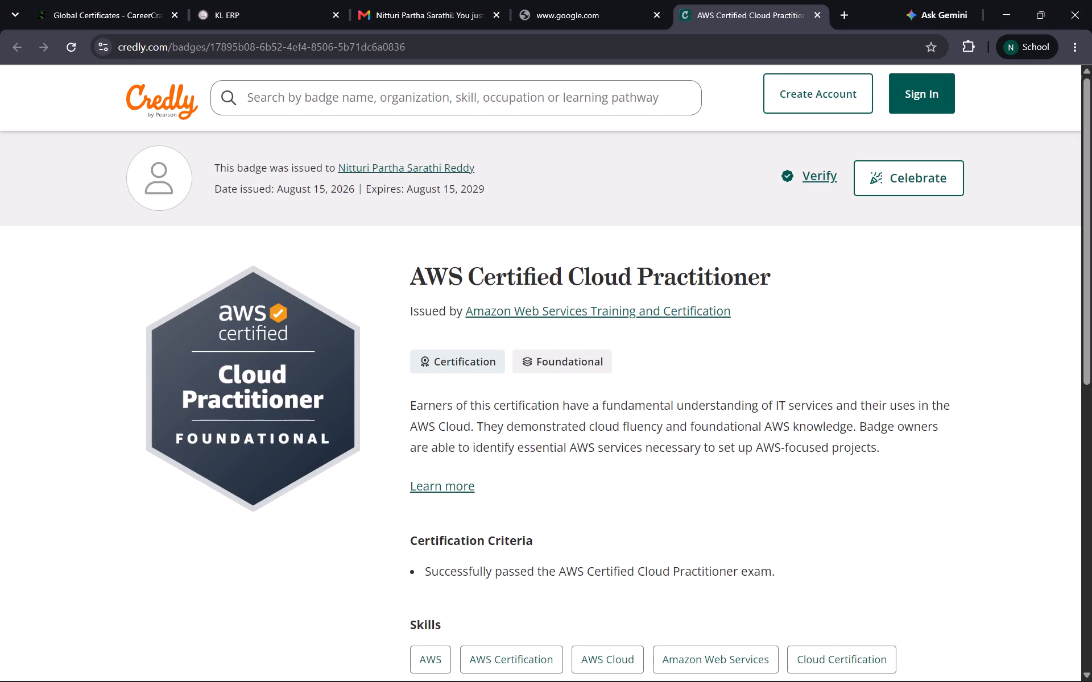
# Examine the AWS Certified Cloud Practitioner badge page on Credly and the recipient's badge wallet for the certificate link and details.
pyautogui.scroll(2, 569, 559)
pyautogui.click(425, 171)
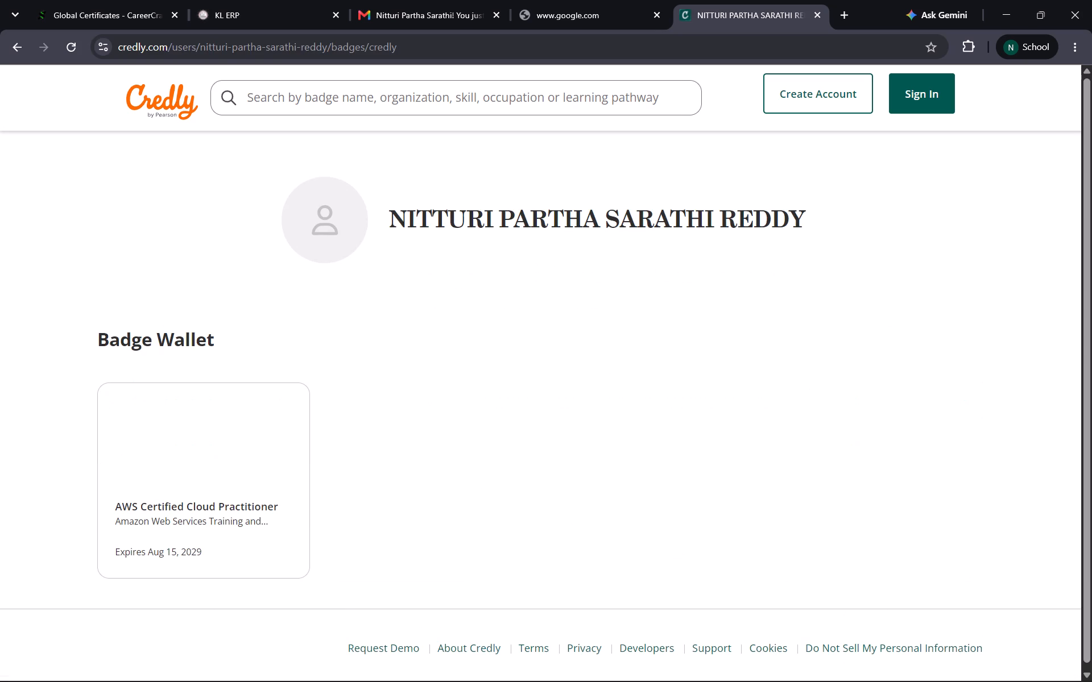
pyautogui.scroll(-2, 493, 334)
pyautogui.click(196, 443)
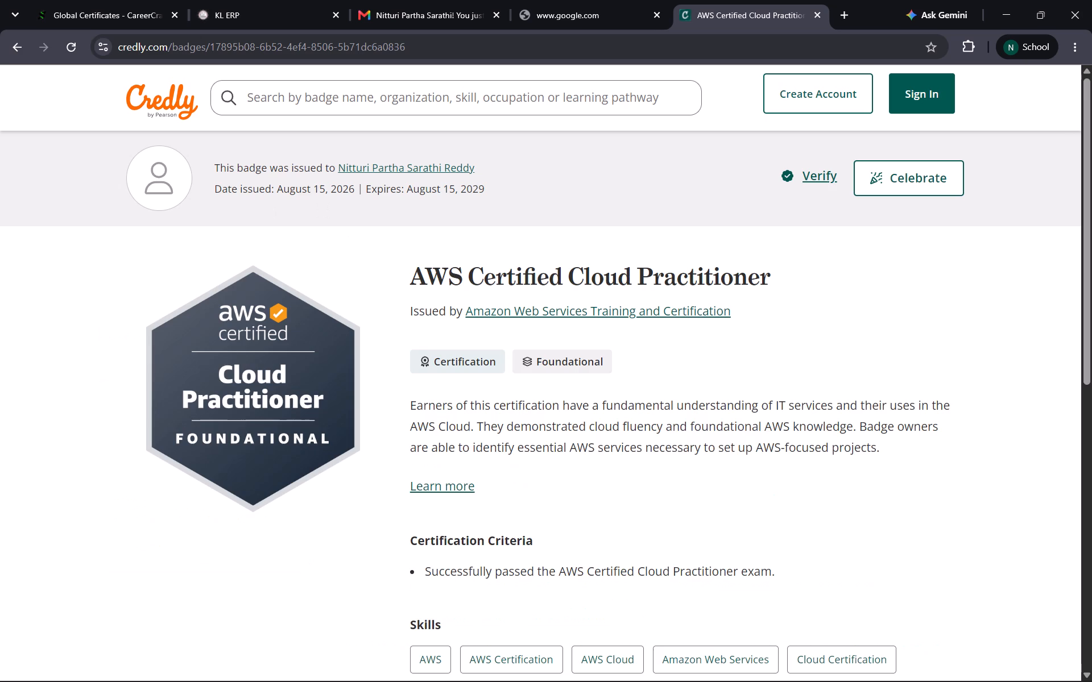
pyautogui.scroll(-4, 475, 488)
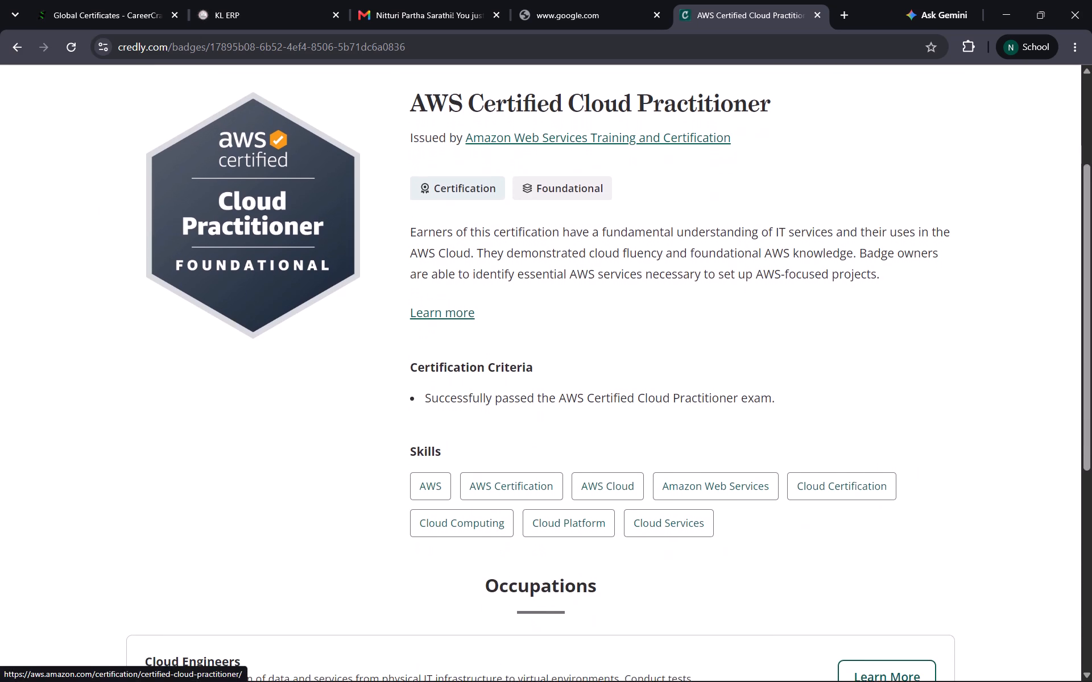
pyautogui.scroll(-5, 450, 613)
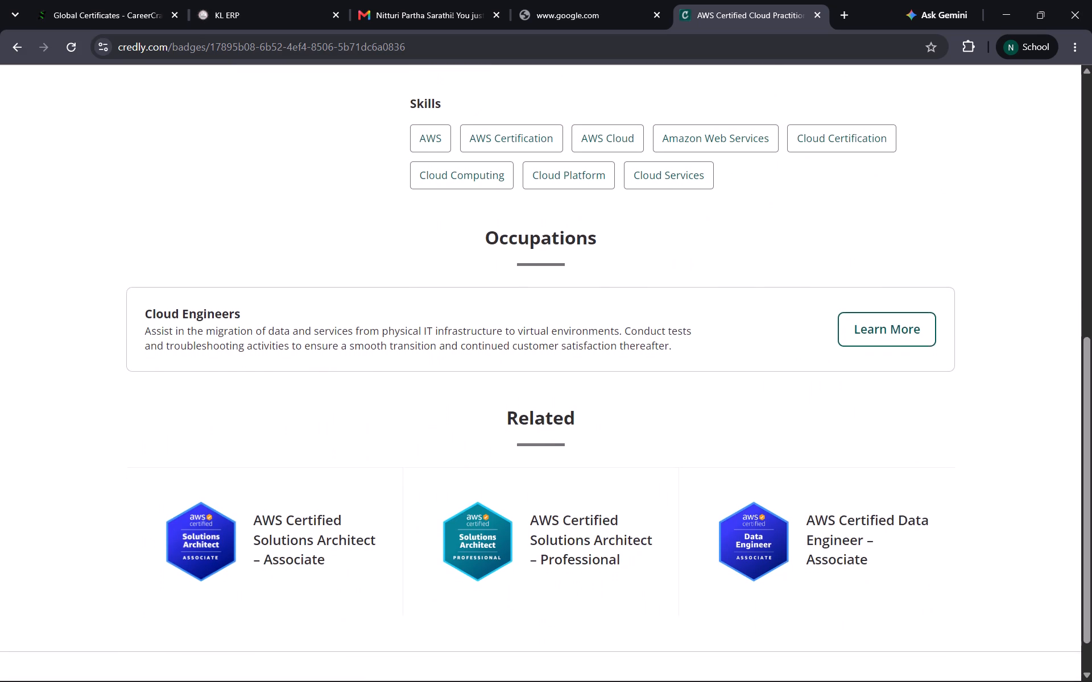
pyautogui.scroll(-5, 450, 613)
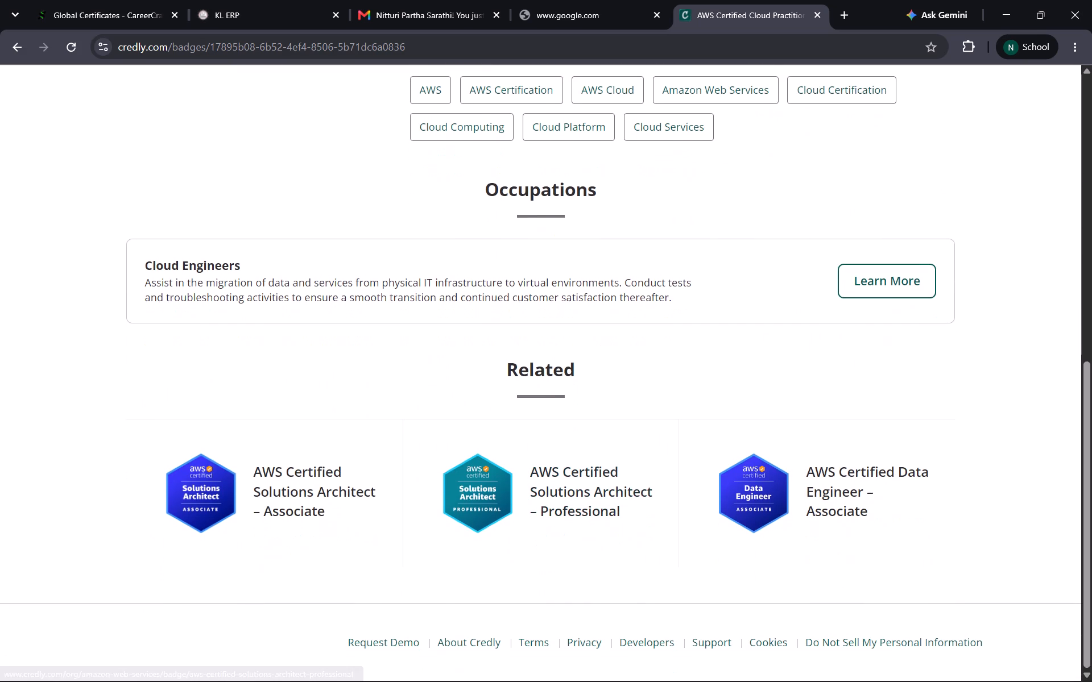
pyautogui.scroll(4, 614, 368)
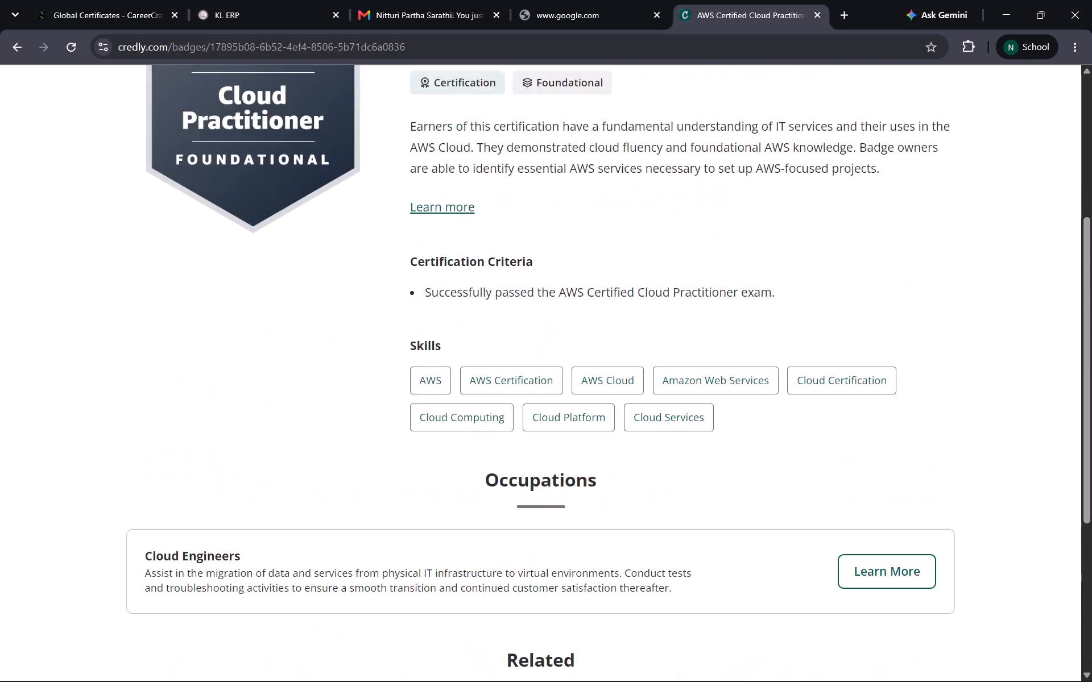
pyautogui.scroll(2, 614, 368)
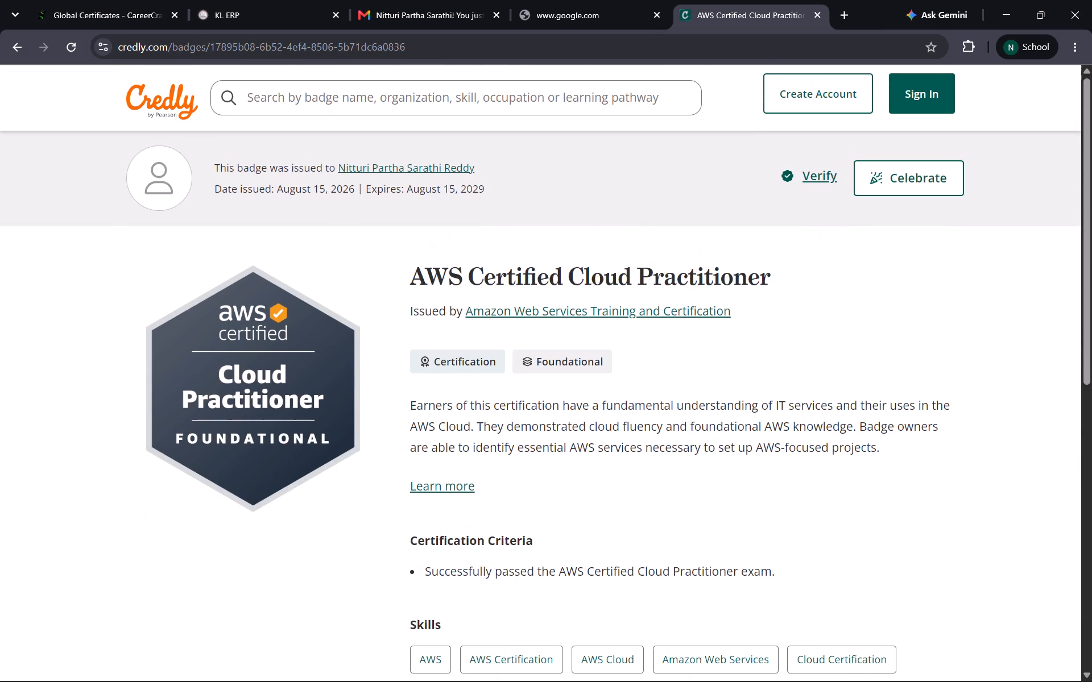
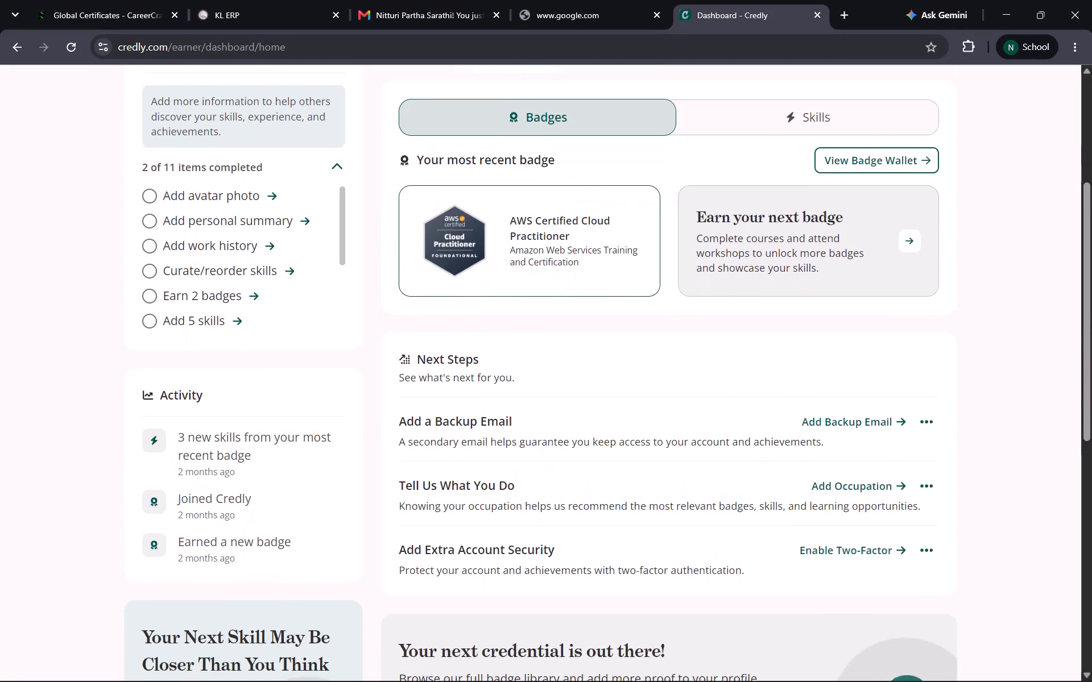
# Copy the link of Credly's AWS Certified Cloud Practitioner badge page into the CareerCraft form's certificate URL and submit the certificate.
pyautogui.click(563, 465)
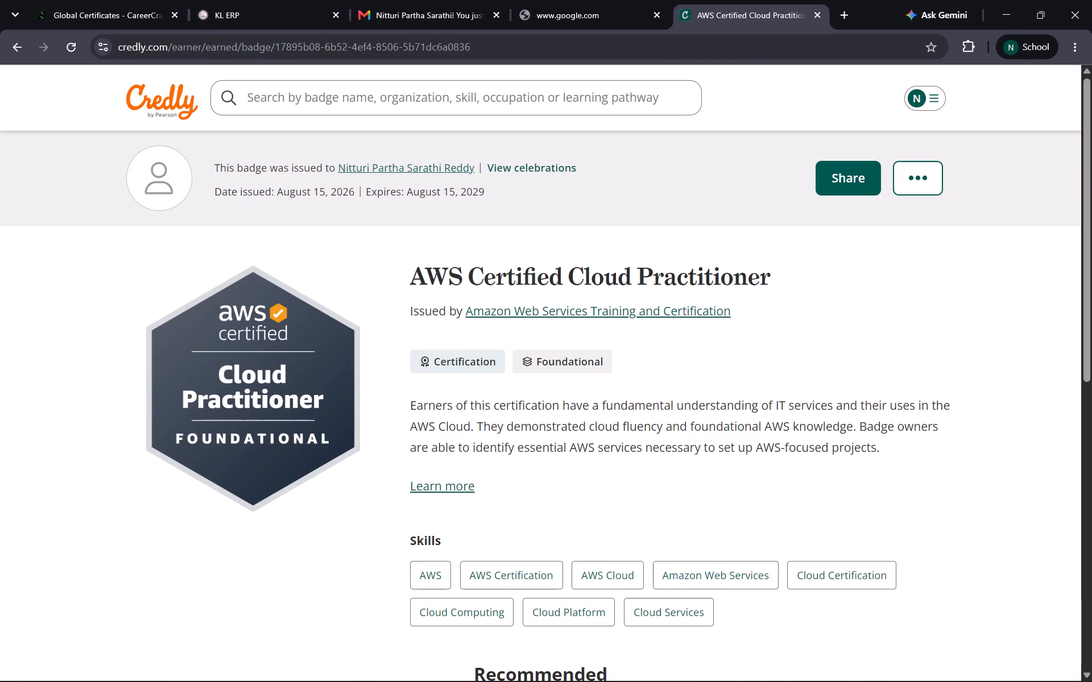
pyautogui.click(593, 37)
pyautogui.hotkey('ctrl', 'c')
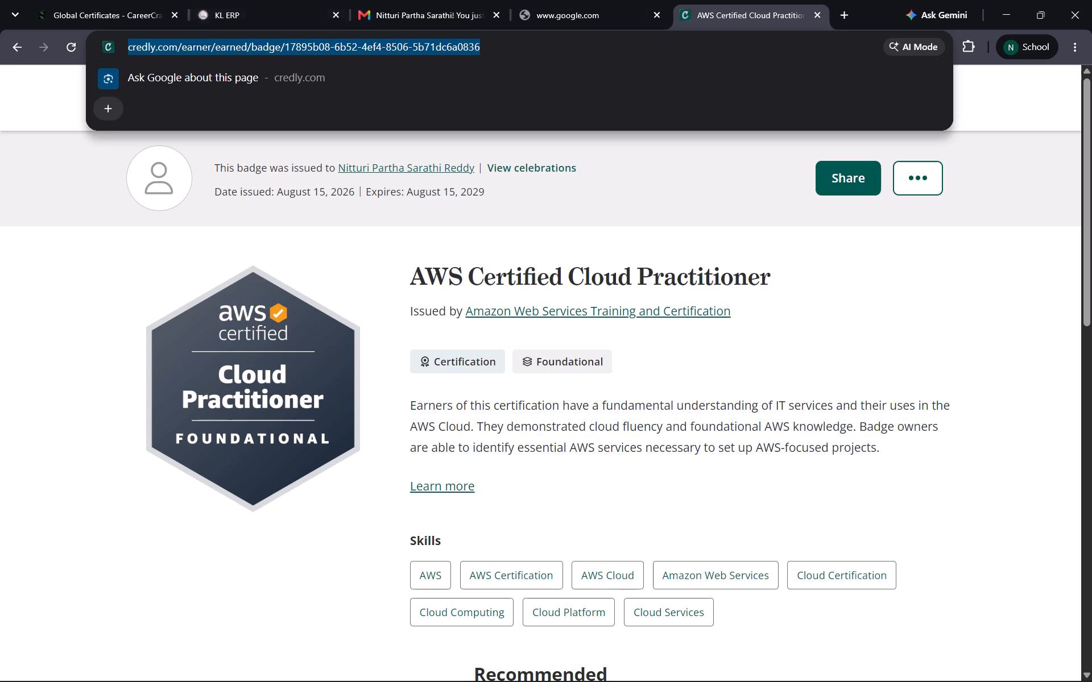
pyautogui.click(78, 0)
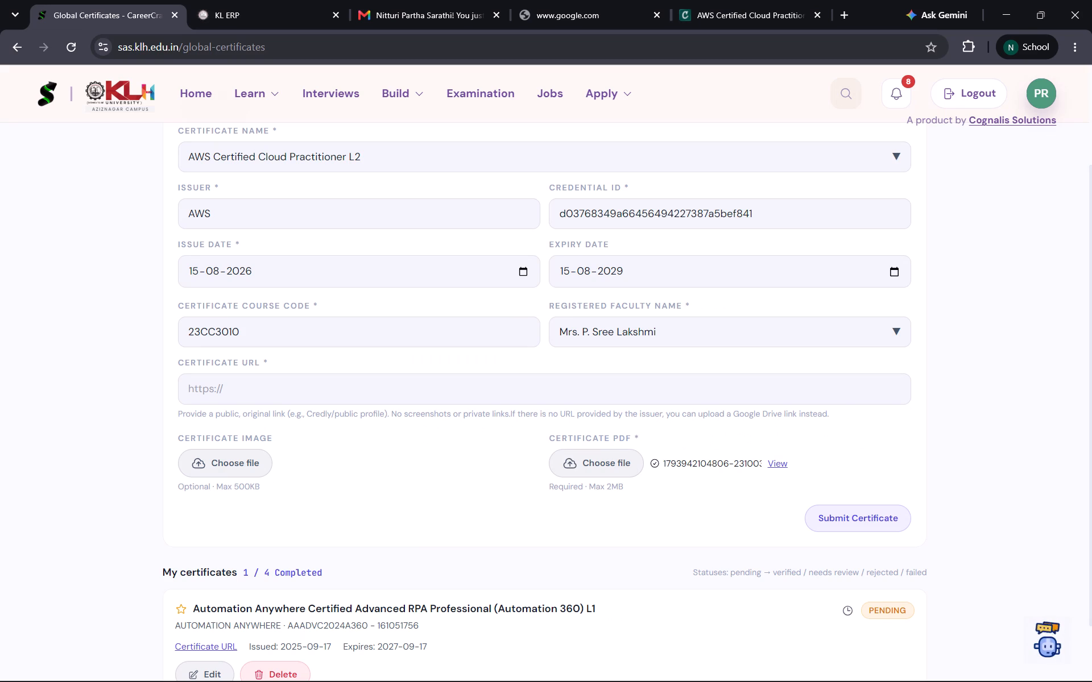
pyautogui.click(588, 389)
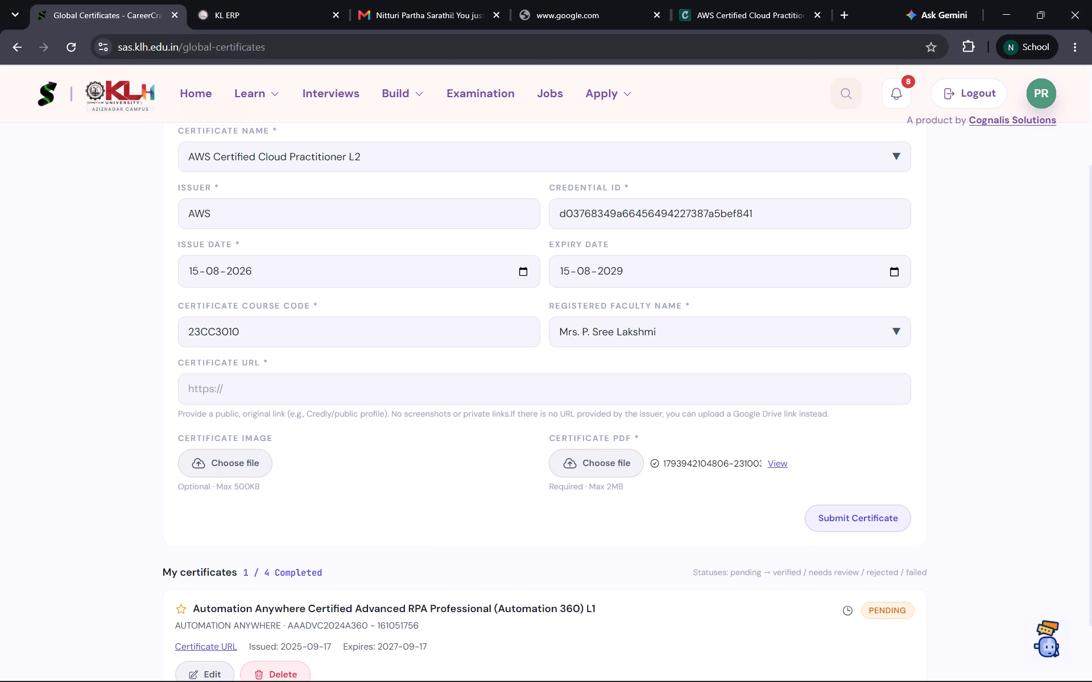
pyautogui.hotkey('ctrl', 'v')
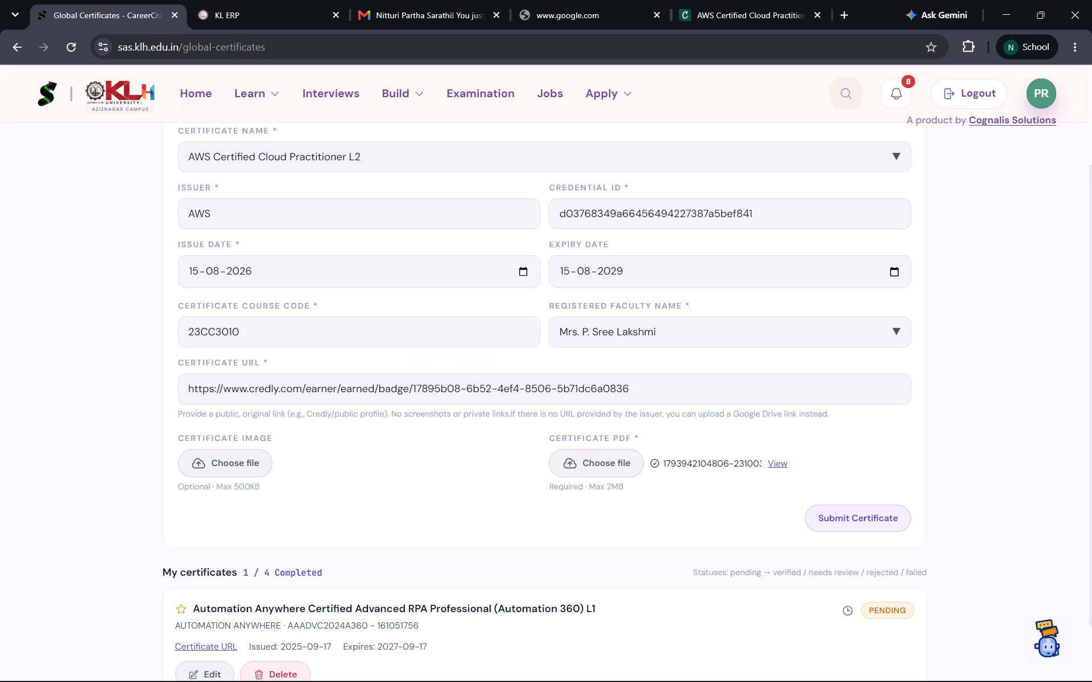
pyautogui.click(829, 519)
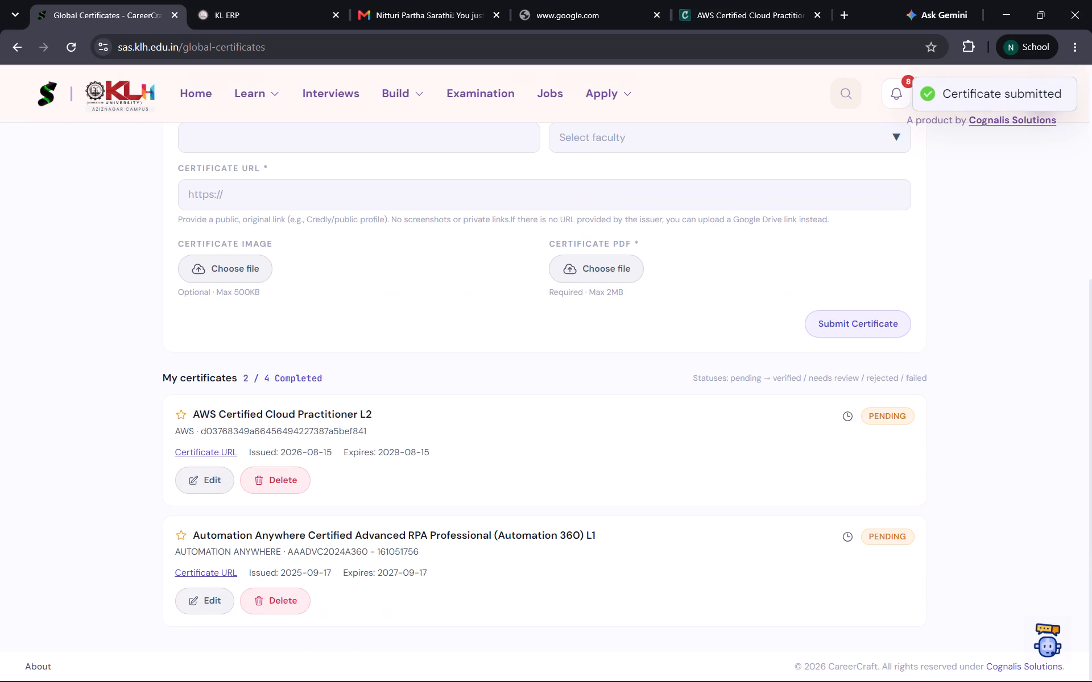
# Start another certificate entry by clearing the old name search, searching for "mon" and choosing MongoDB Certified Developer L3.
pyautogui.scroll(9, 697, 410)
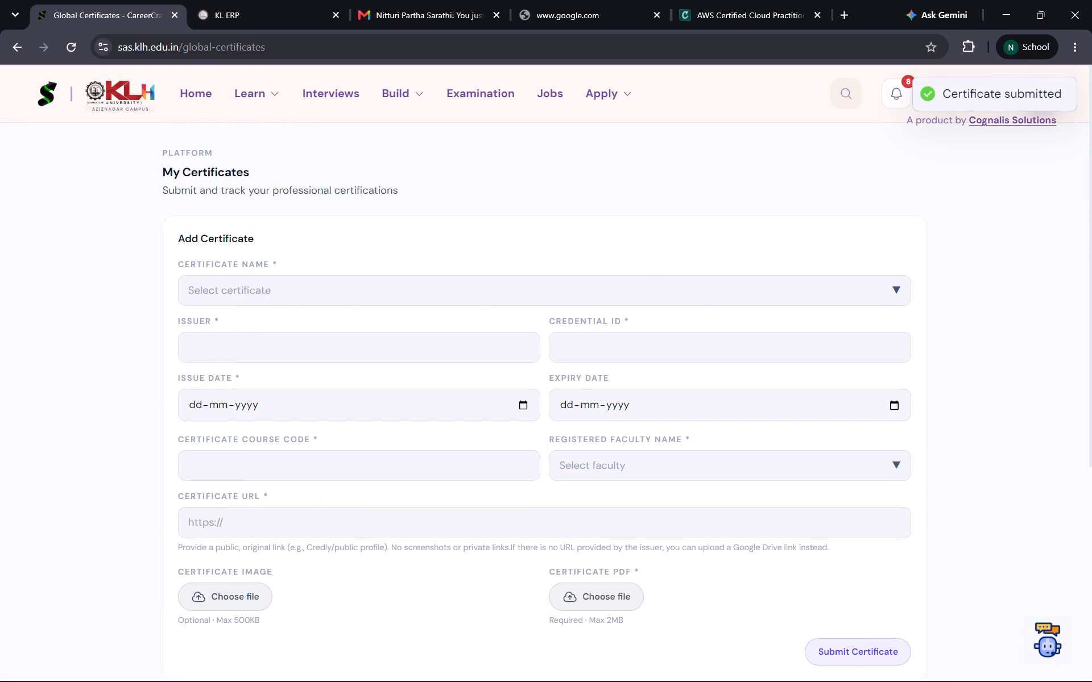
pyautogui.click(601, 294)
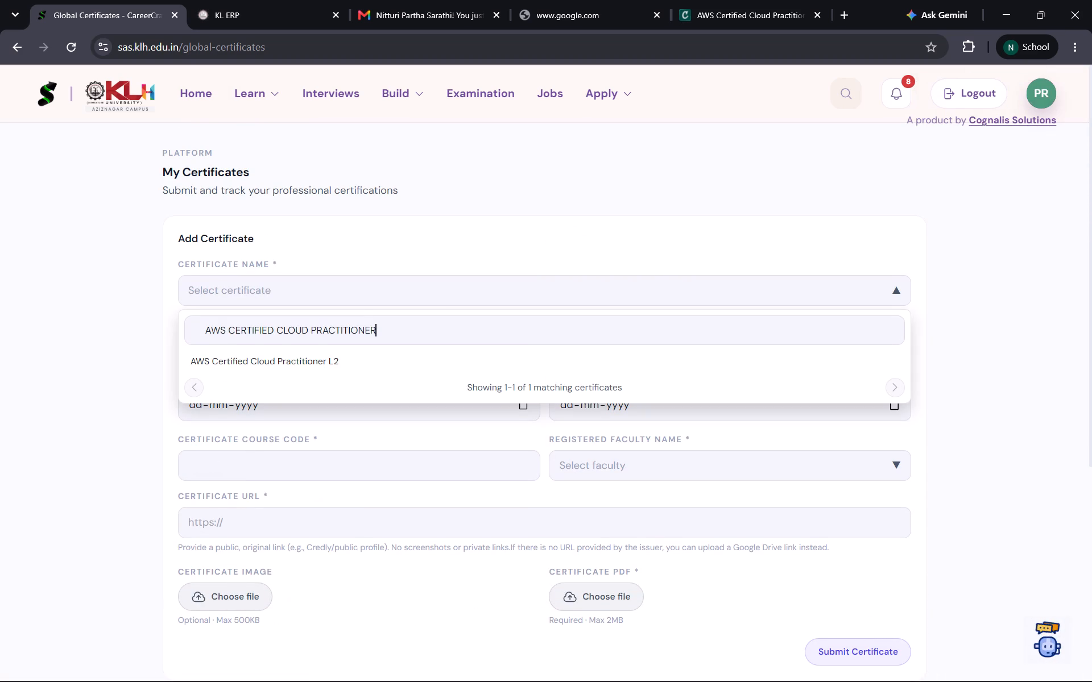
pyautogui.press('BackSpace')
pyautogui.press('BackSpace')
pyautogui.press('BackSpace')
pyautogui.press('BackSpace')
pyautogui.press('BackSpace')
pyautogui.press('BackSpace')
pyautogui.press('BackSpace')
pyautogui.press('BackSpace')
pyautogui.press('BackSpace')
pyautogui.press('BackSpace')
pyautogui.press('BackSpace')
pyautogui.press('BackSpace')
pyautogui.press('BackSpace')
pyautogui.press('BackSpace')
pyautogui.press('BackSpace')
pyautogui.press('BackSpace')
pyautogui.press('BackSpace')
pyautogui.press('BackSpace')
pyautogui.press('BackSpace')
pyautogui.press('BackSpace')
pyautogui.press('BackSpace')
pyautogui.press('BackSpace')
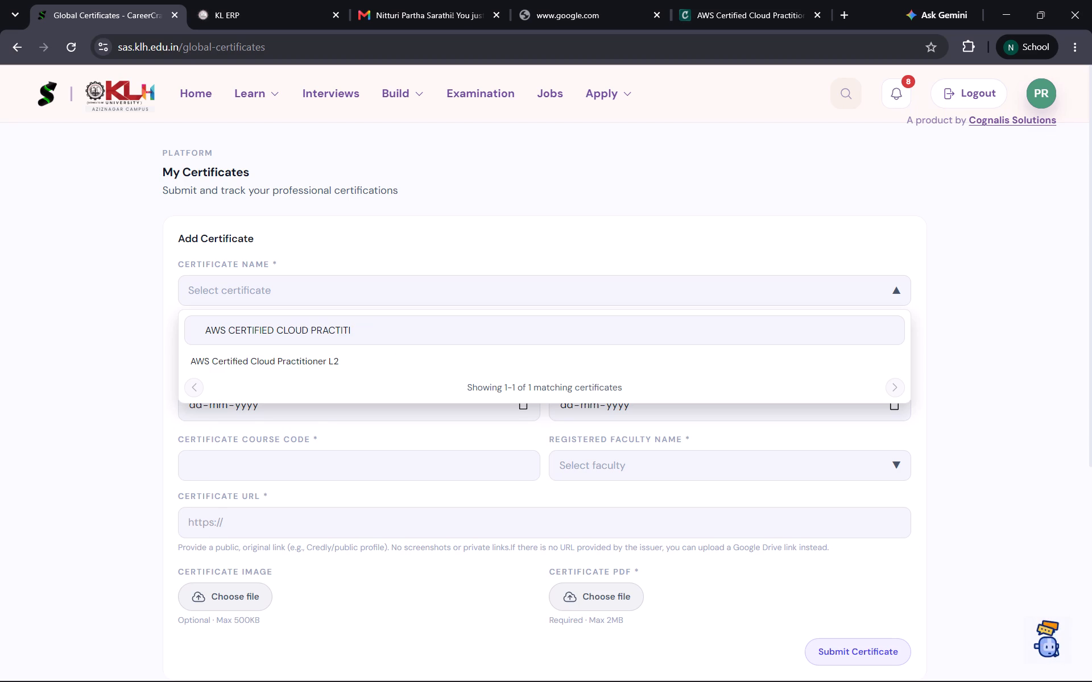
pyautogui.press('BackSpace')
pyautogui.press('BackSpace')
pyautogui.press('BackSpace')
pyautogui.press('BackSpace')
pyautogui.press('BackSpace')
pyautogui.press('BackSpace')
pyautogui.press('BackSpace')
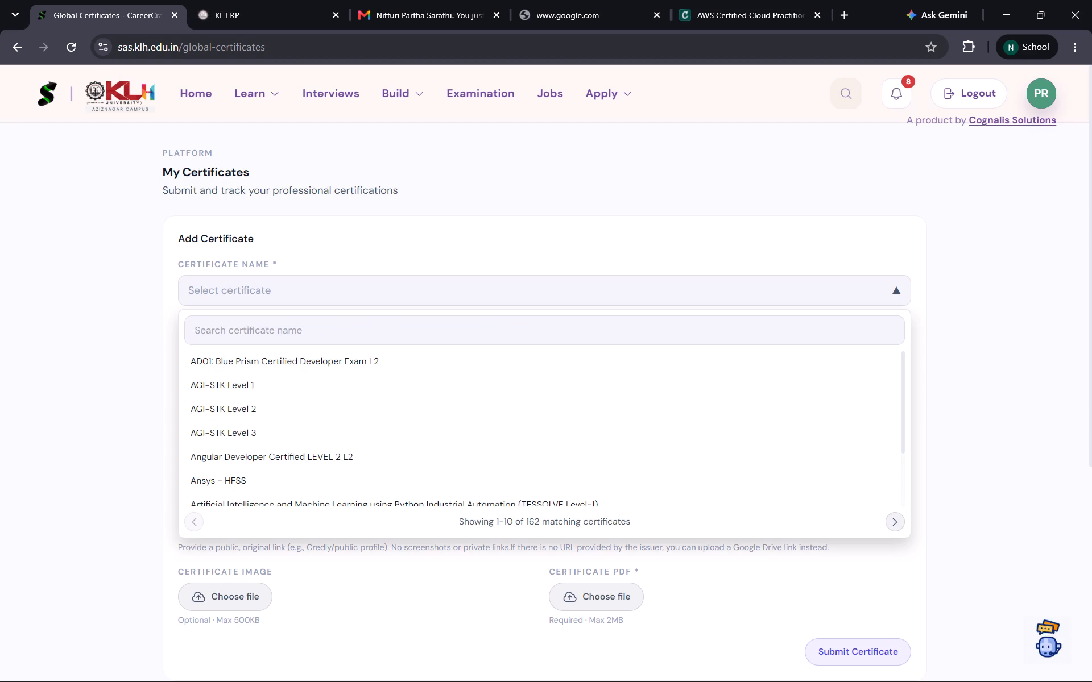
pyautogui.click(388, 294)
pyautogui.click(388, 294)
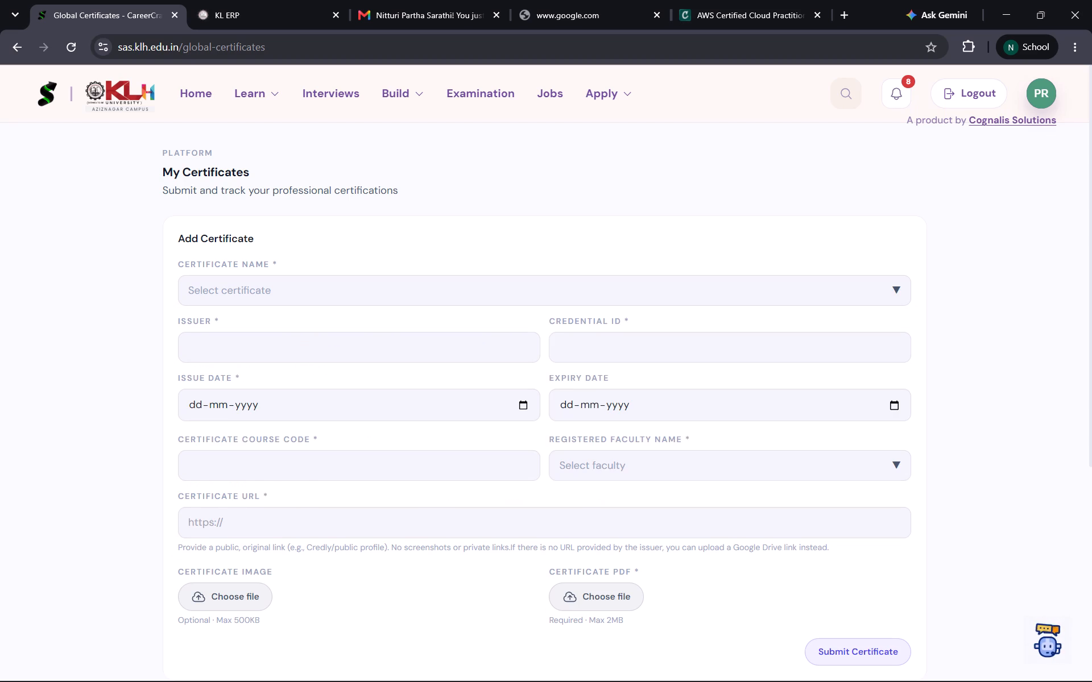
pyautogui.write('mang')
pyautogui.press('BackSpace')
pyautogui.press('BackSpace')
pyautogui.press('BackSpace')
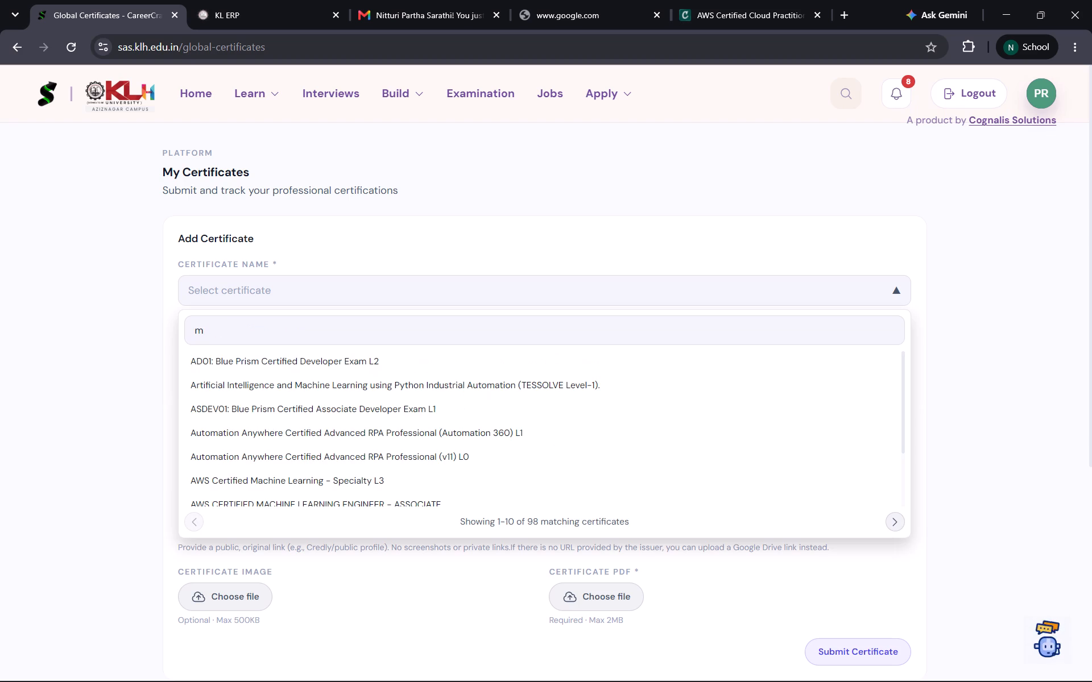
pyautogui.scroll(-5, 336, 443)
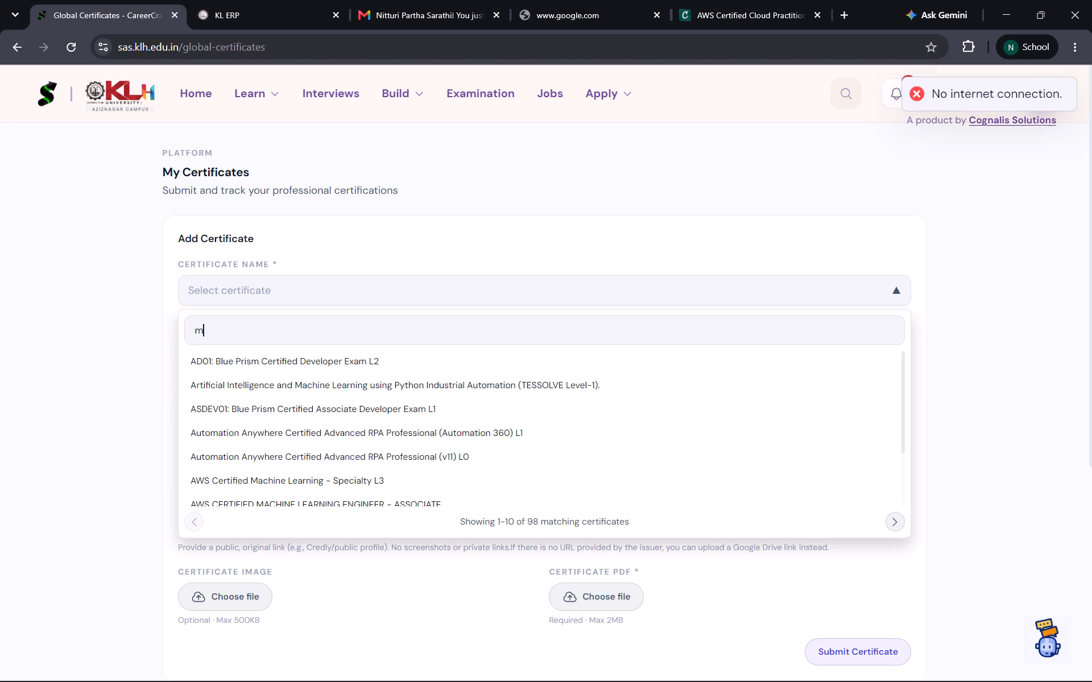
pyautogui.scroll(3, 336, 443)
pyautogui.write('on')
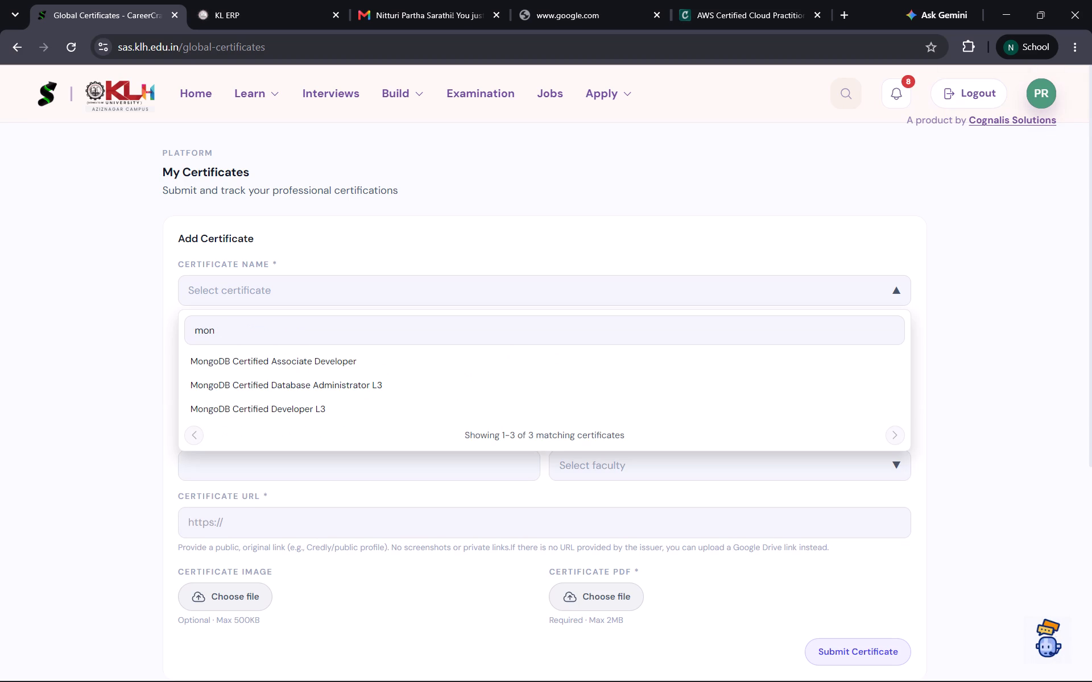
pyautogui.click(295, 407)
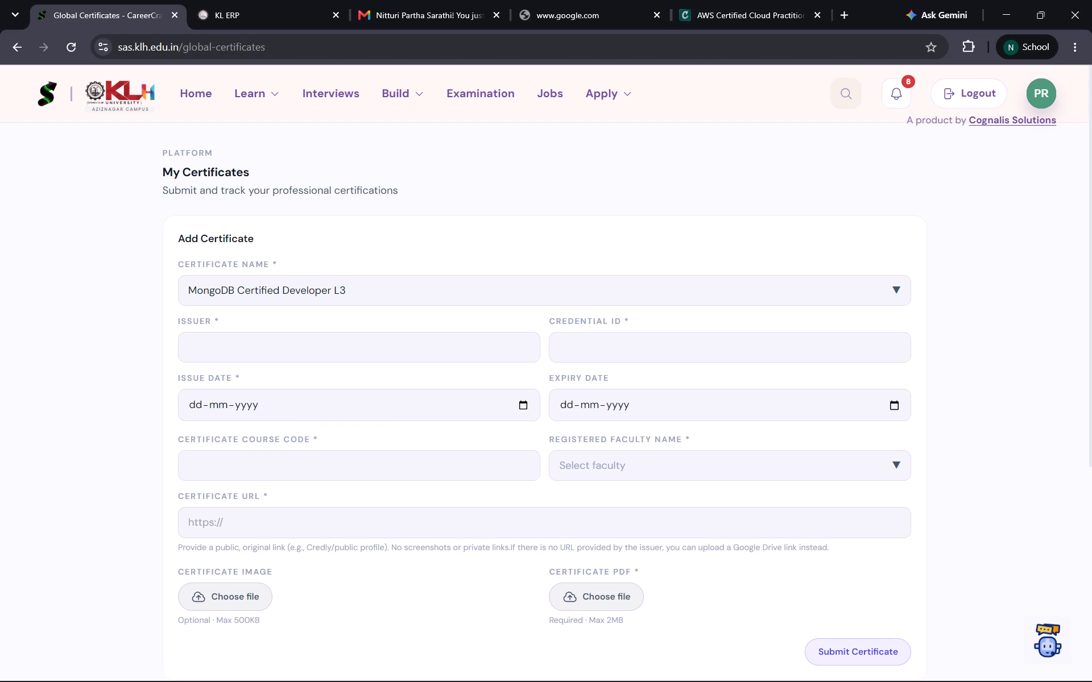
# Switch to the KL ERP student profile's course list to look up the MongoDB certificate's course details.
pyautogui.scroll(-6, 660, 522)
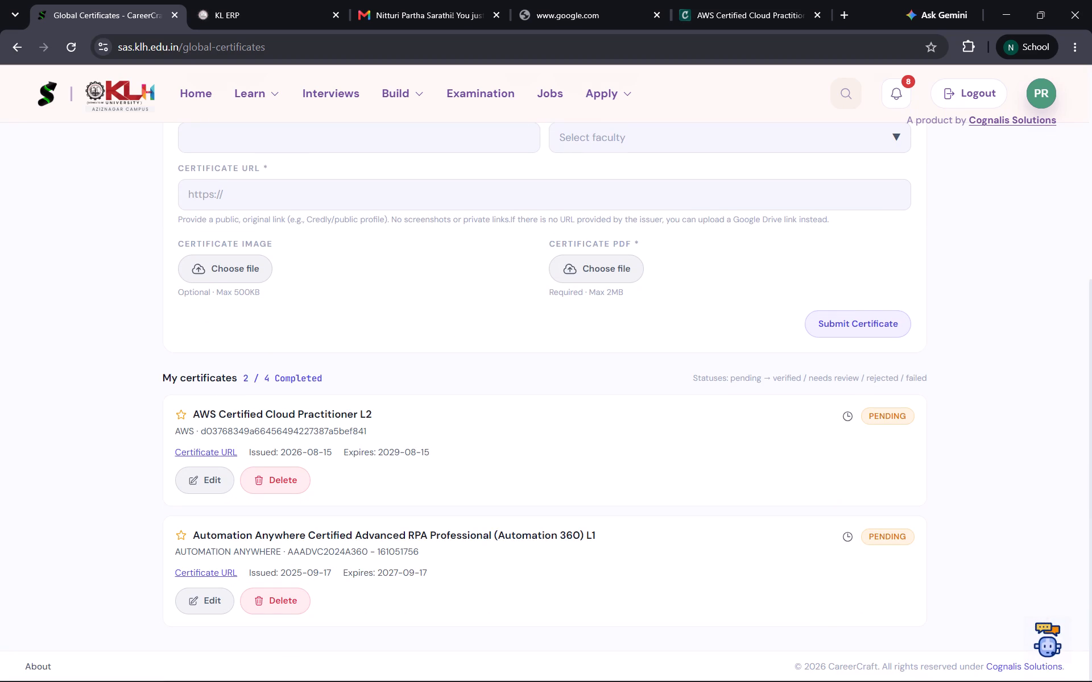
pyautogui.scroll(7, 660, 522)
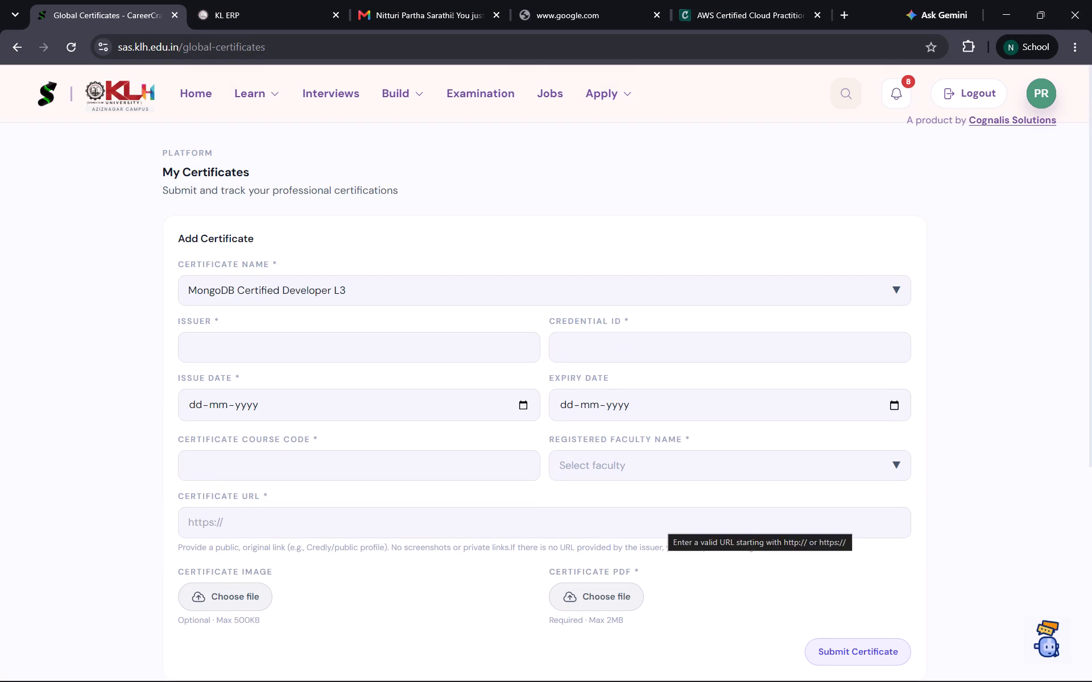
pyautogui.click(255, 0)
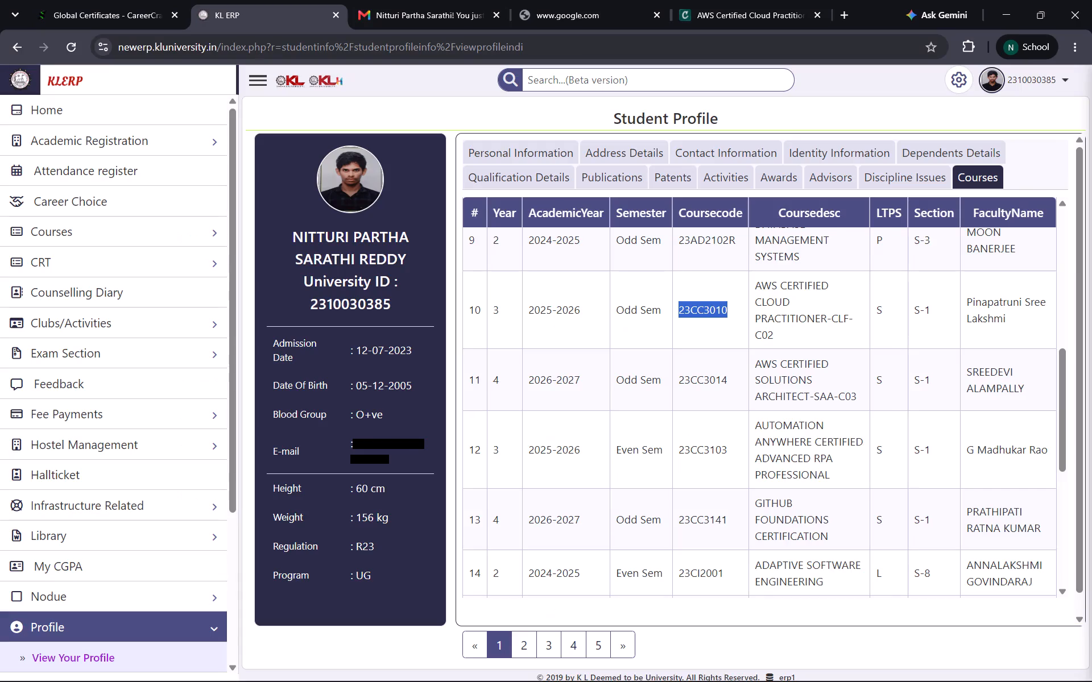
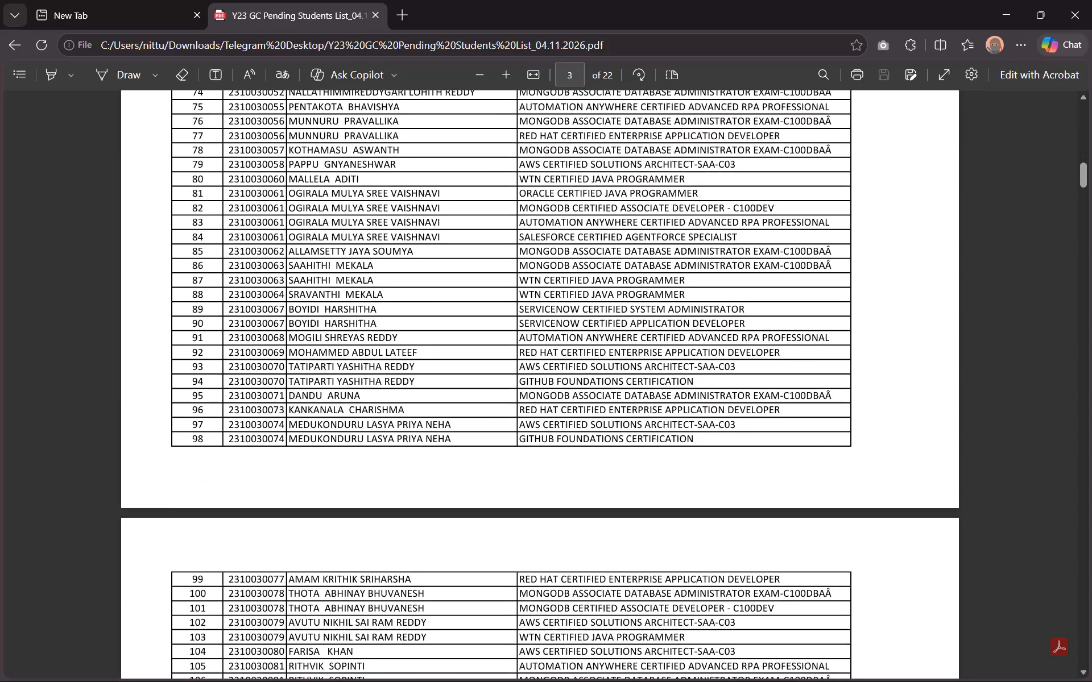
# Look through the opening pages of the Y23 GC Pending Students List PDF for how students' pending certifications are listed.
pyautogui.scroll(-3, 512, 476)
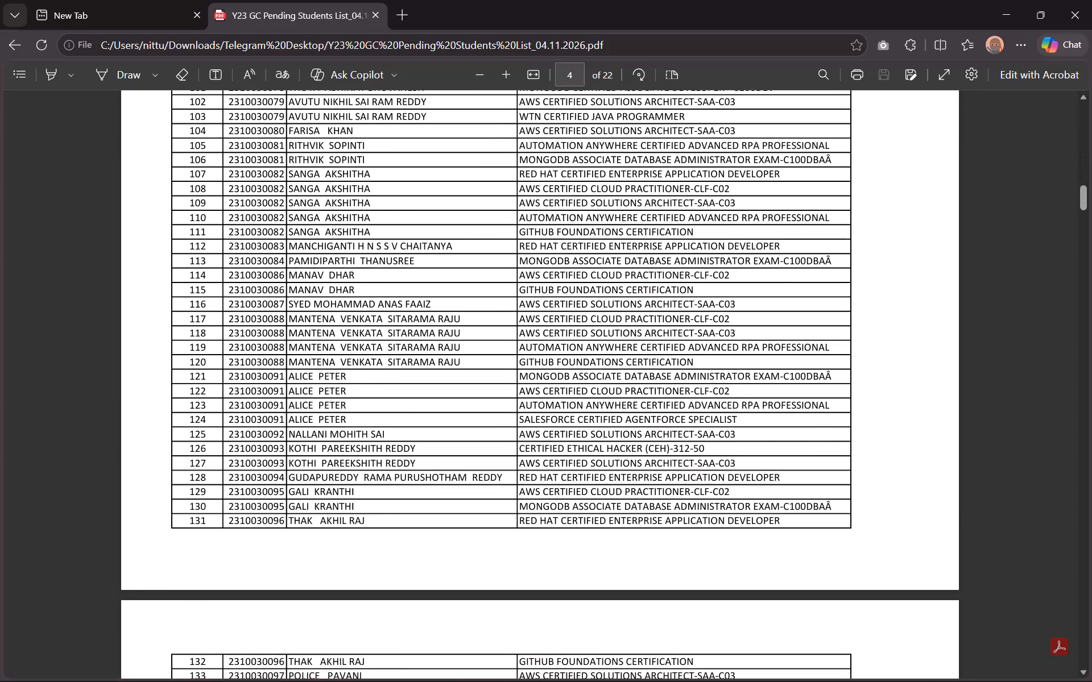
pyautogui.scroll(-8, 512, 476)
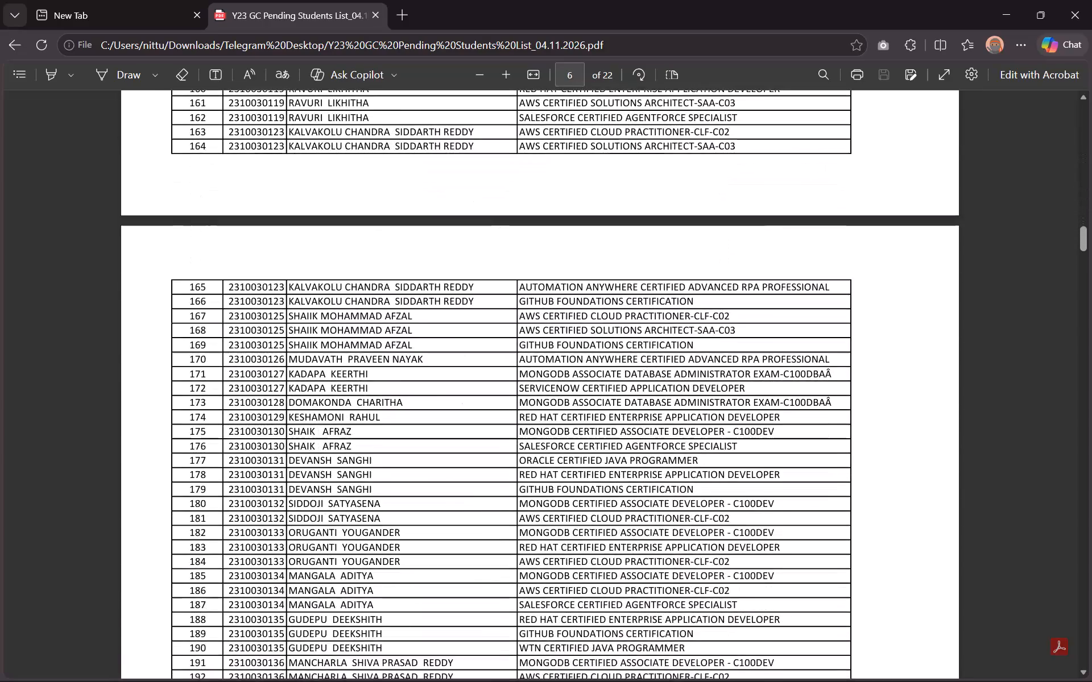
pyautogui.scroll(11, 512, 476)
pyautogui.scroll(10, 512, 476)
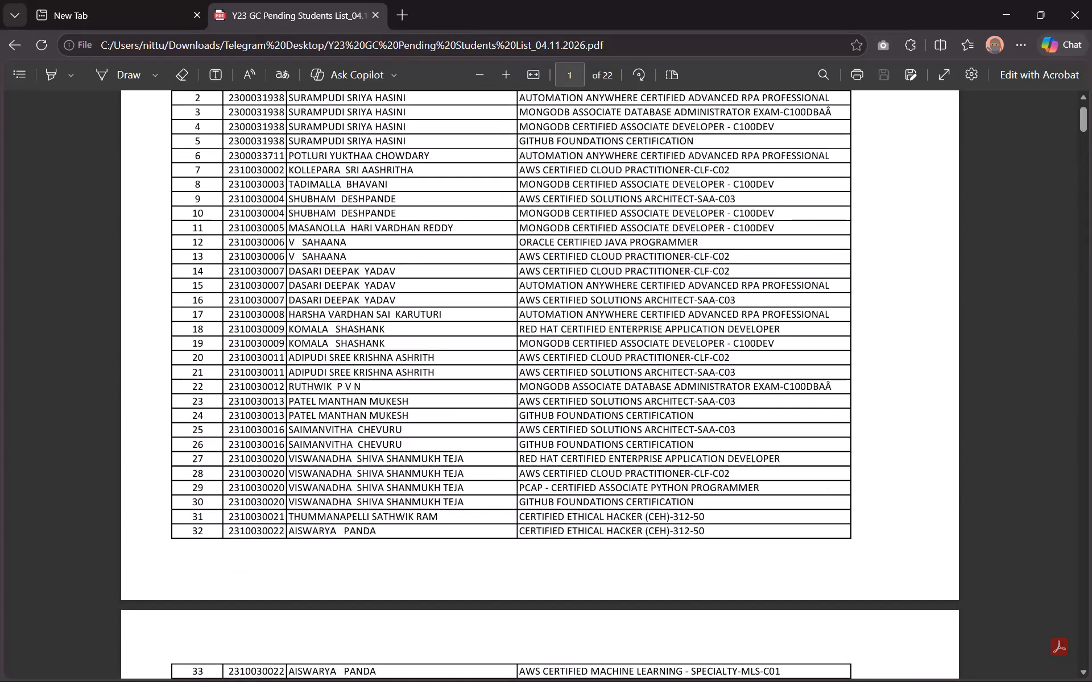
pyautogui.scroll(-18, 512, 476)
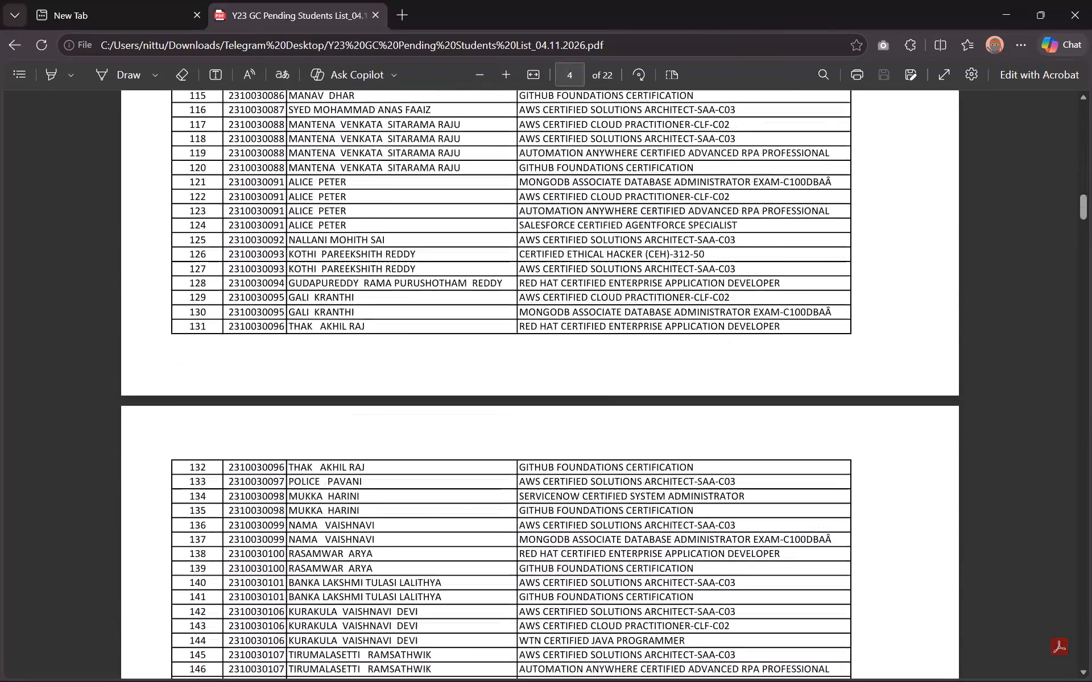
pyautogui.scroll(8, 512, 476)
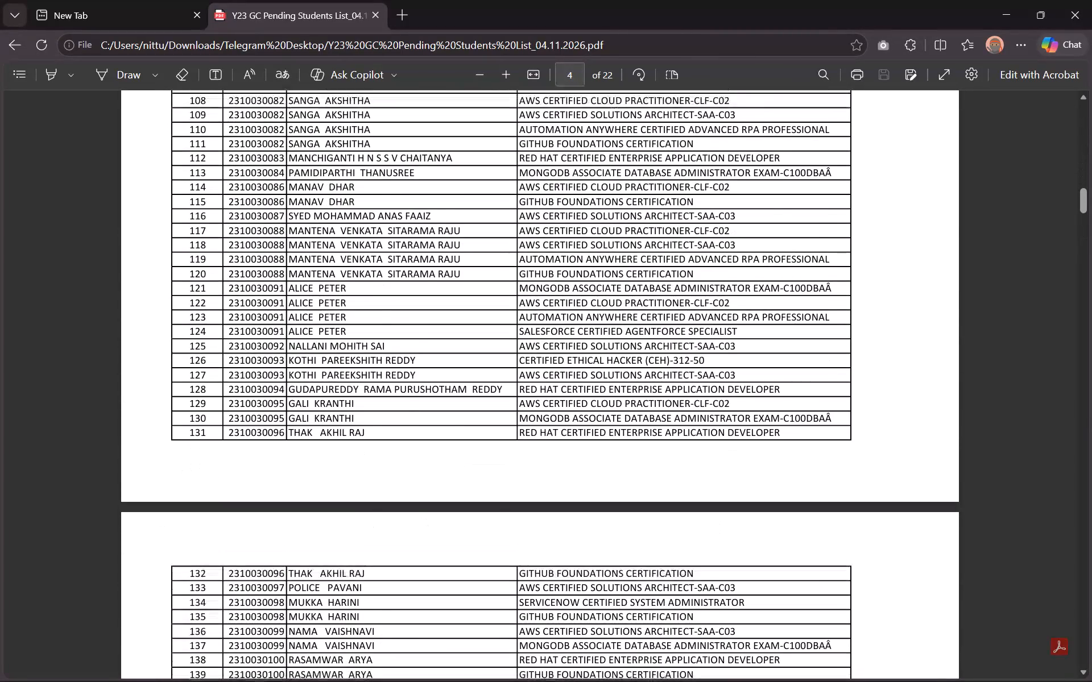
pyautogui.scroll(5, 512, 476)
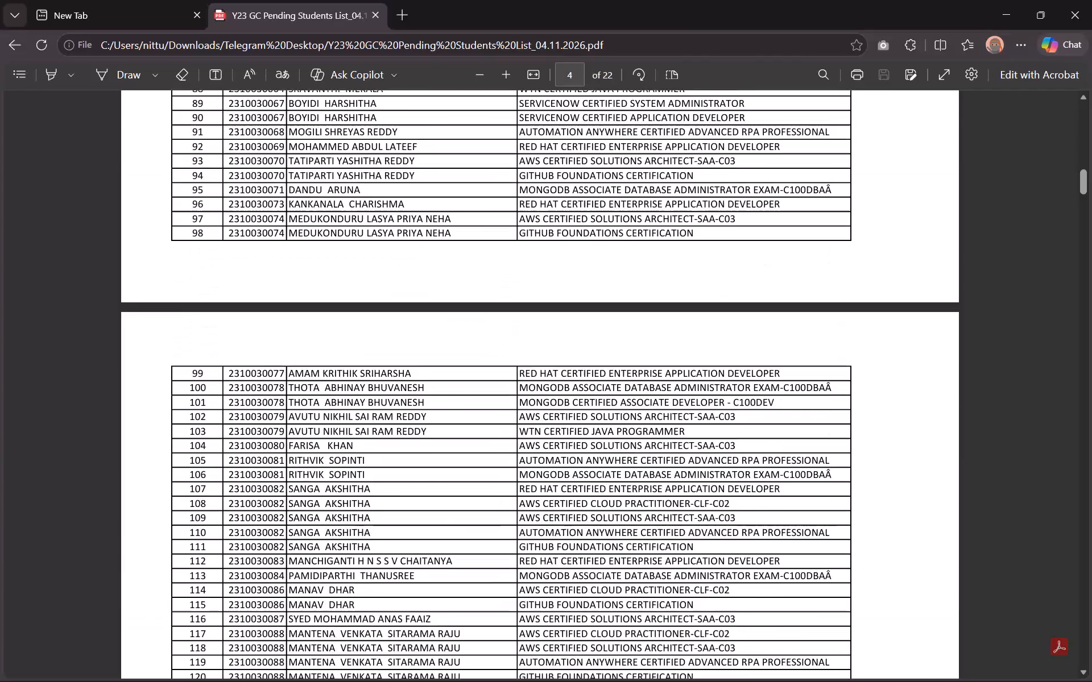
pyautogui.scroll(1, 512, 476)
pyautogui.hscroll(1, 512, 476)
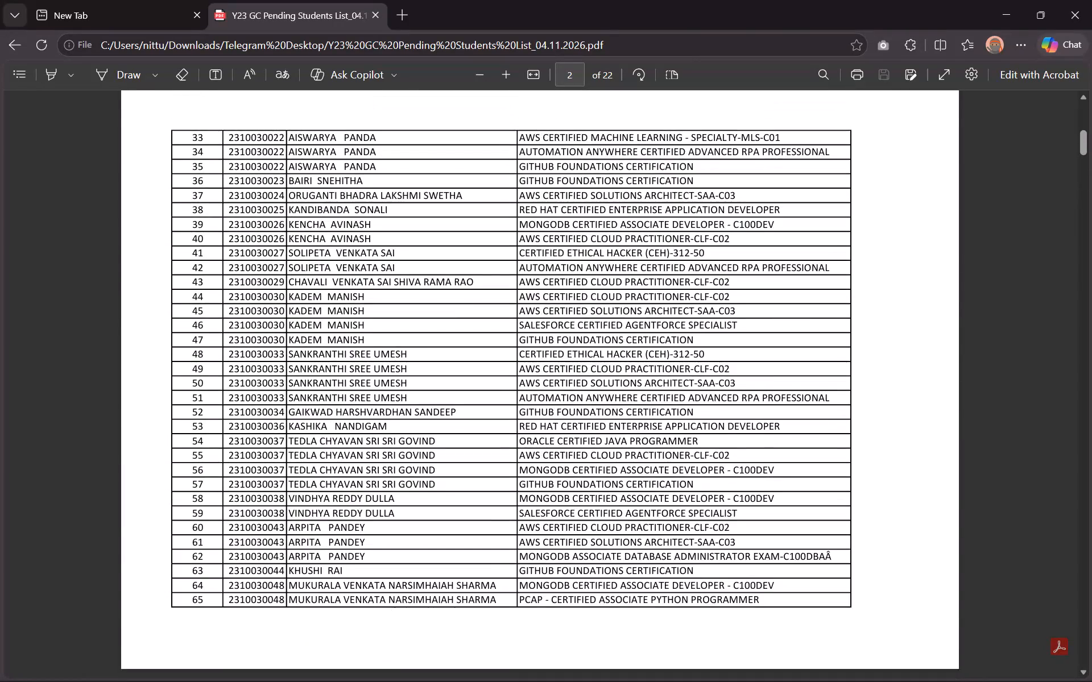
pyautogui.hscroll(1, 512, 476)
pyautogui.scroll(-4, 512, 476)
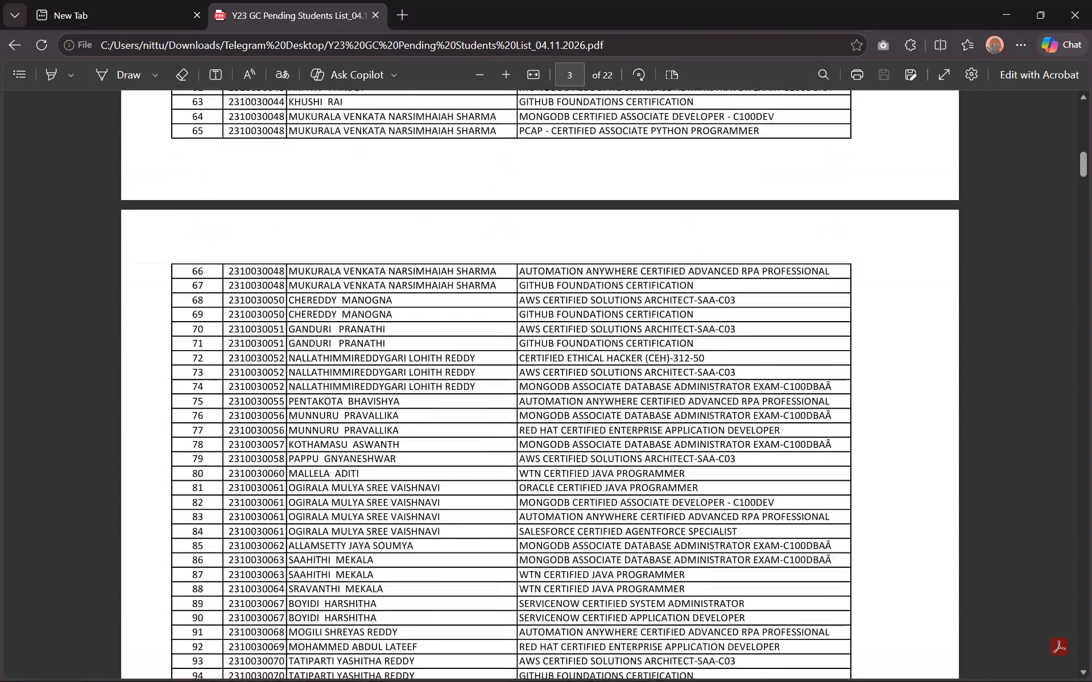
pyautogui.scroll(-5, 512, 476)
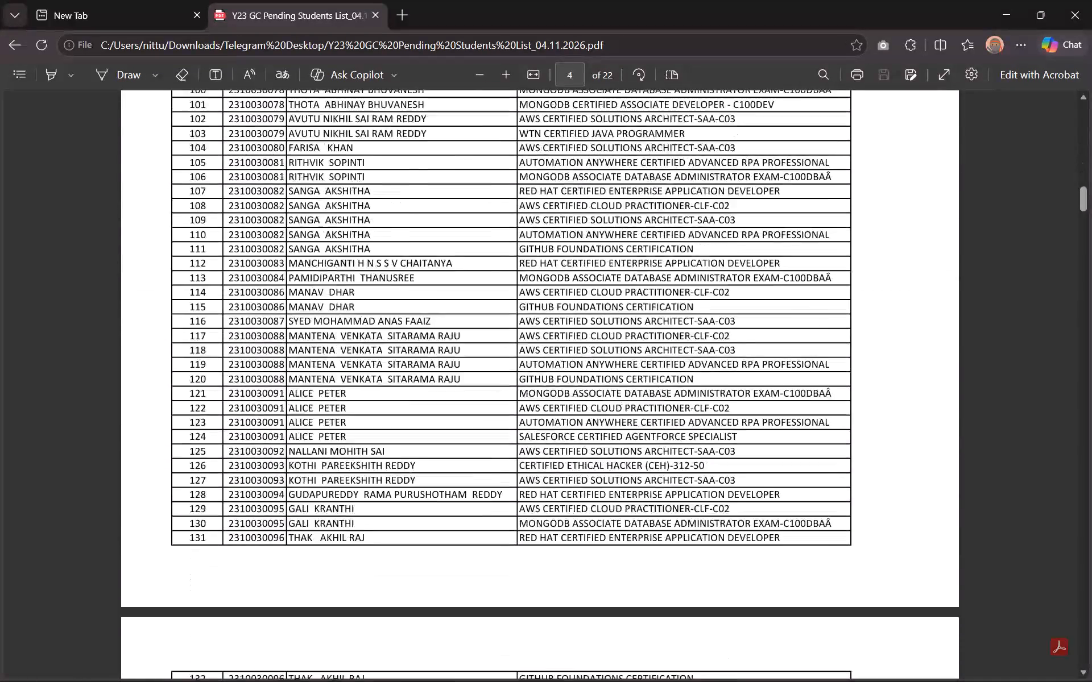
# Find page 19 of the pending students list and examine the student's pending certification entries there.
pyautogui.scroll(-8, 512, 476)
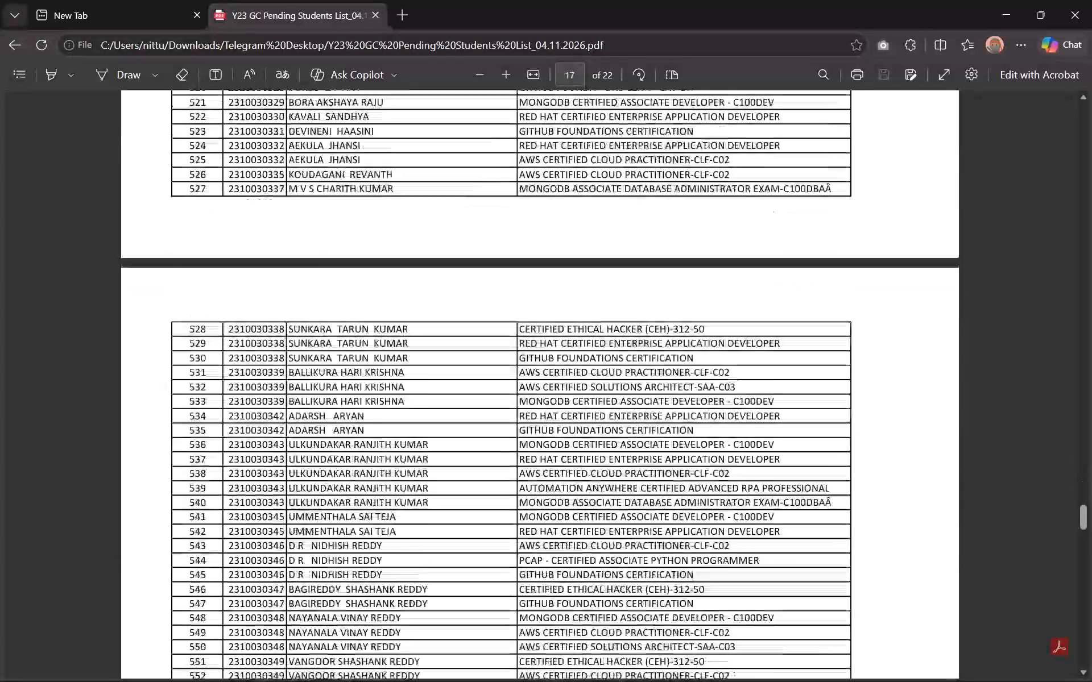
pyautogui.scroll(-8, 512, 476)
pyautogui.scroll(5, 512, 476)
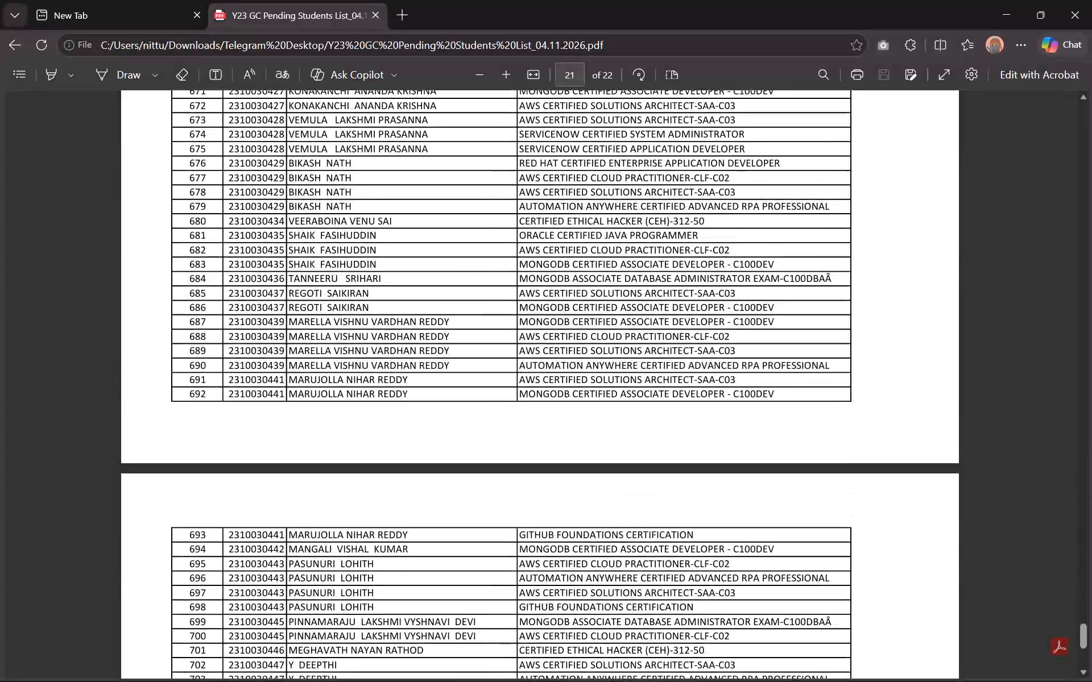
pyautogui.scroll(1, 512, 476)
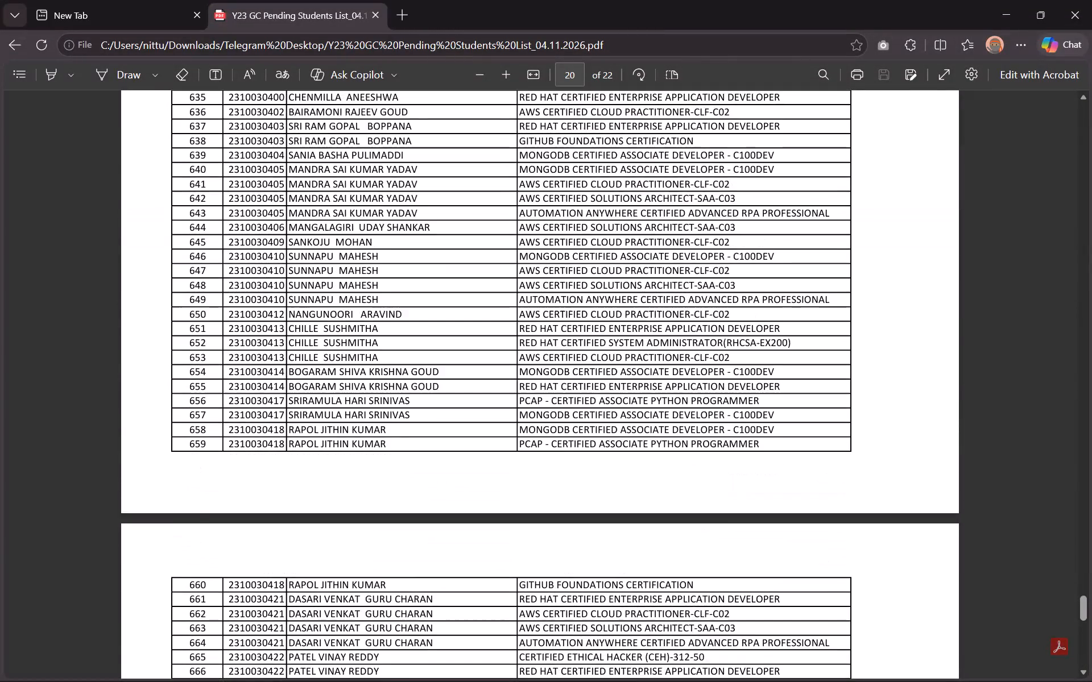
pyautogui.scroll(2, 512, 476)
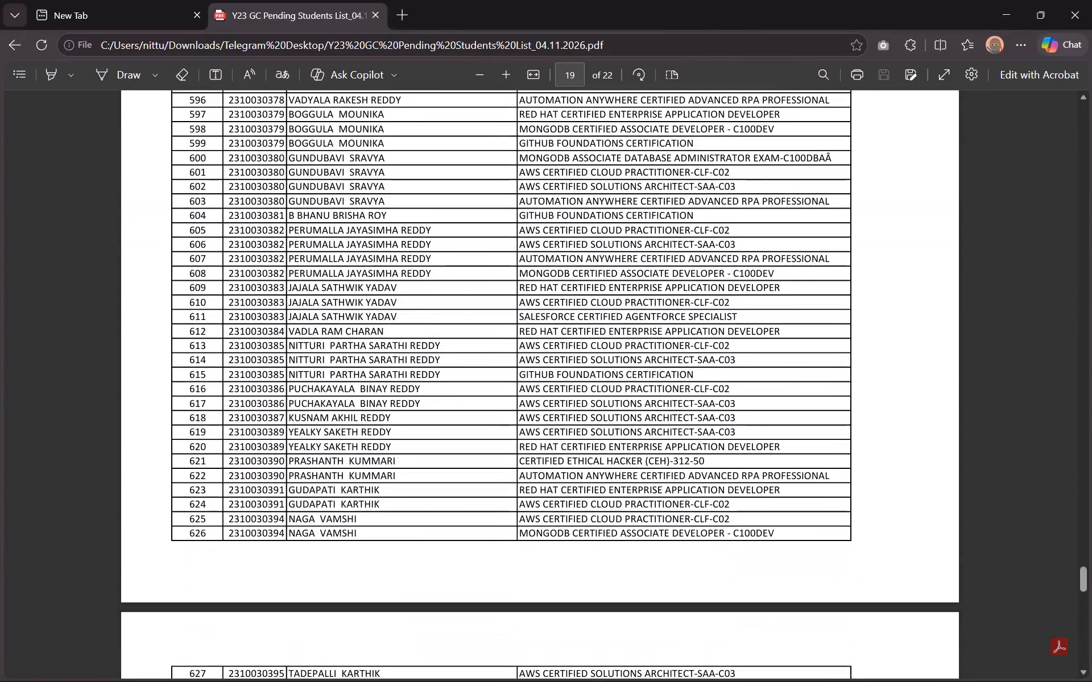
pyautogui.scroll(1, 512, 476)
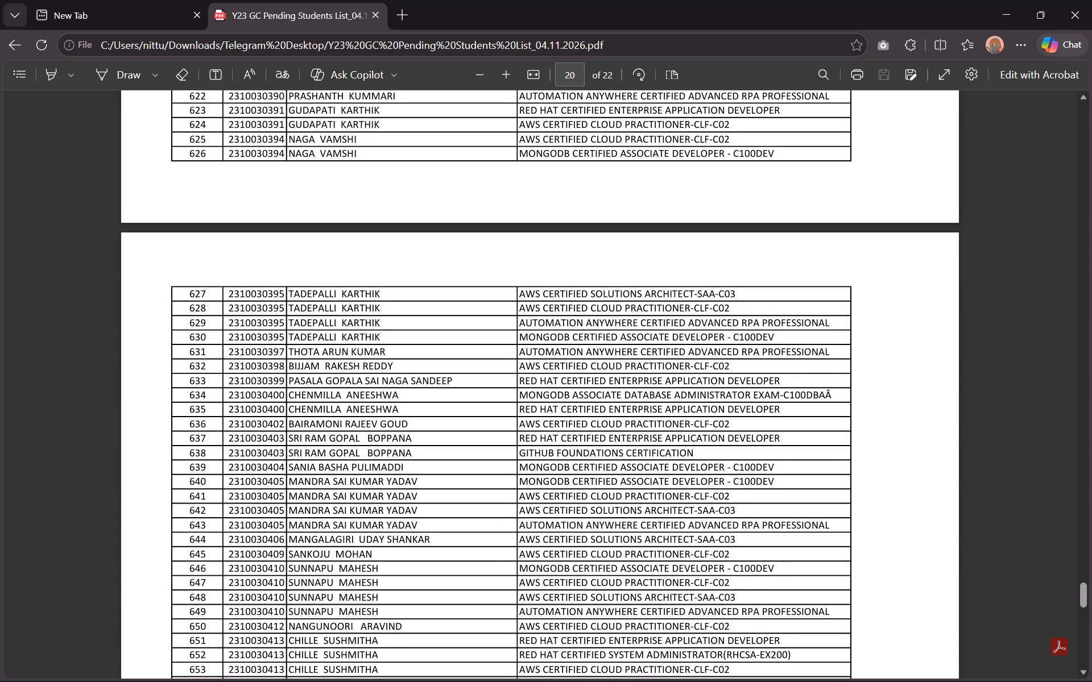
pyautogui.scroll(5, 564, 376)
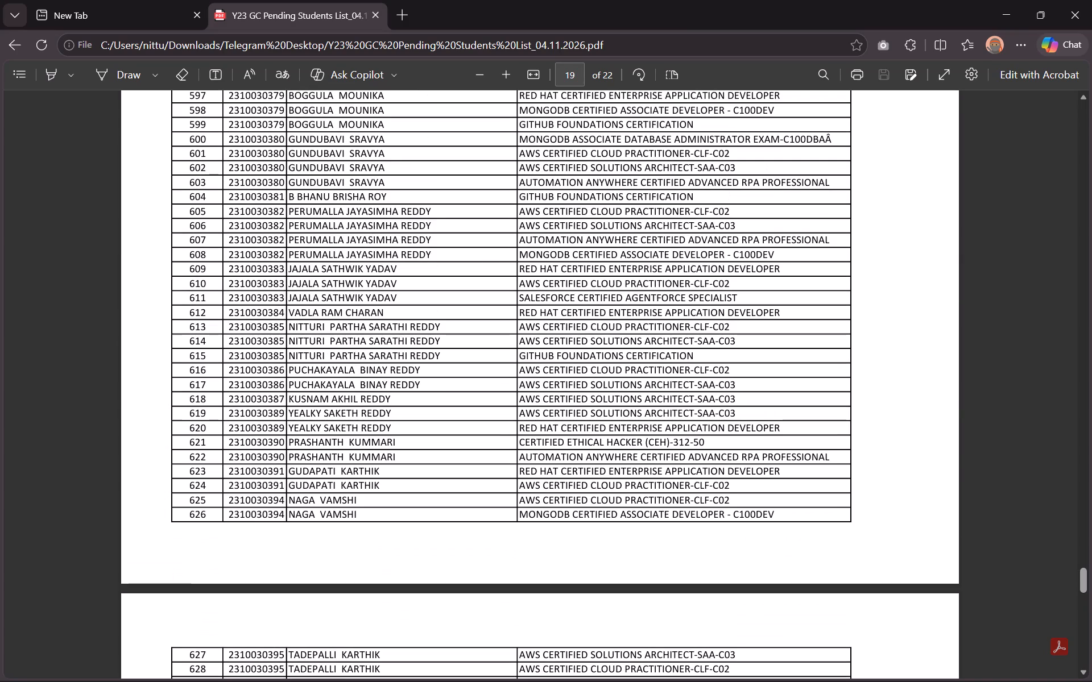
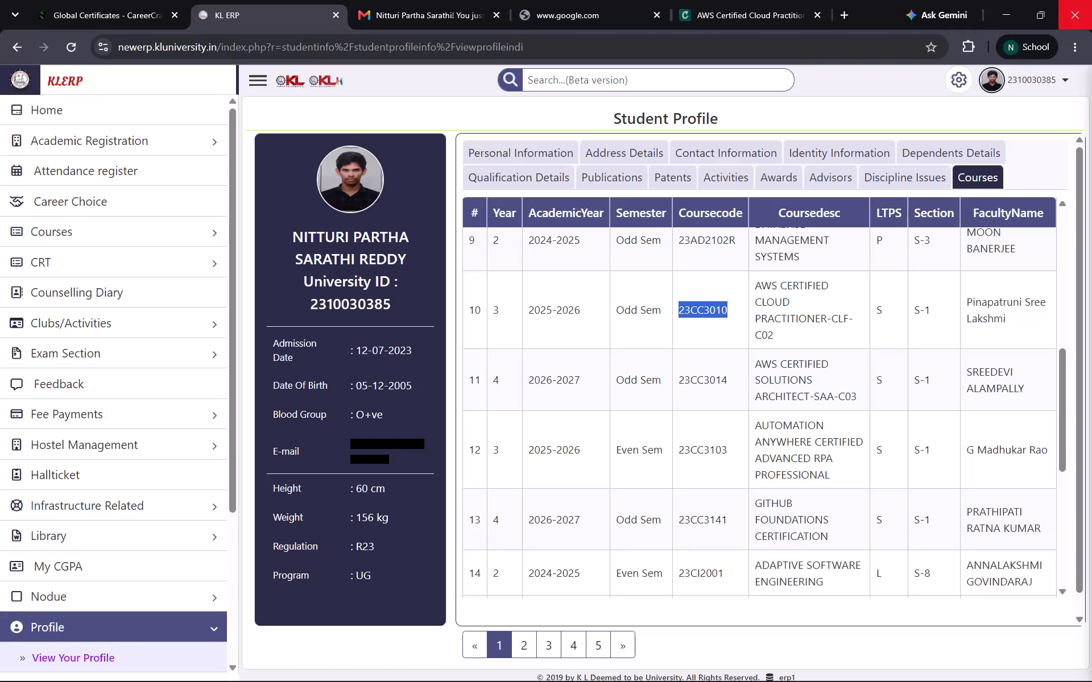
# Examine the certification courses, with their course codes and semesters, in the KL ERP student profile's course list.
pyautogui.scroll(7, 860, 370)
pyautogui.scroll(-2, 860, 370)
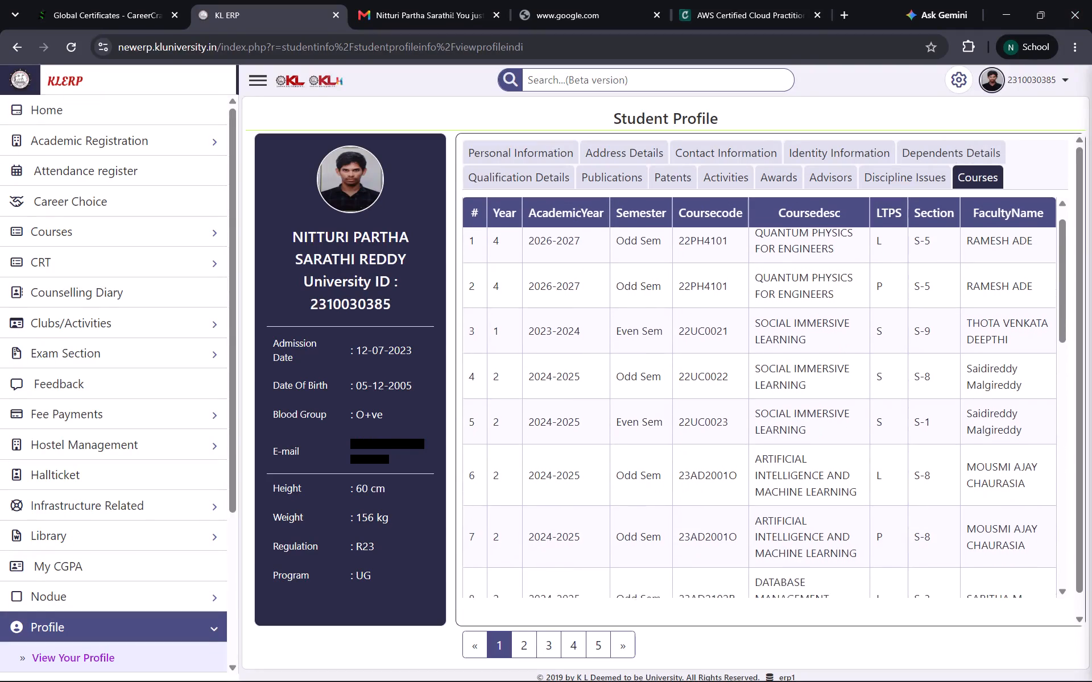
pyautogui.scroll(-5, 860, 370)
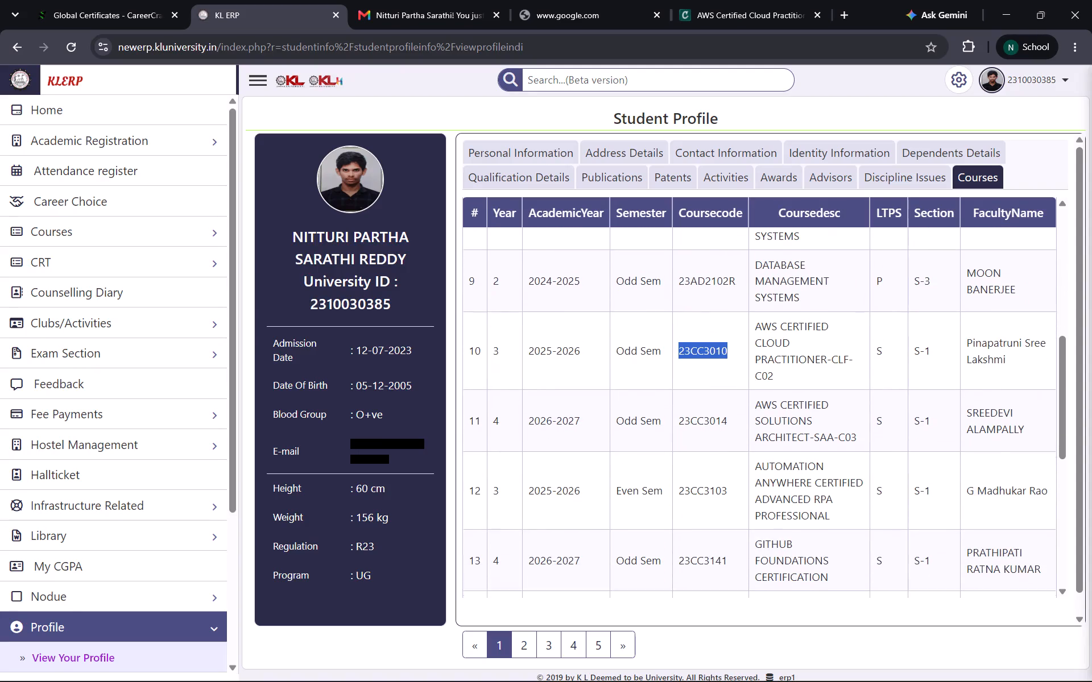
pyautogui.scroll(-3, 861, 367)
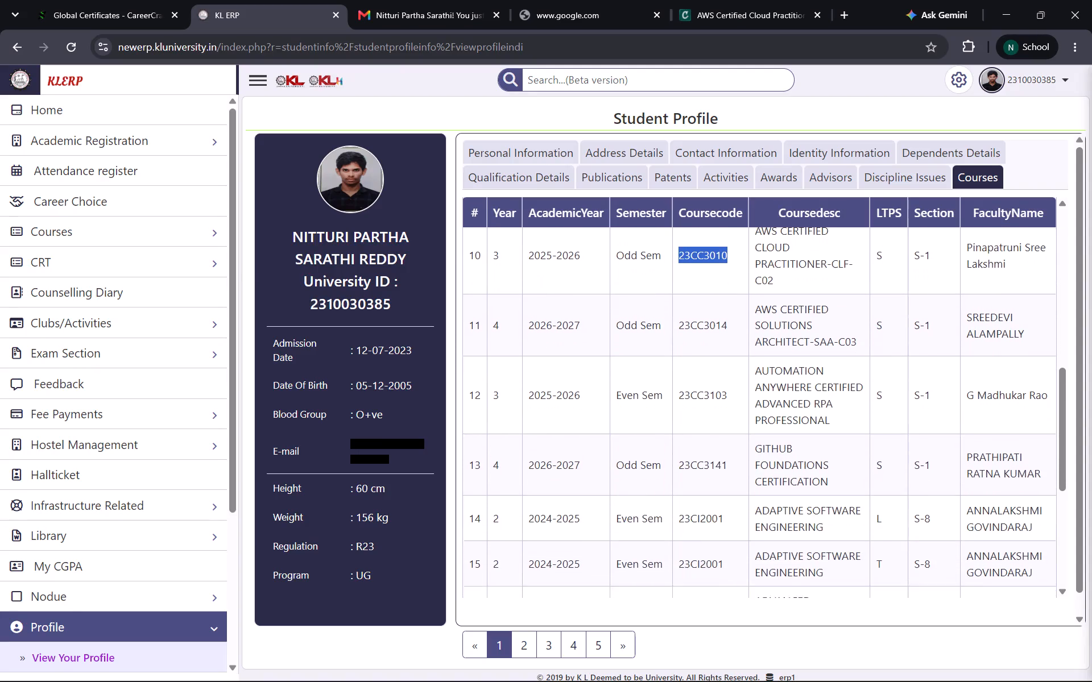
pyautogui.scroll(-1, 861, 367)
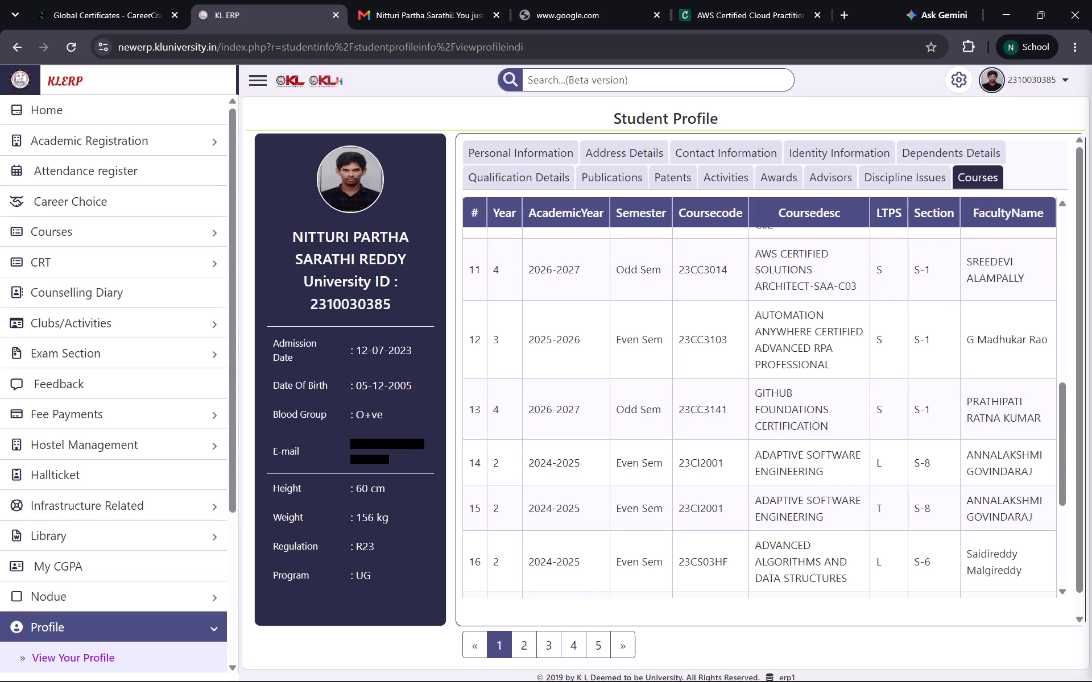
# Close the browser window and the cf folder window to return to the desktop.
pyautogui.click(1091, 0)
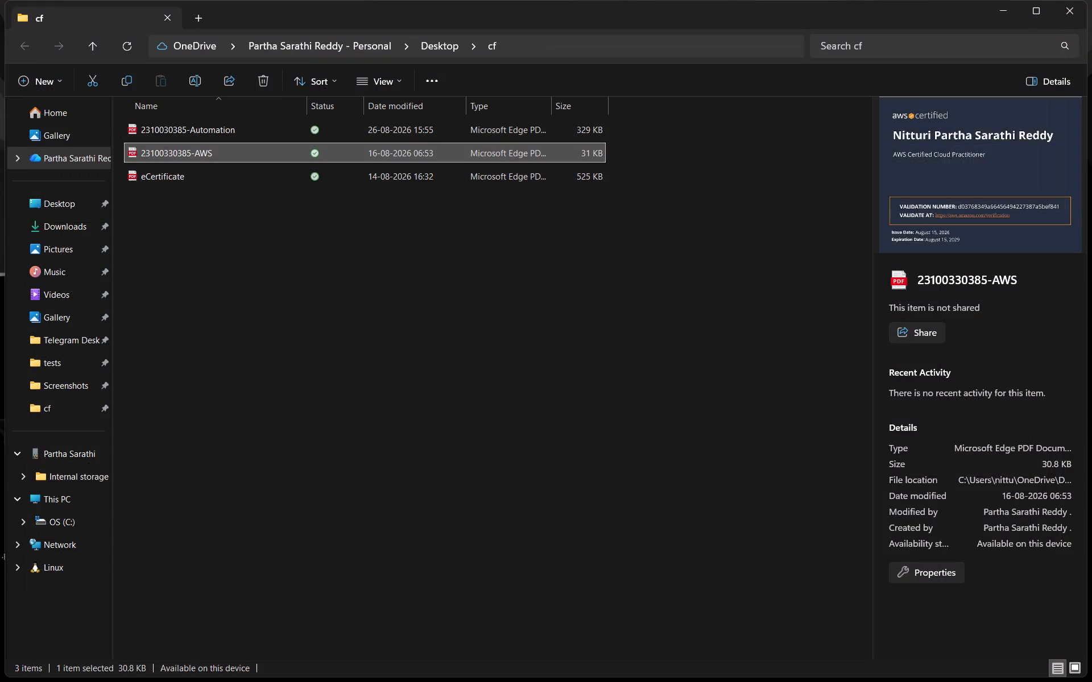
pyautogui.click(1091, 0)
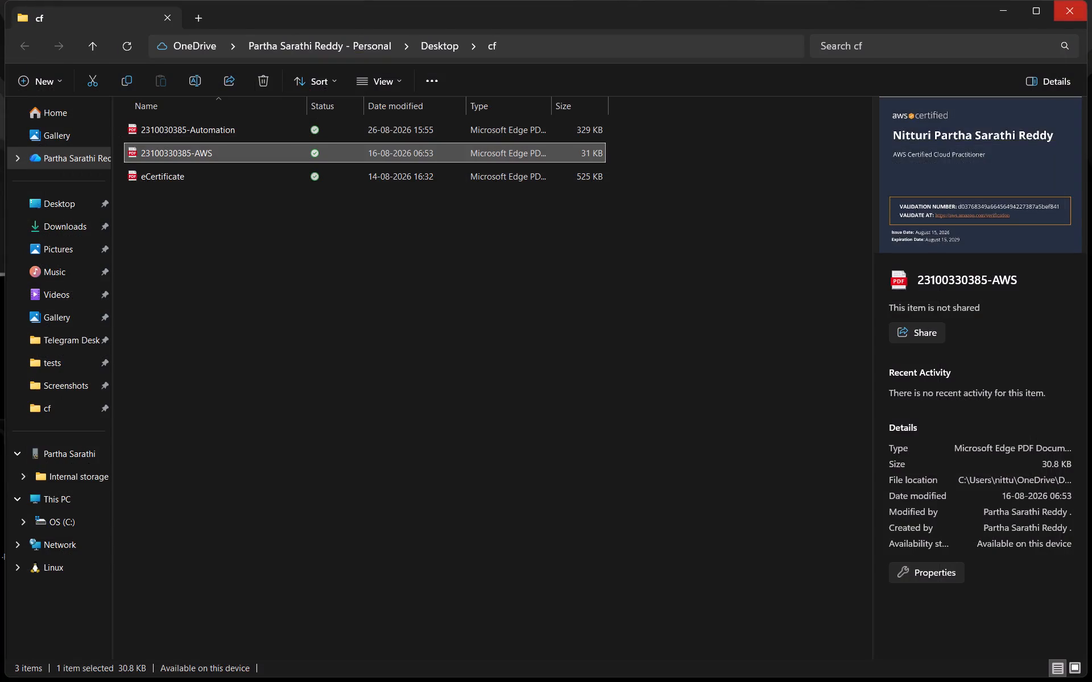
pyautogui.click(1078, 5)
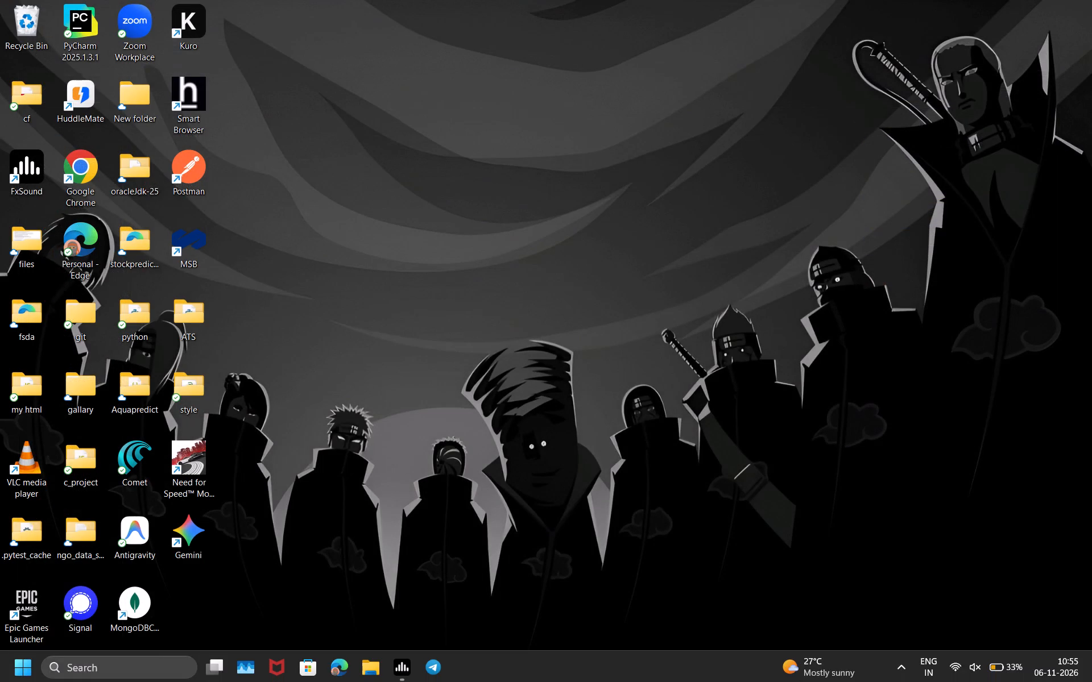